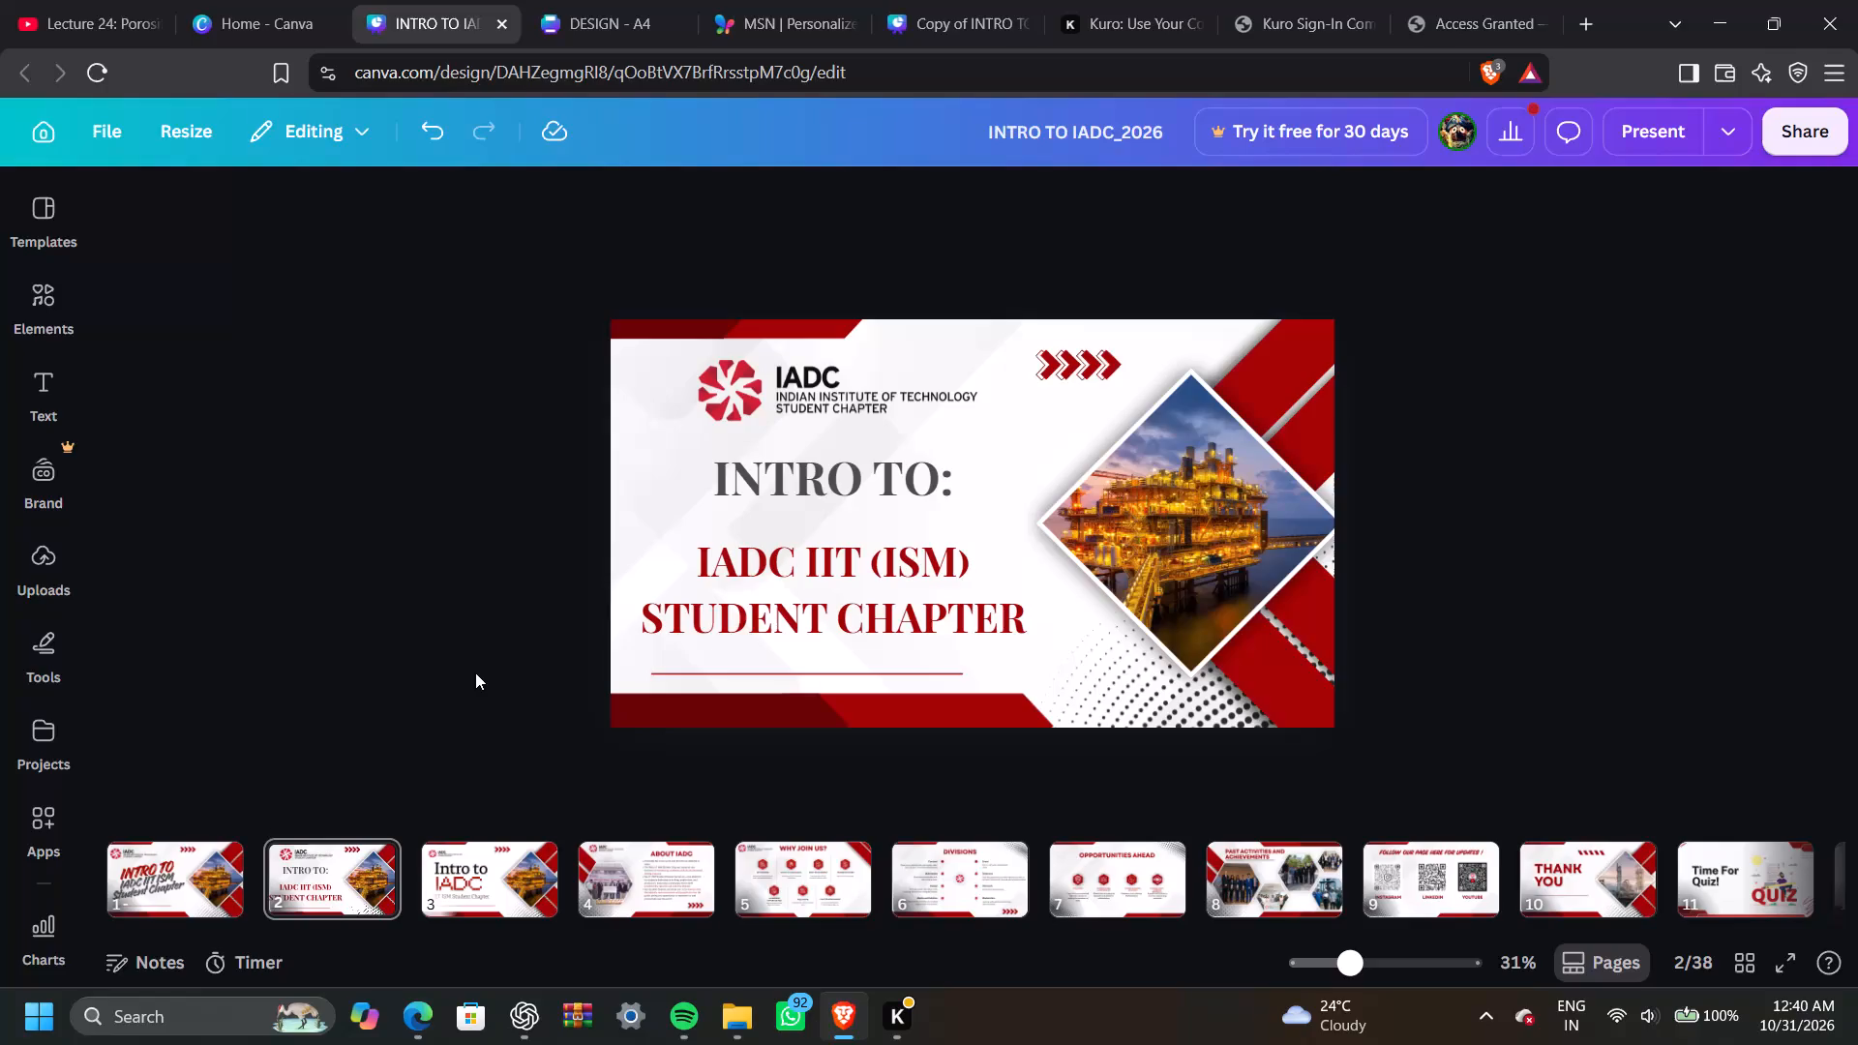
Recolour the word INTRO in the "INTRO TO:" heading on slide 2 to dark grey #494A4B.
left_click(733, 494)
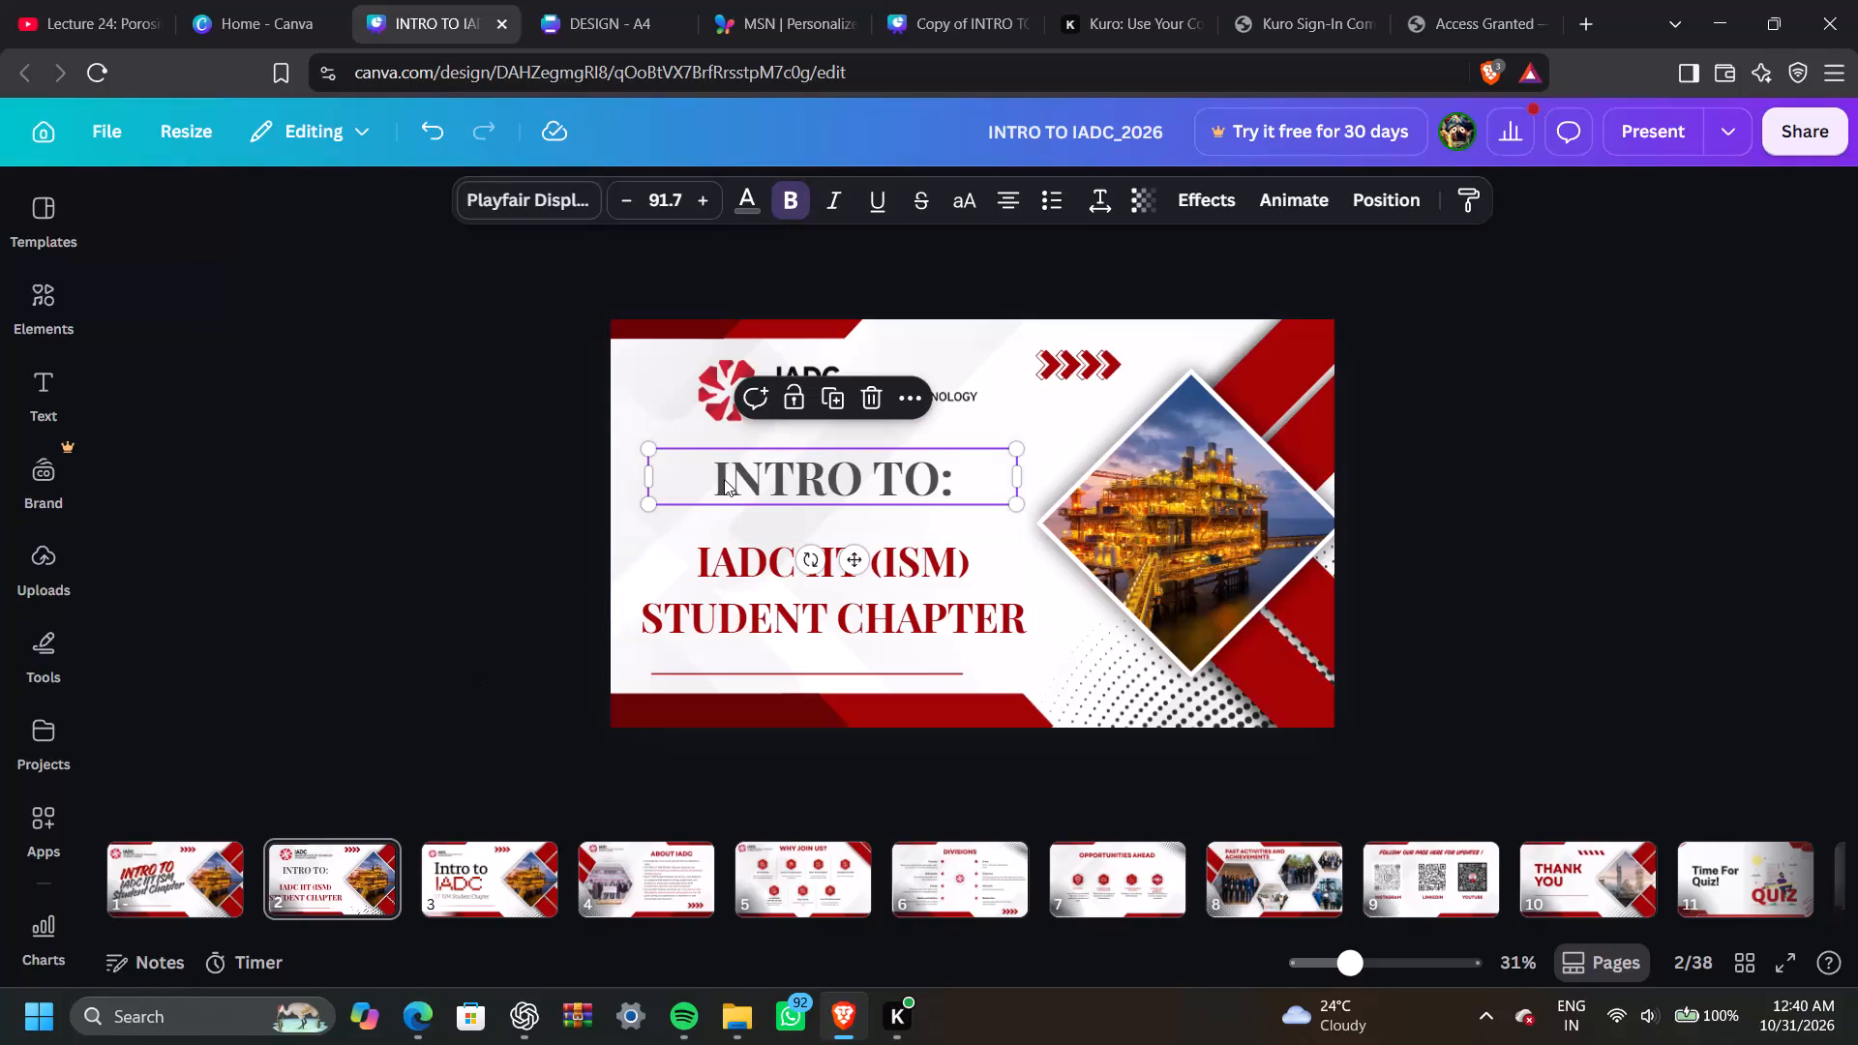
double_click(724, 479)
left_click(754, 198)
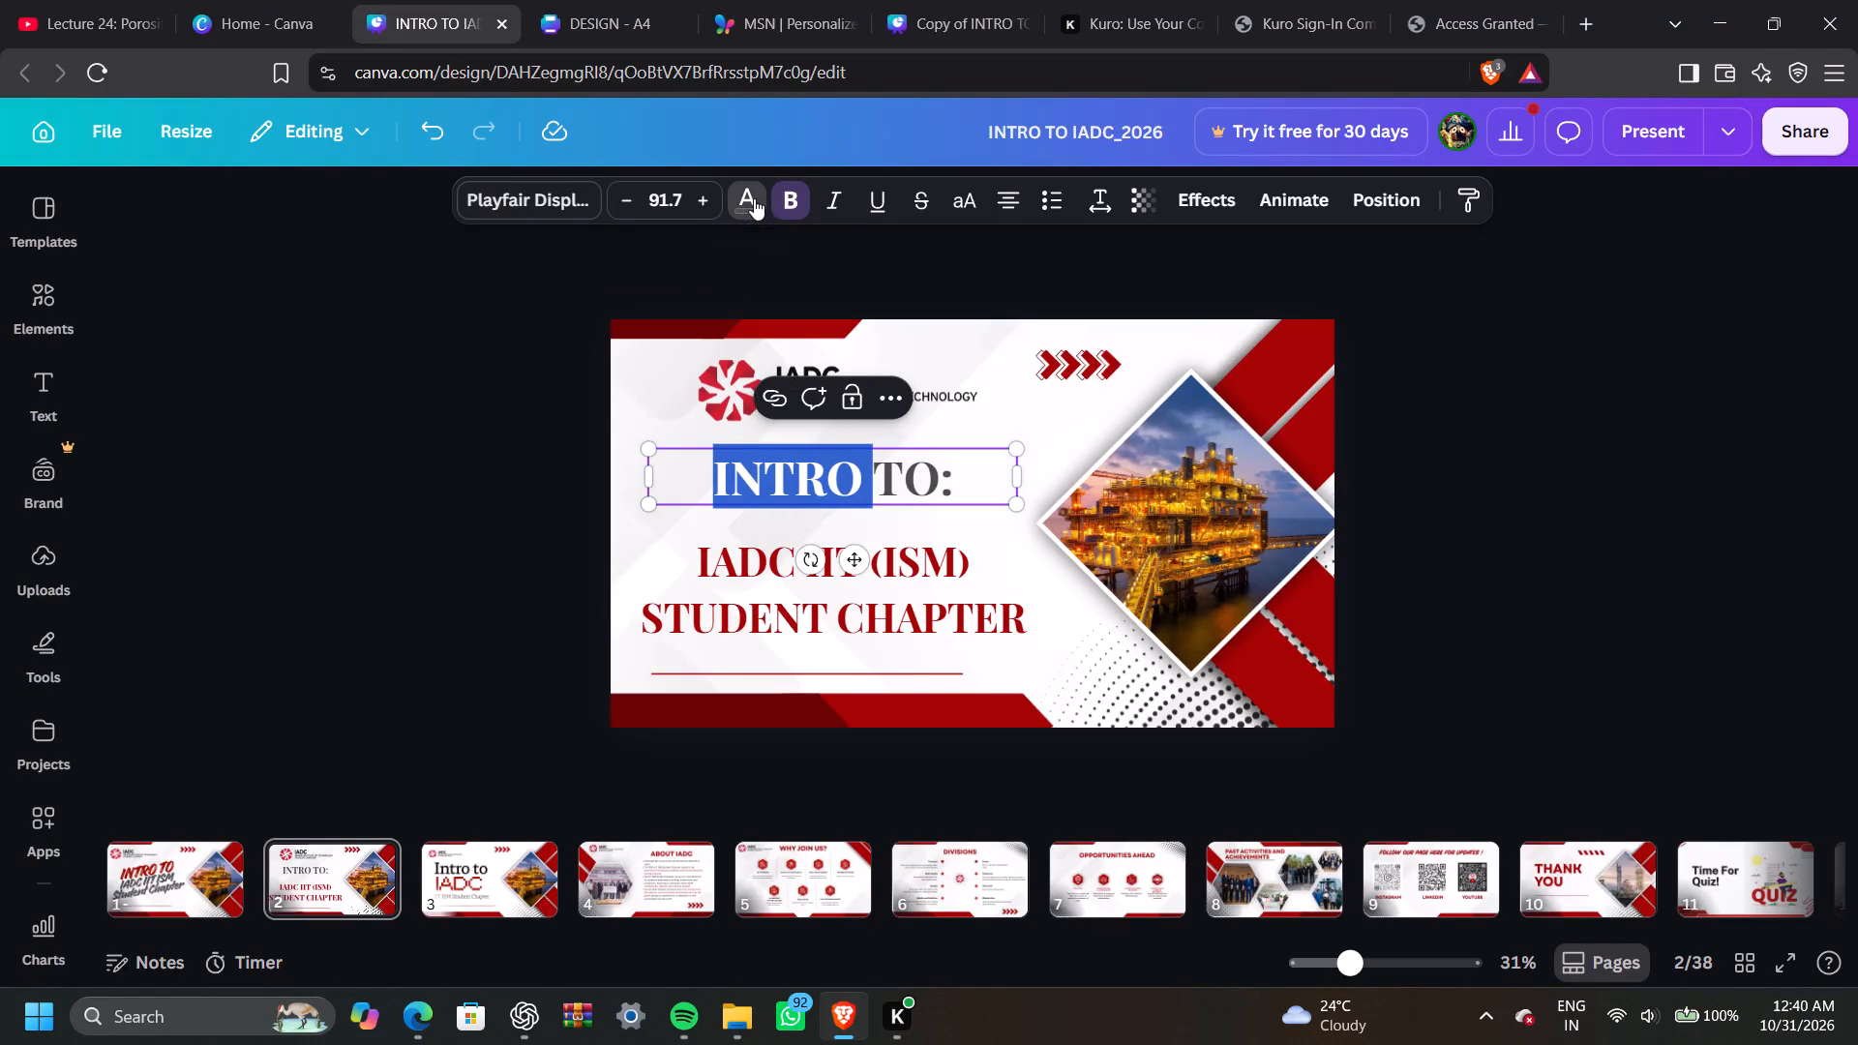
left_click(195, 499)
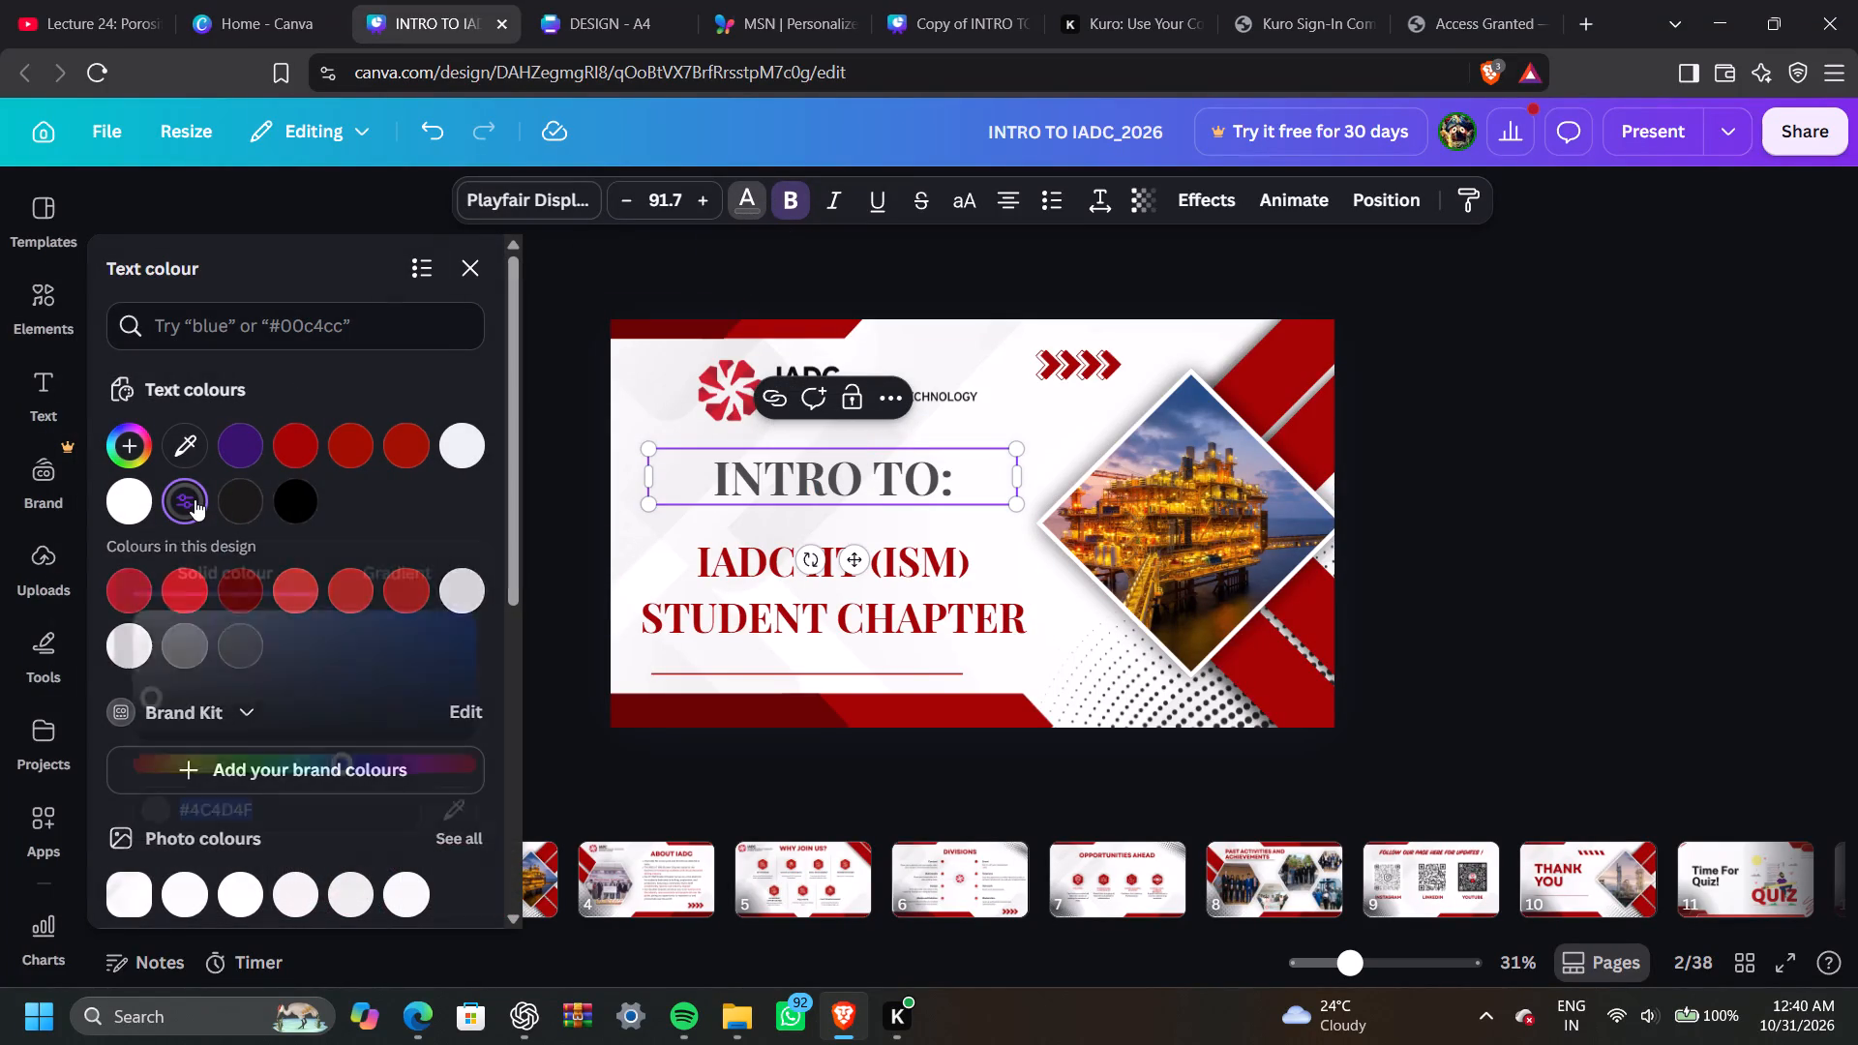
left_click_drag(144, 691, 143, 691)
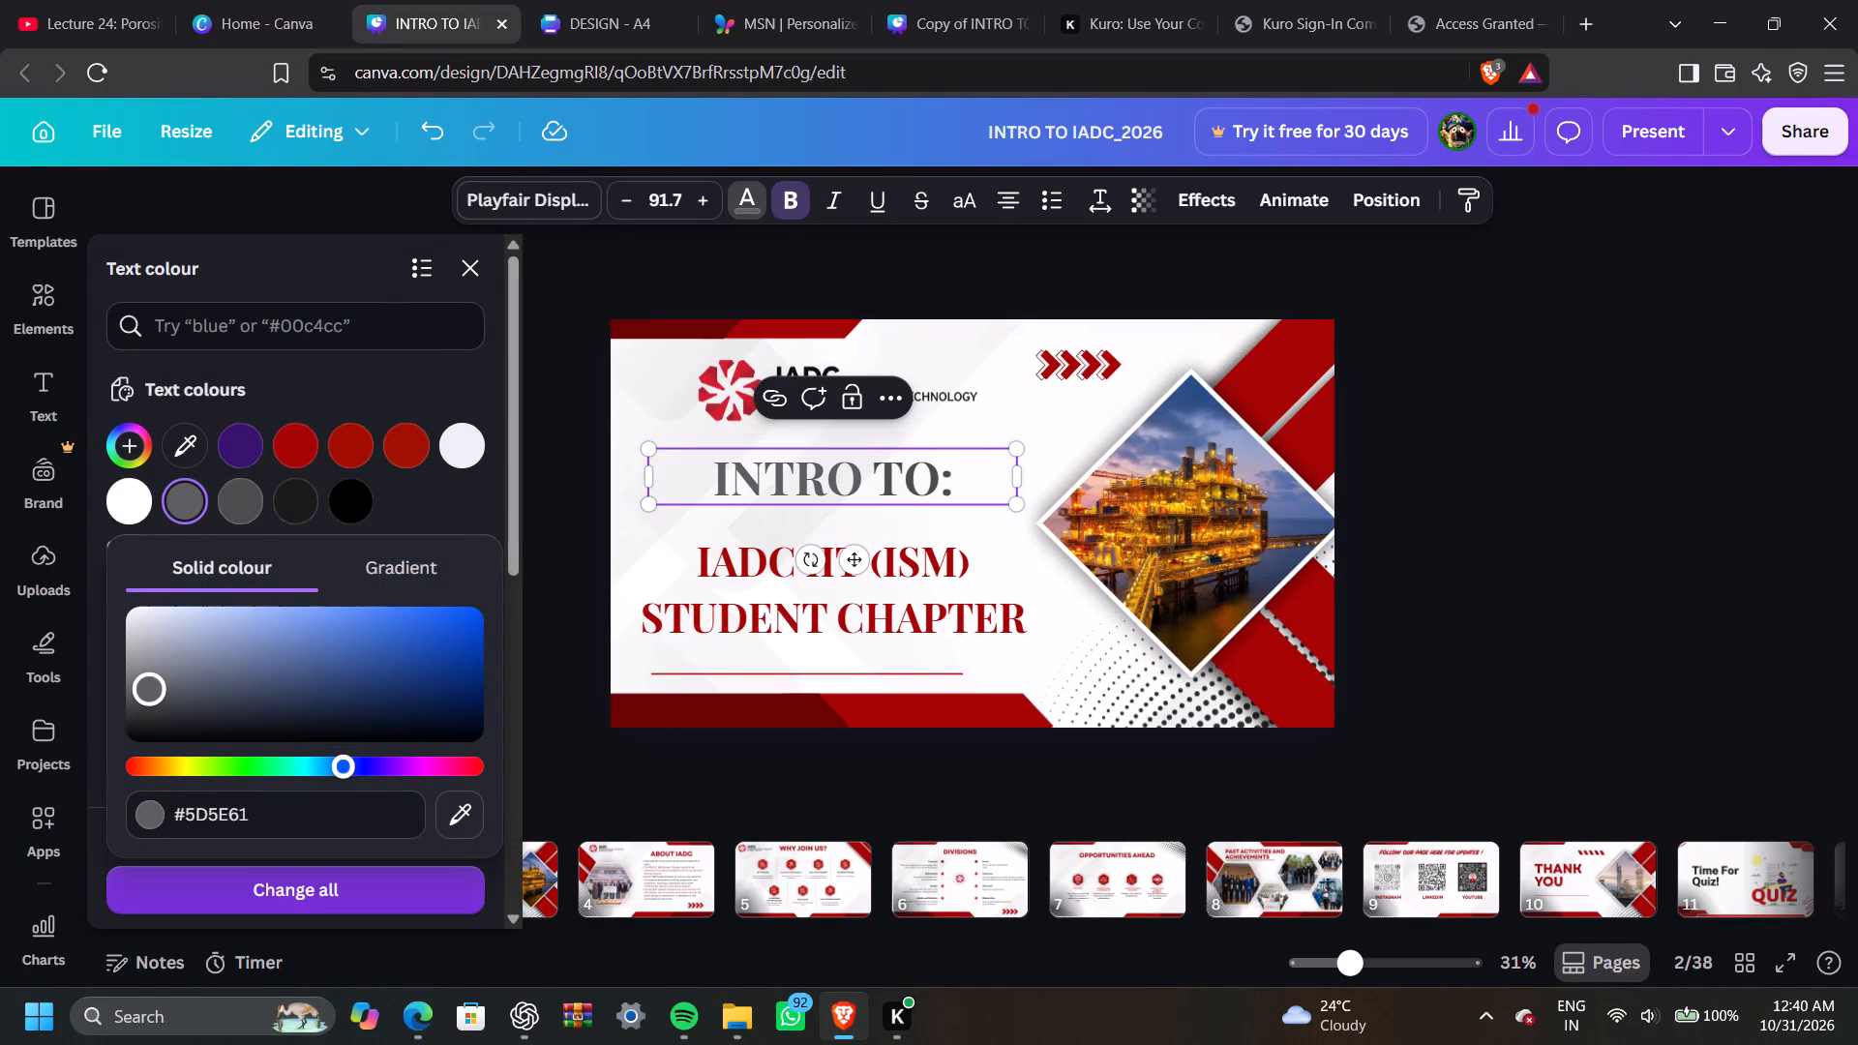
left_click_drag(143, 691, 137, 702)
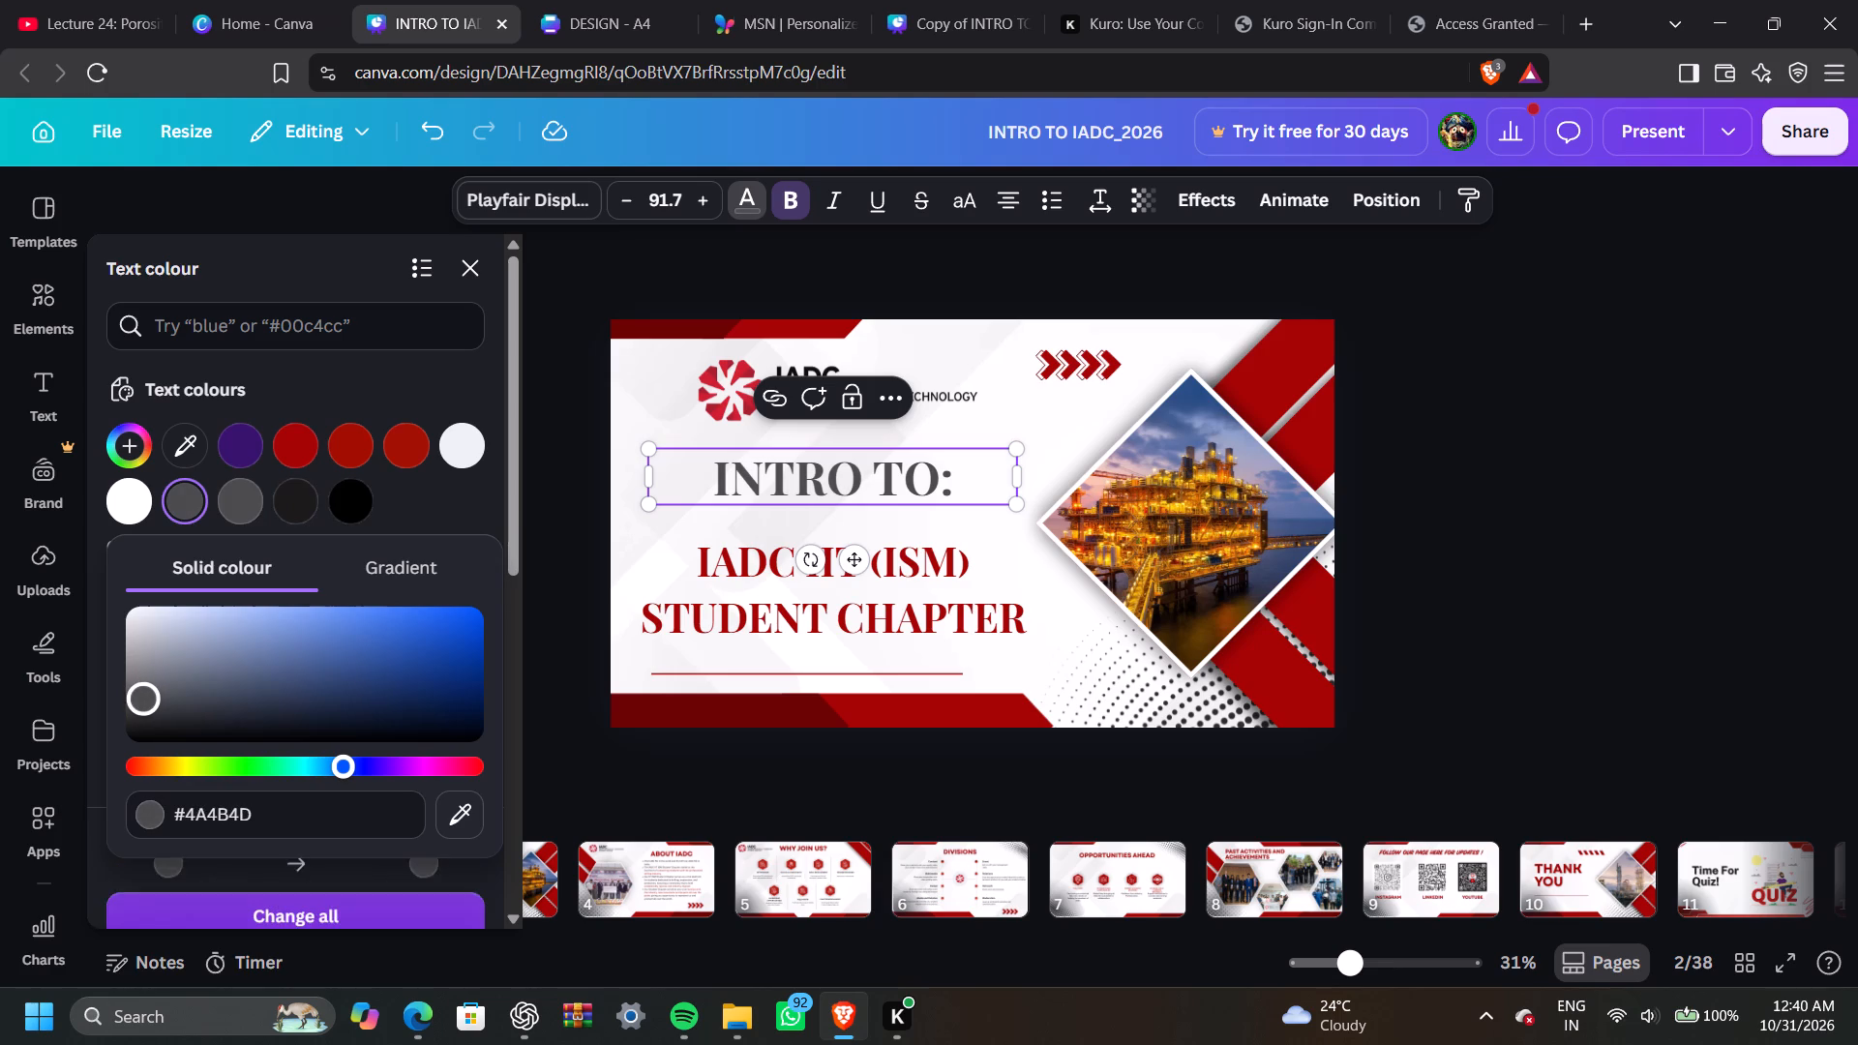
left_click_drag(137, 702, 135, 705)
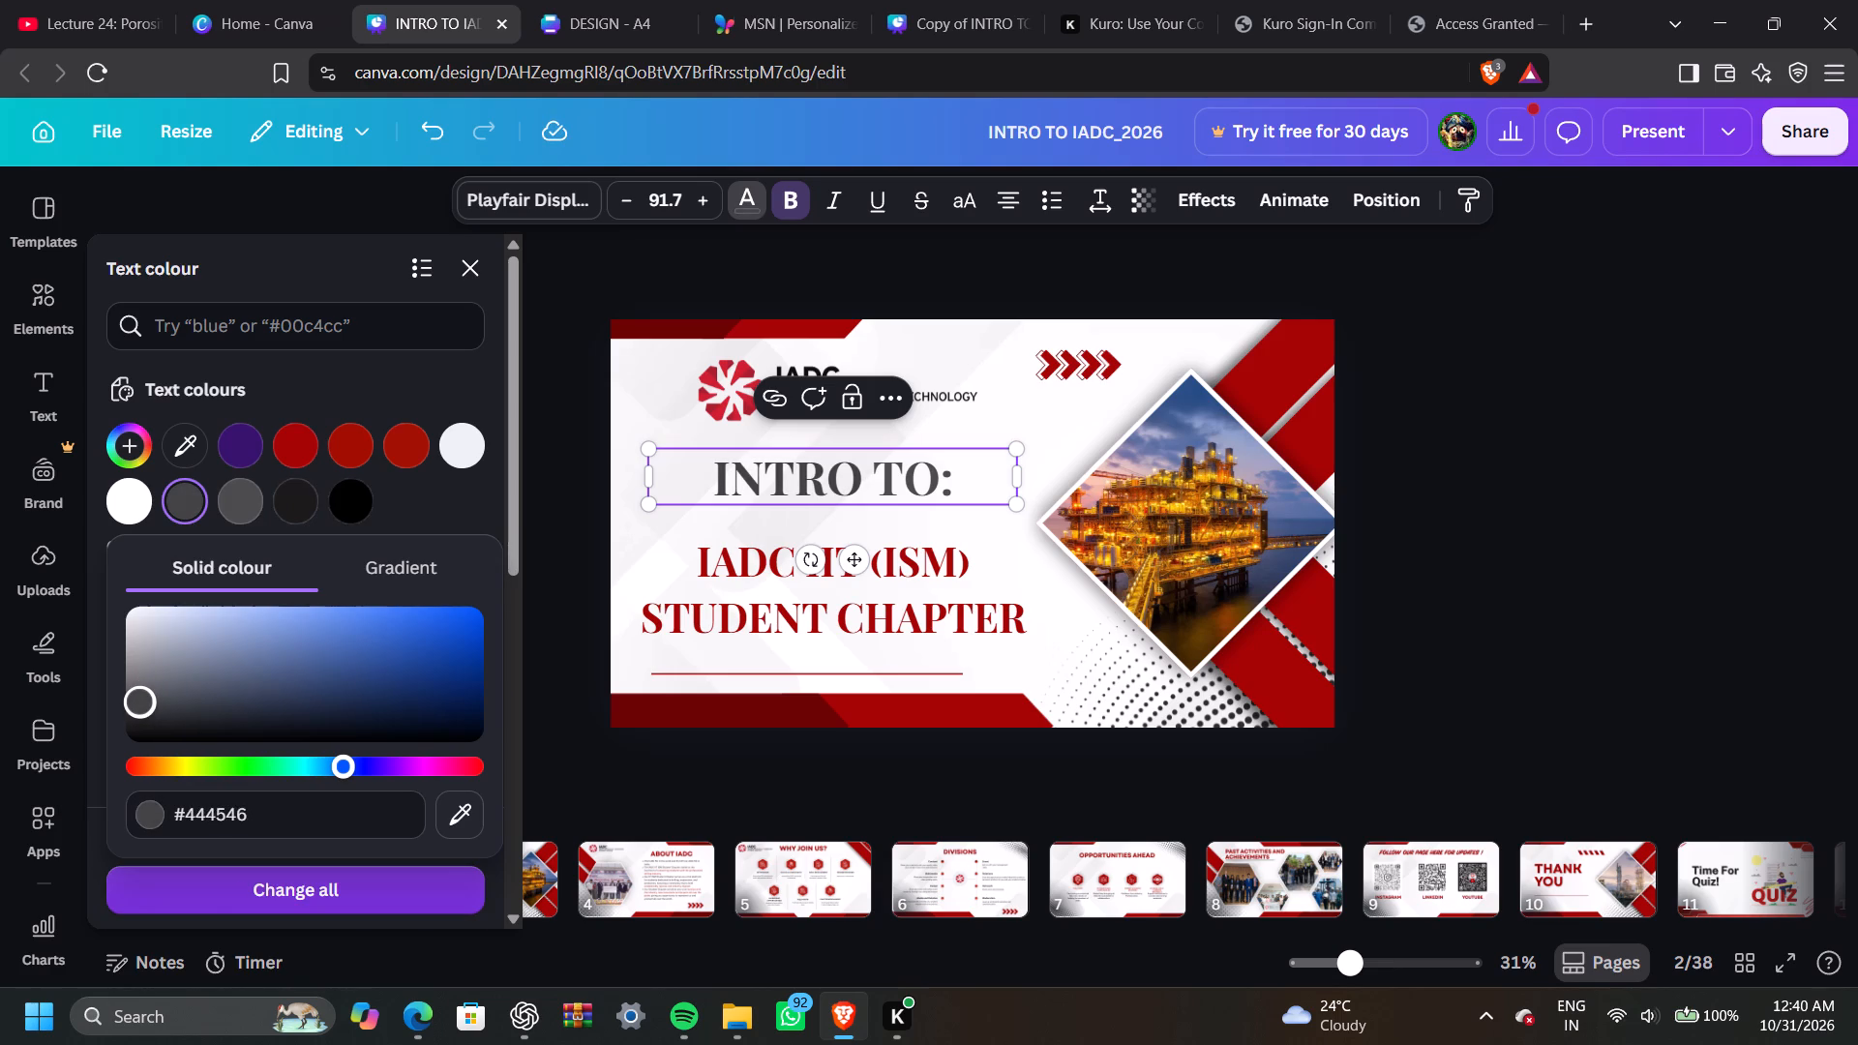
left_click_drag(135, 705, 134, 703)
left_click(1546, 610)
left_click(1546, 610)
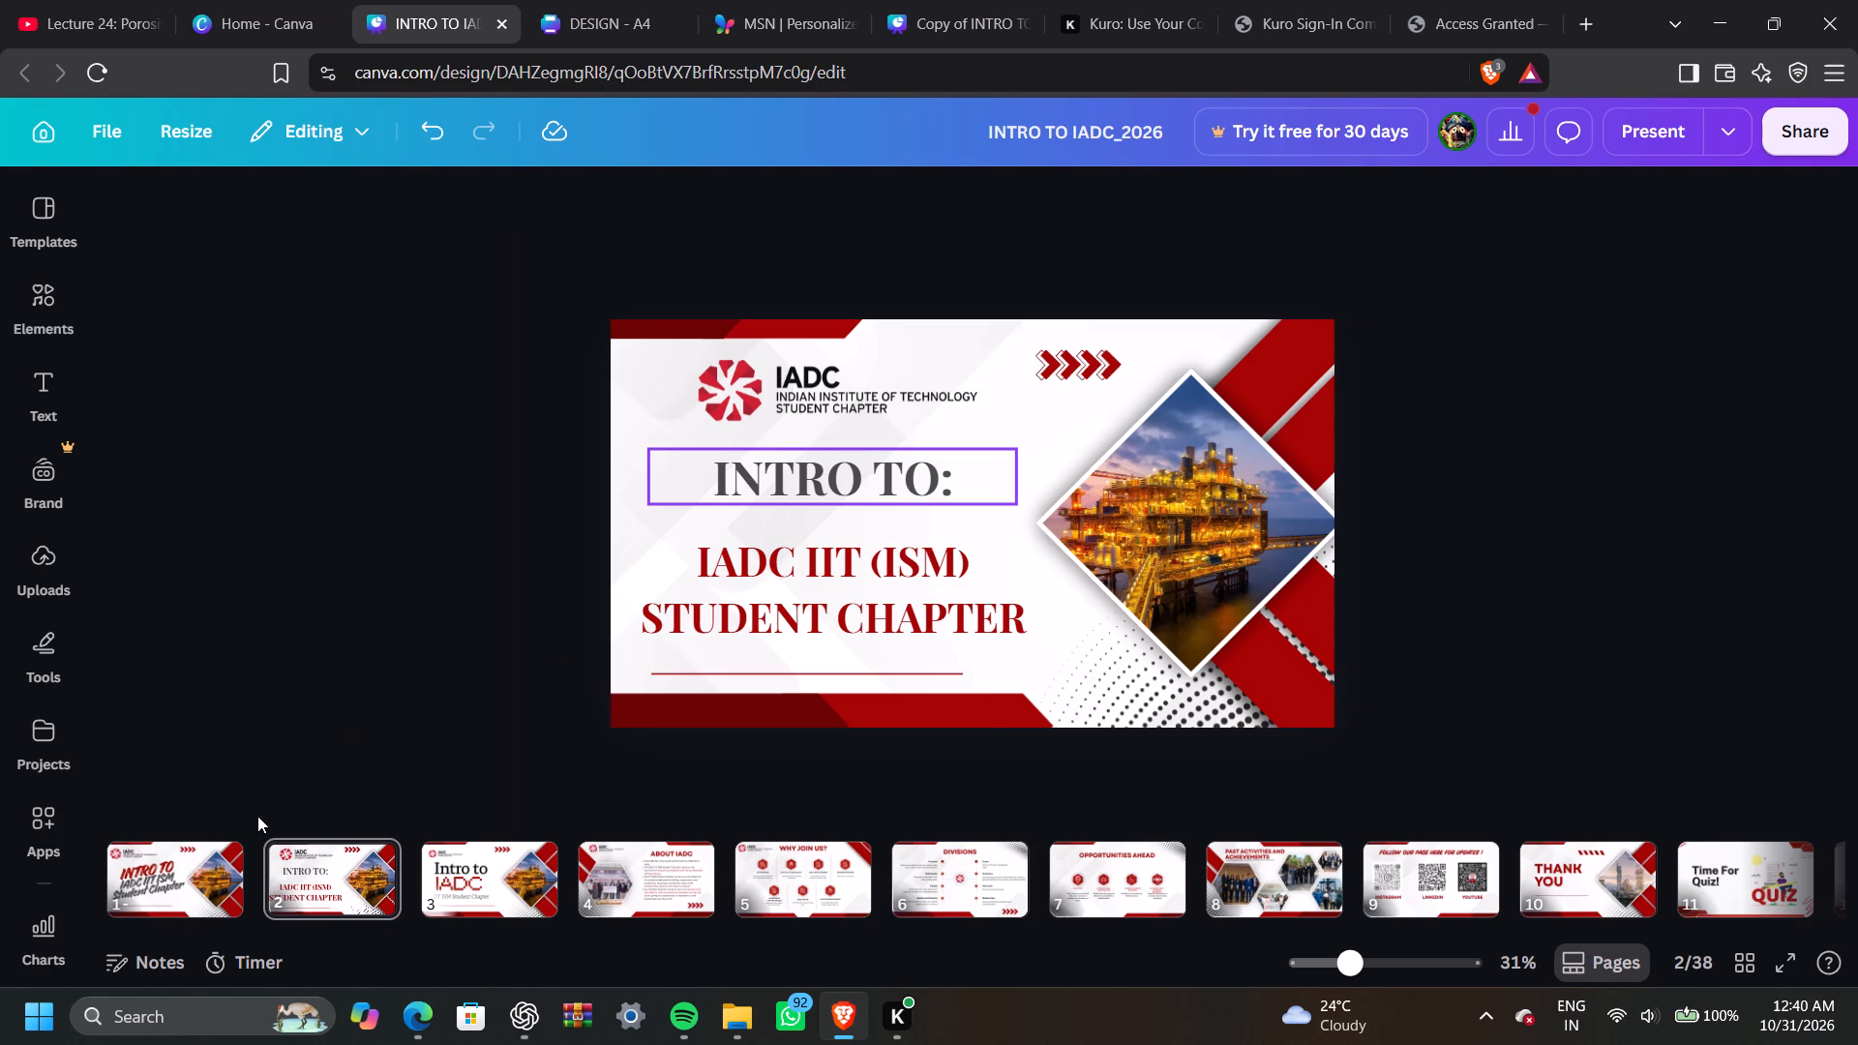
Delete the two alternative title slides, the brush-script one and the pixel-lettered "Intro to IADC" one.
left_click(218, 866)
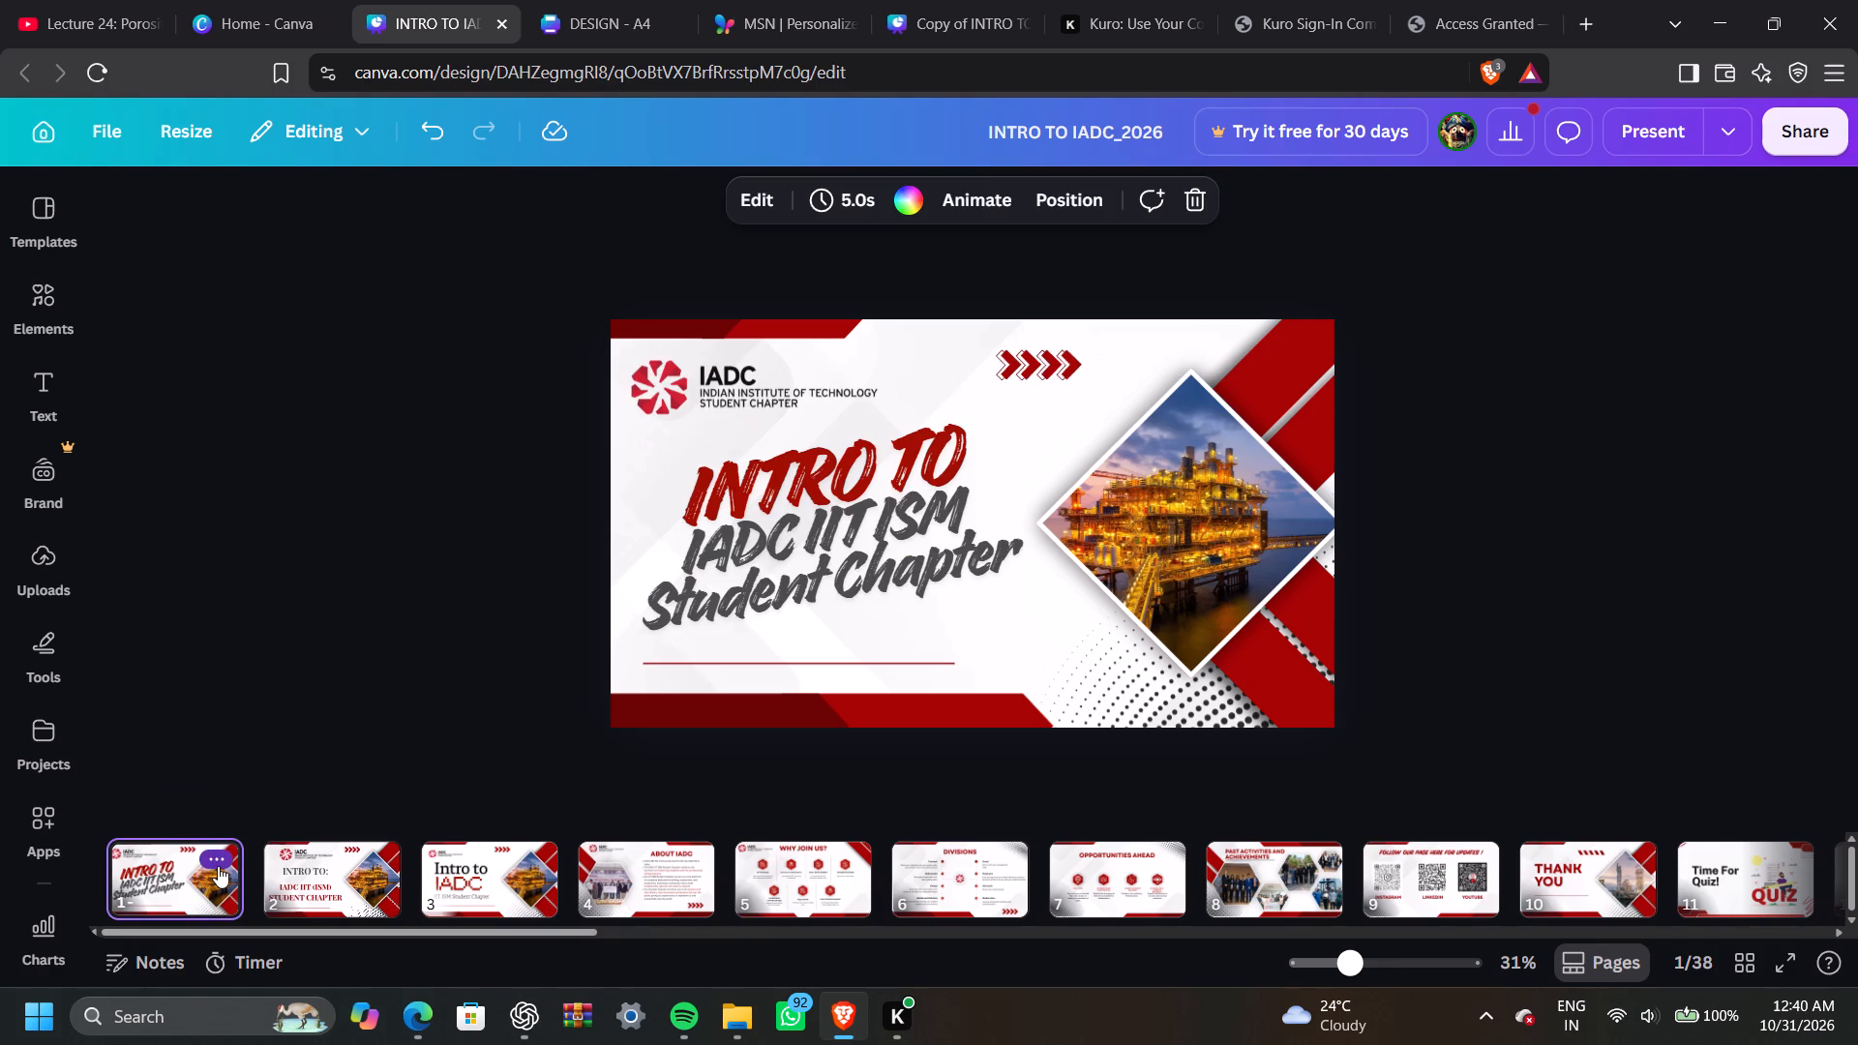
left_click(1197, 189)
left_click(355, 877)
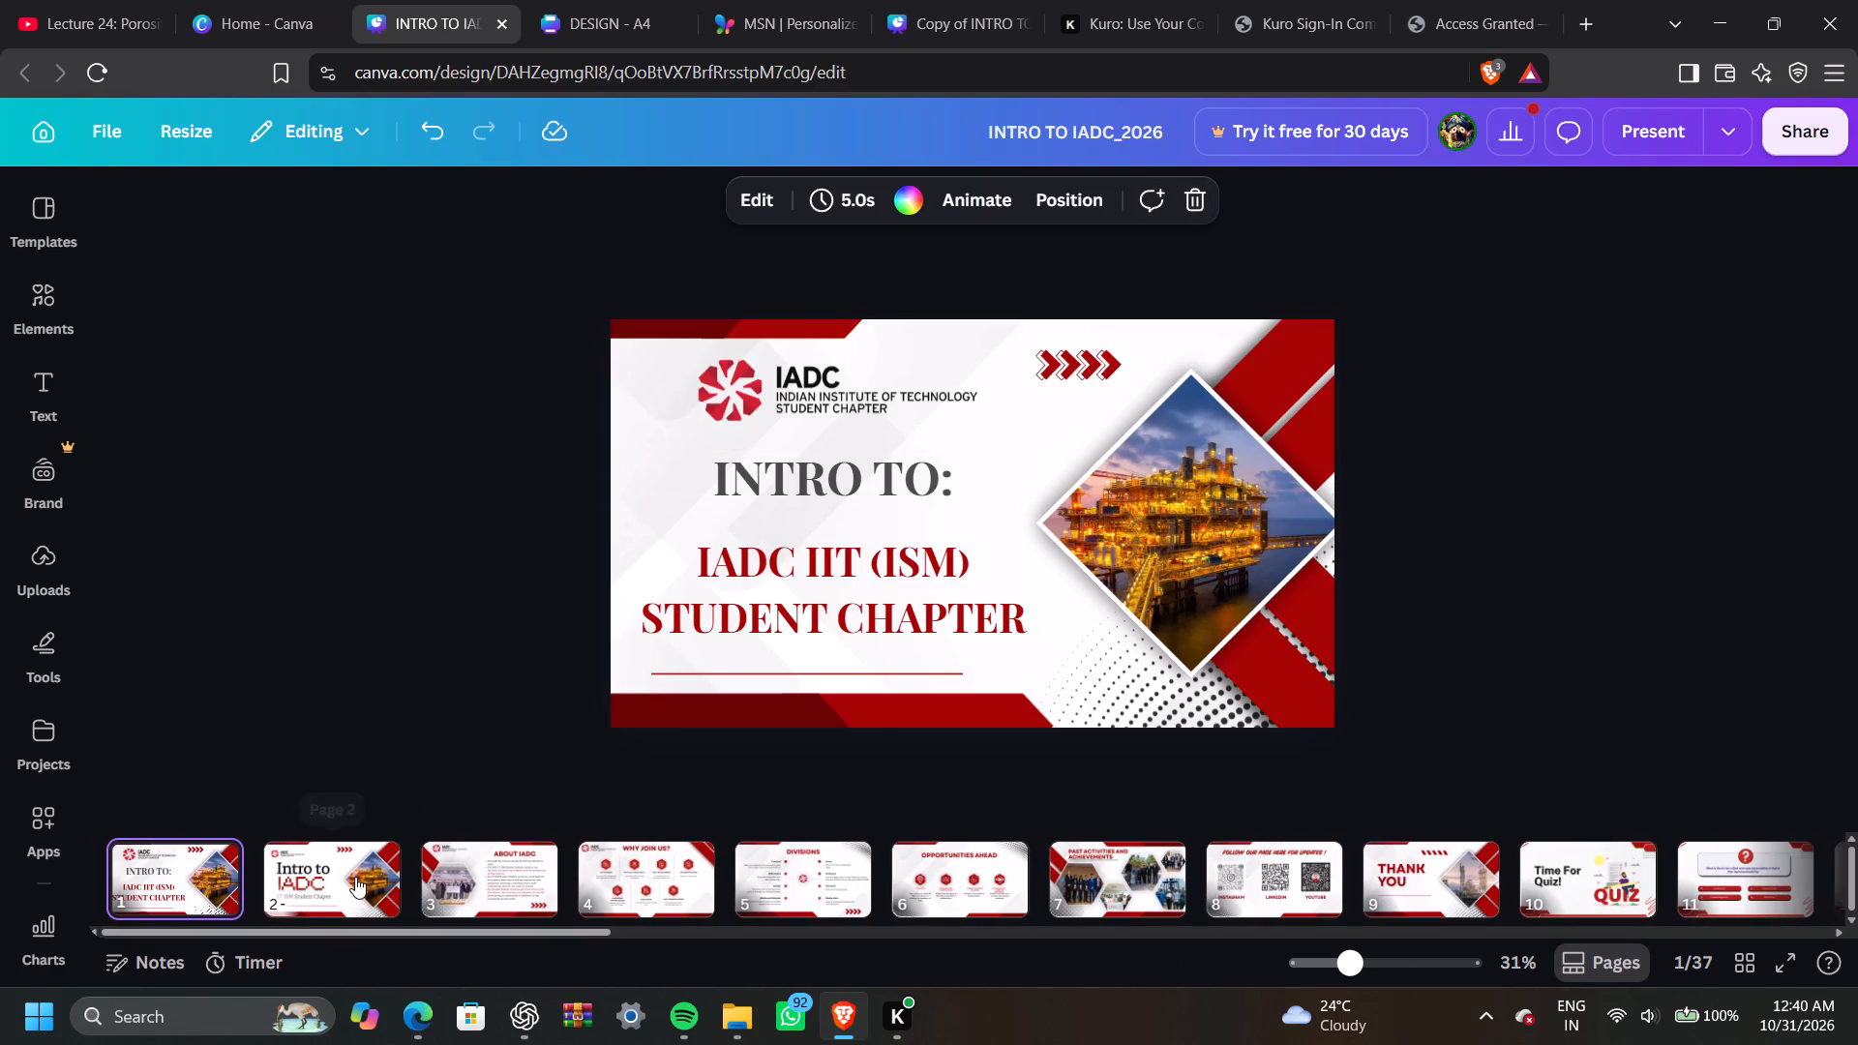
left_click(1198, 195)
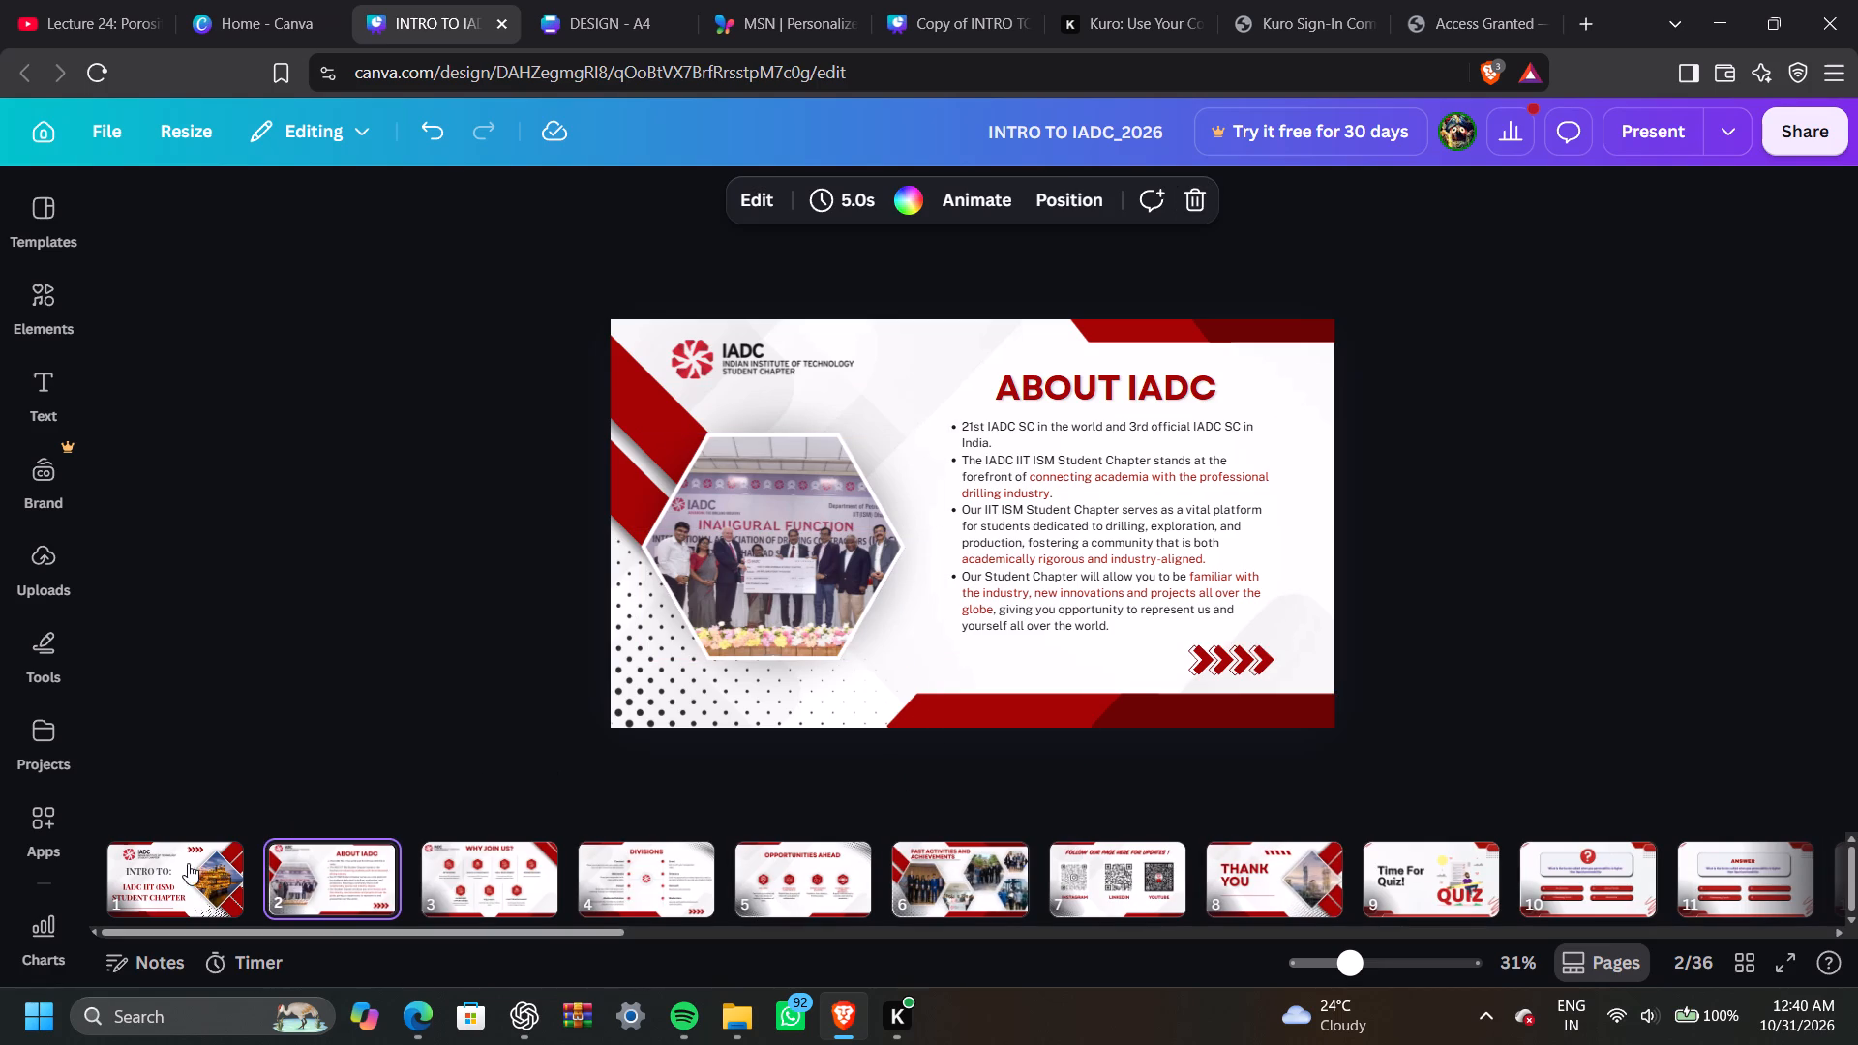
Copy the IADC logo from the WHY JOIN US? slide onto the DIVISIONS slide, placing it just below the upper-left red band.
left_click(166, 878)
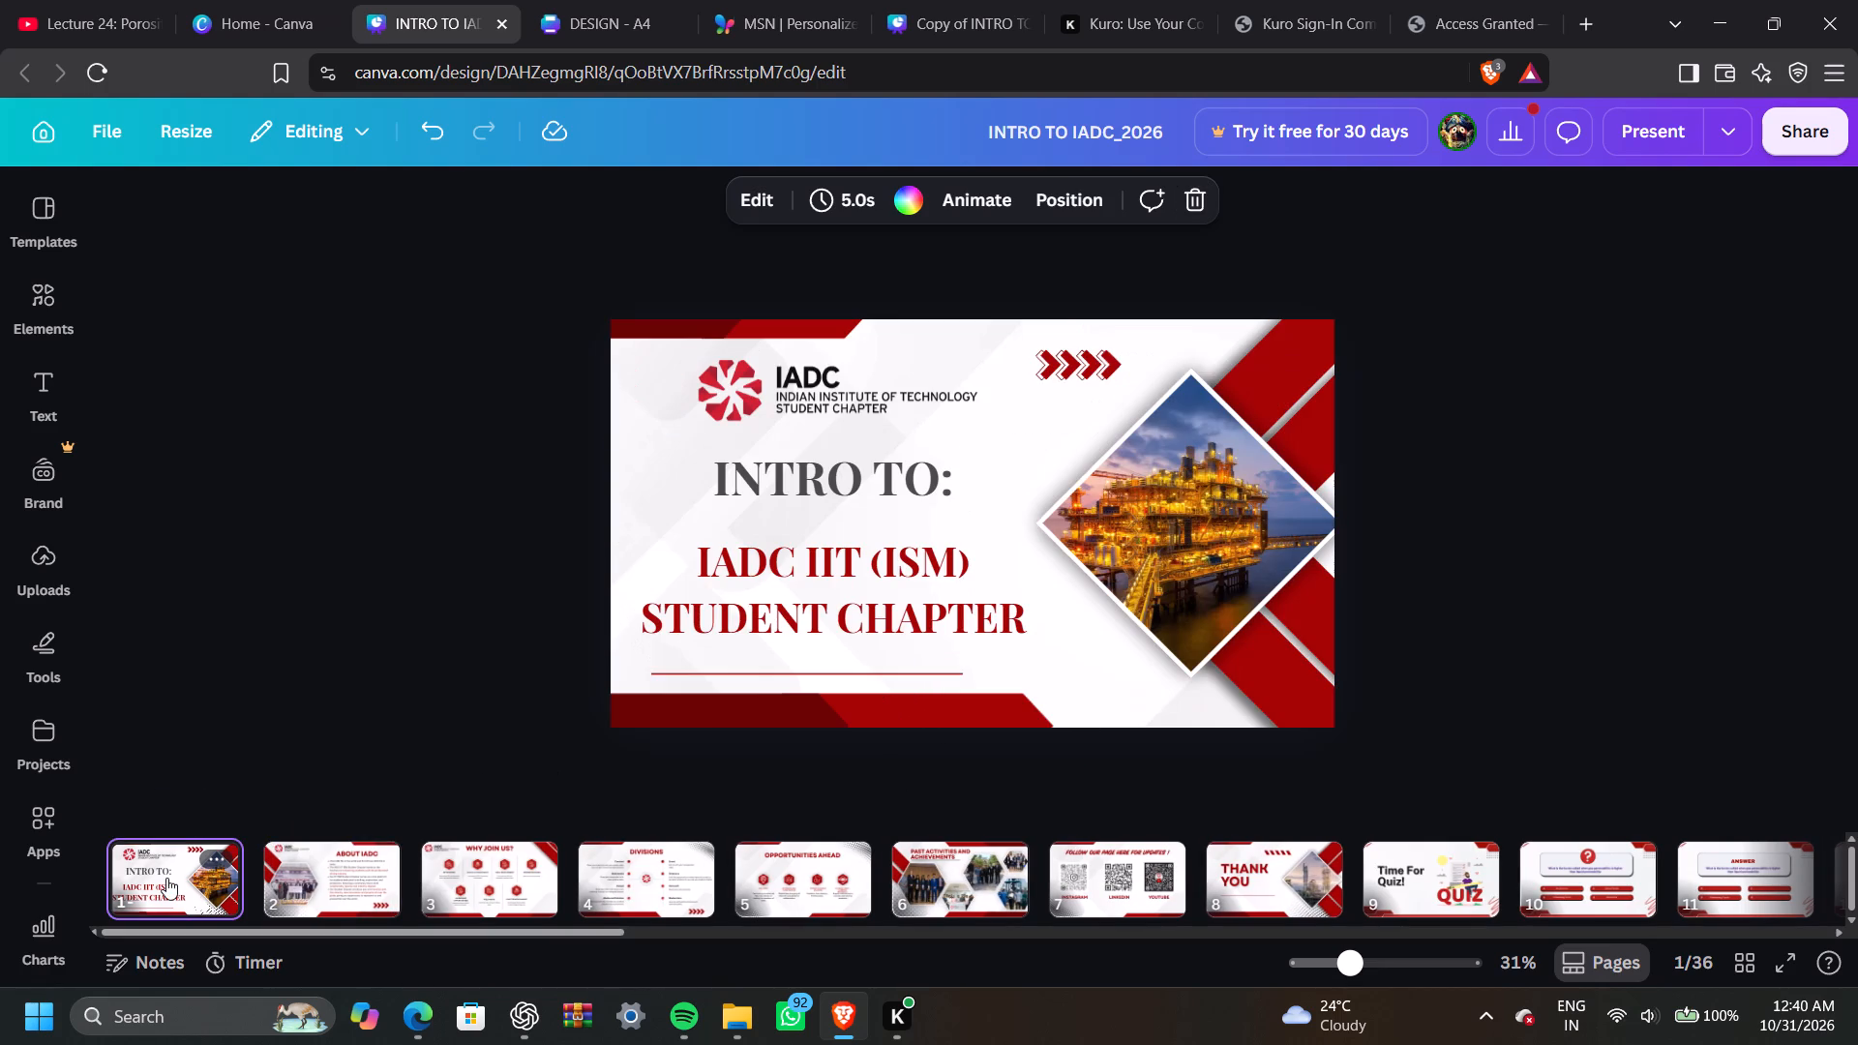
left_click(400, 887)
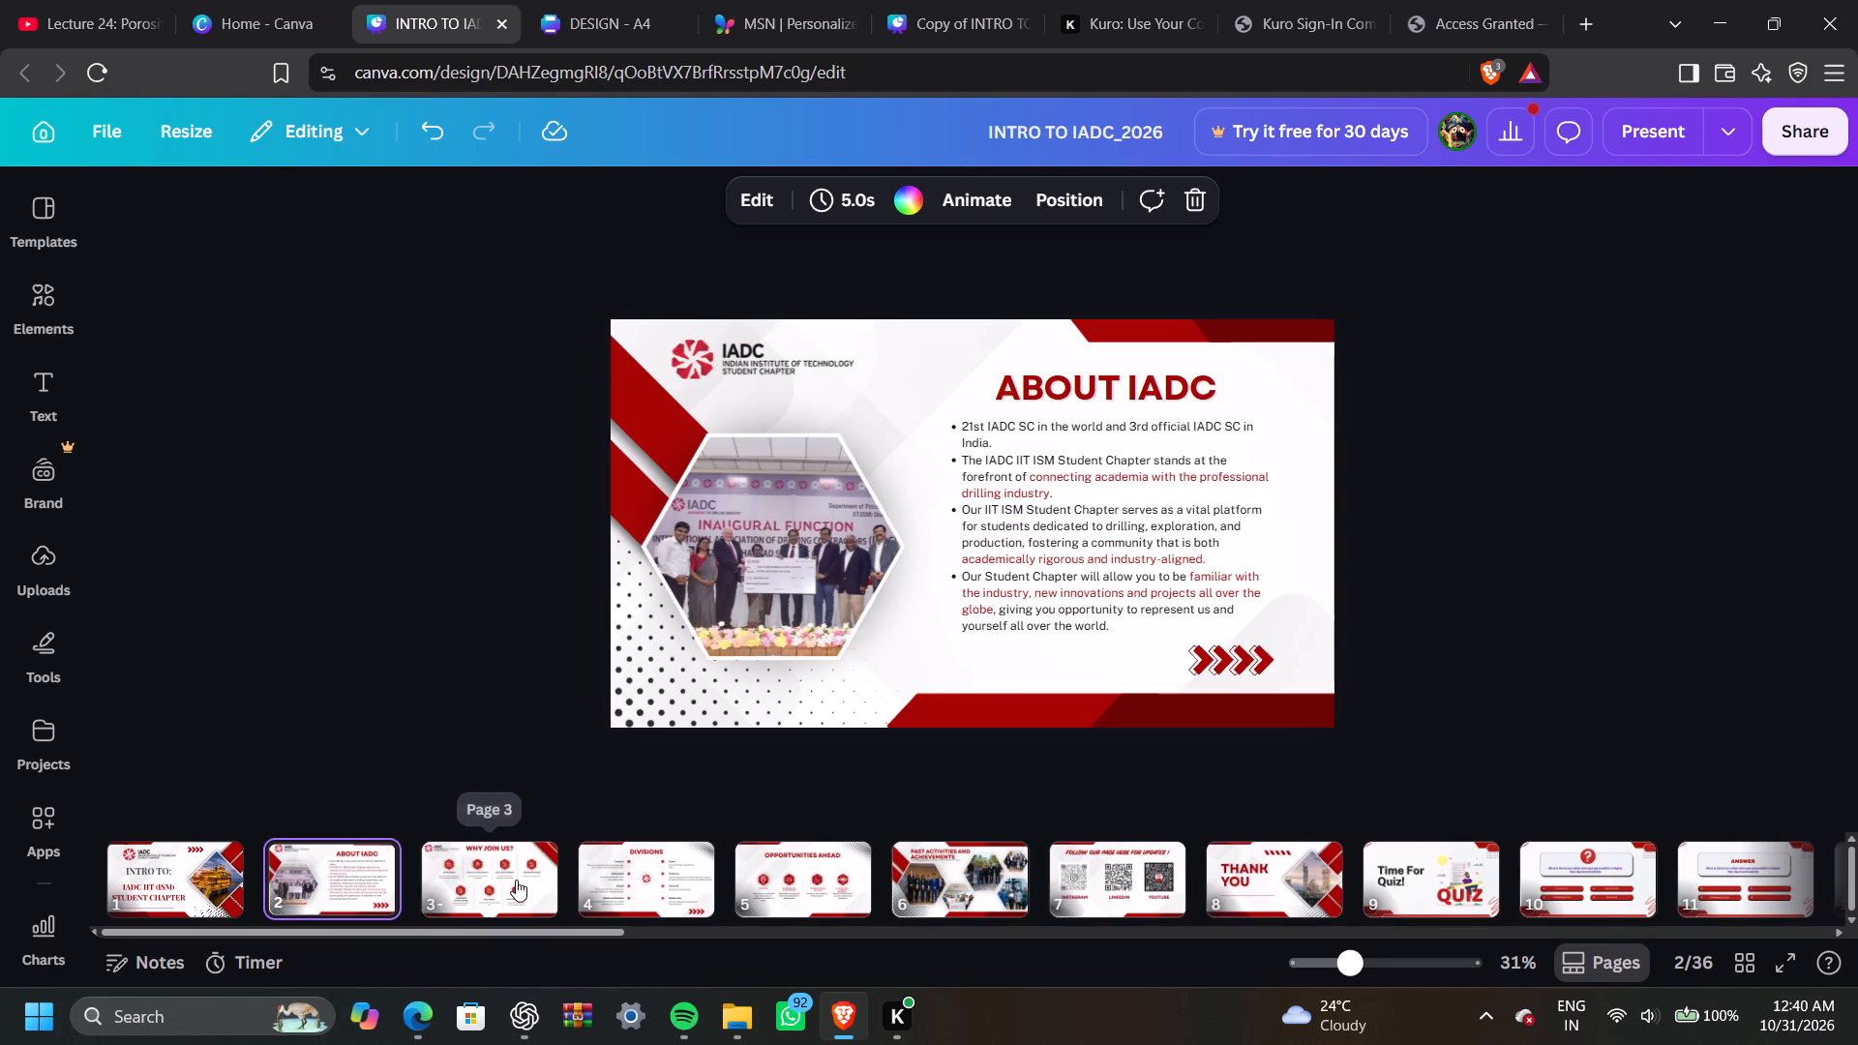
left_click(516, 880)
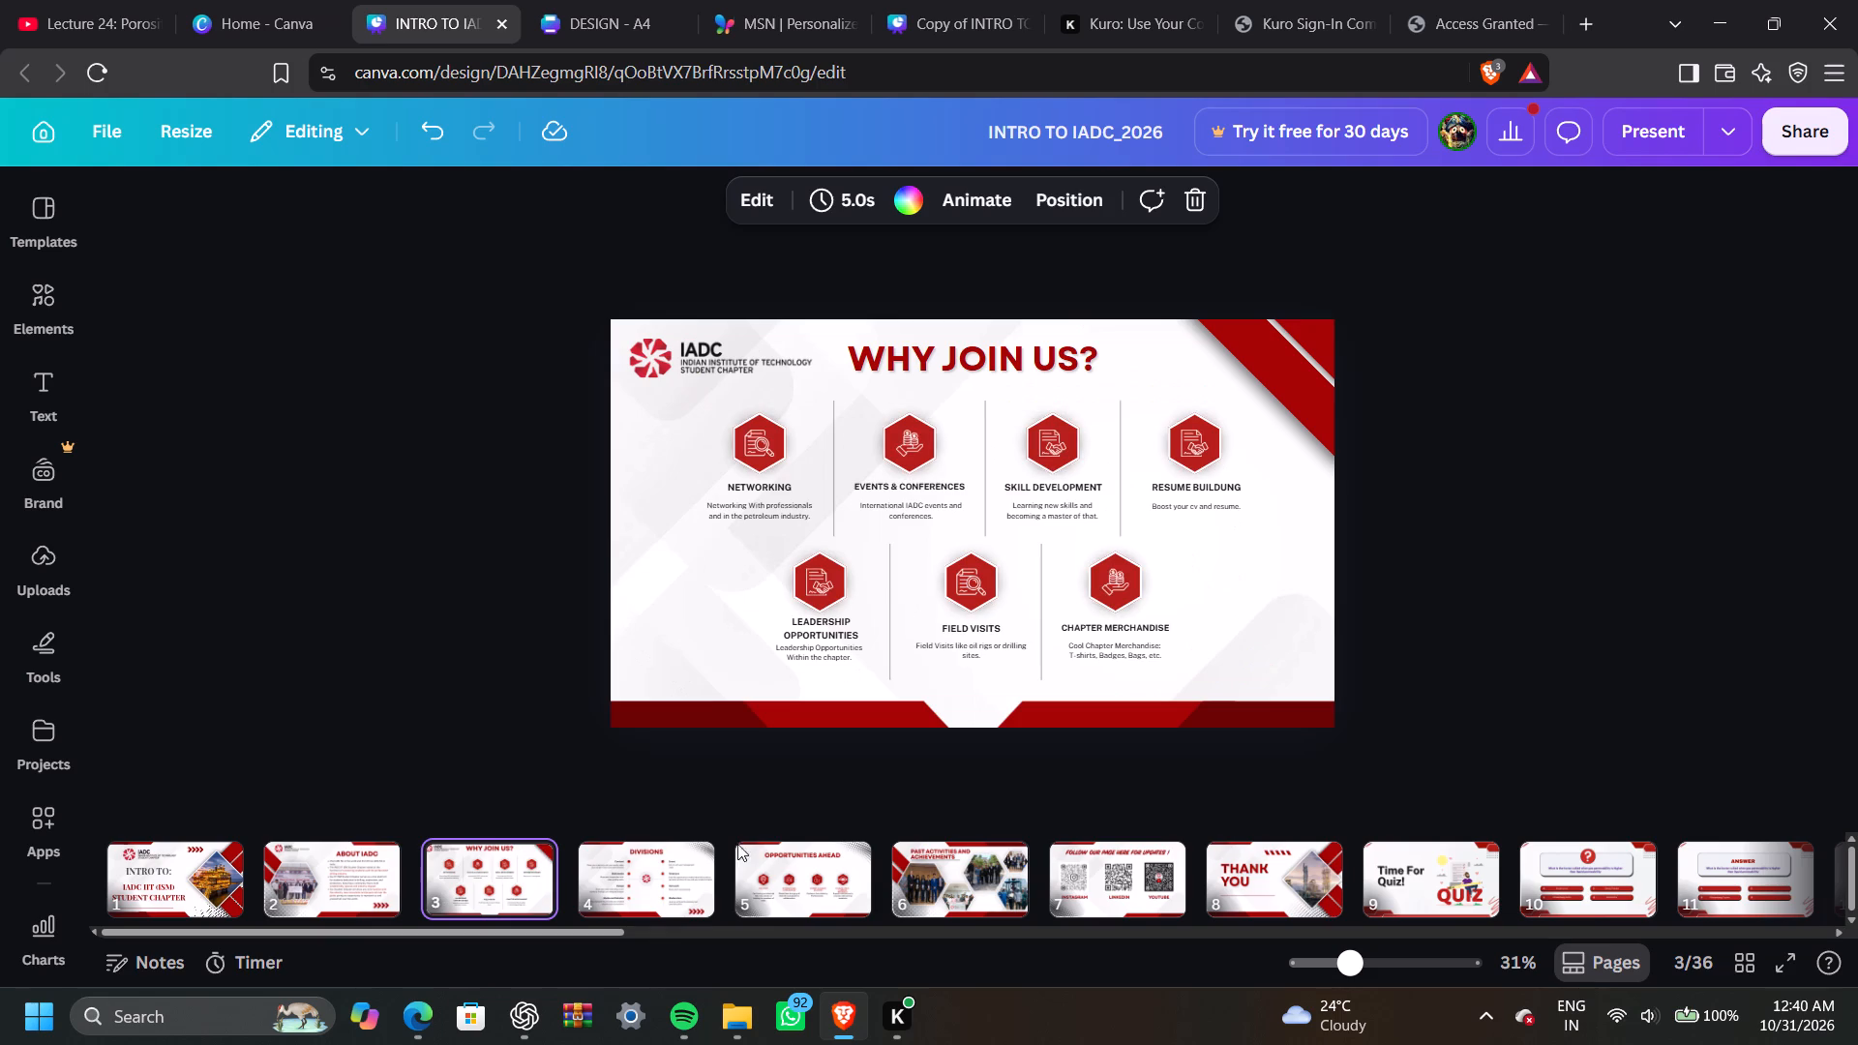
left_click(681, 869)
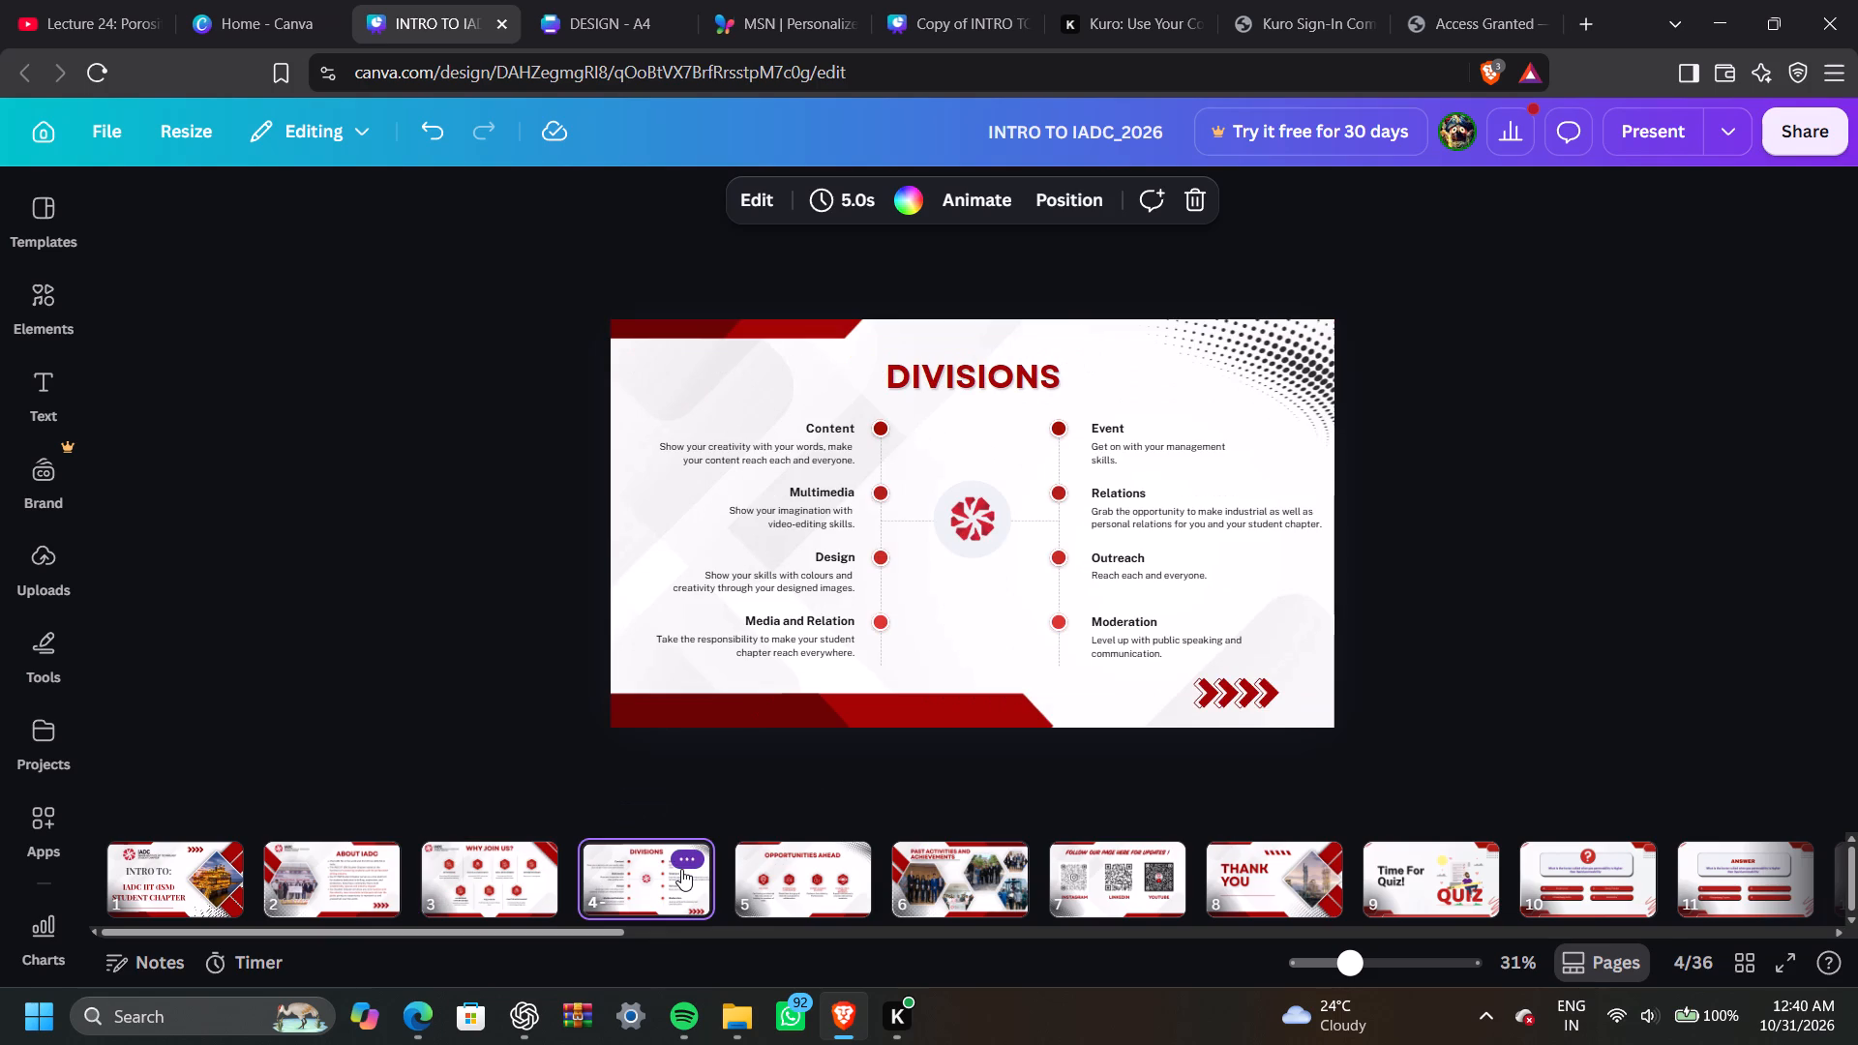
left_click(525, 870)
left_click(680, 340)
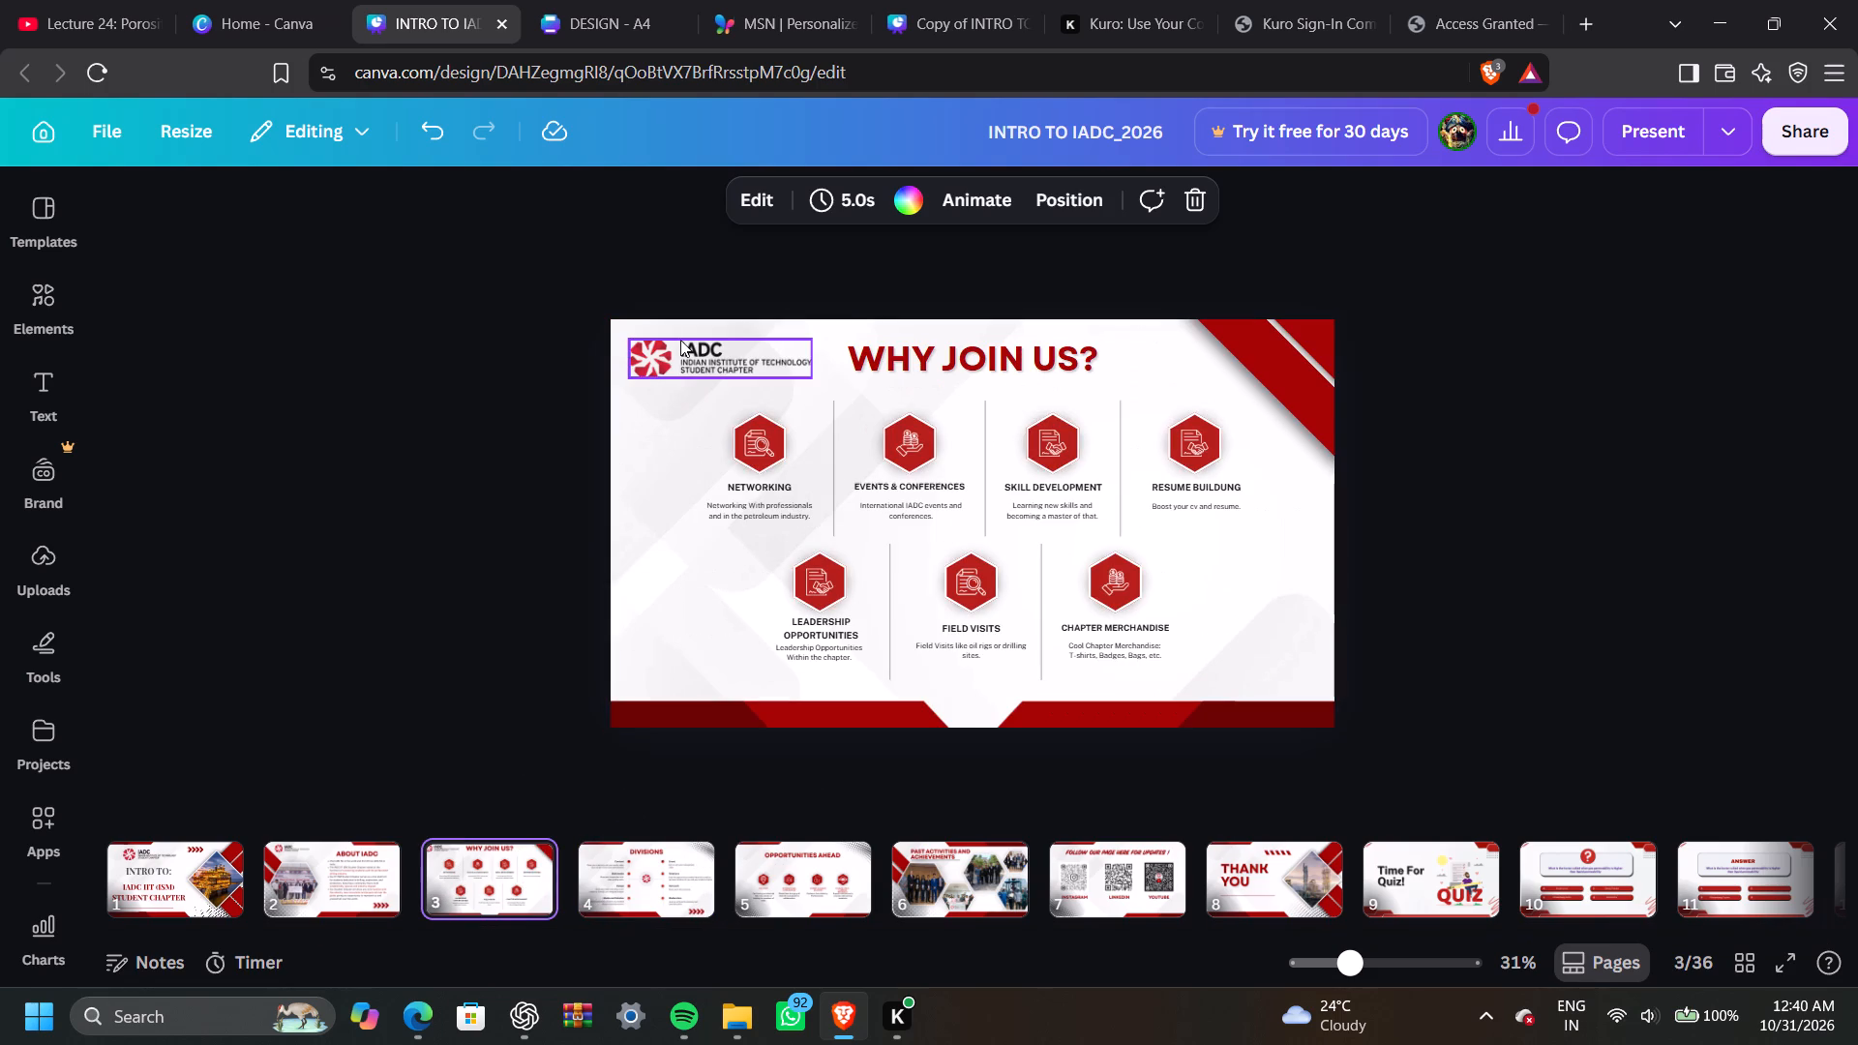
key("ctrl+c")
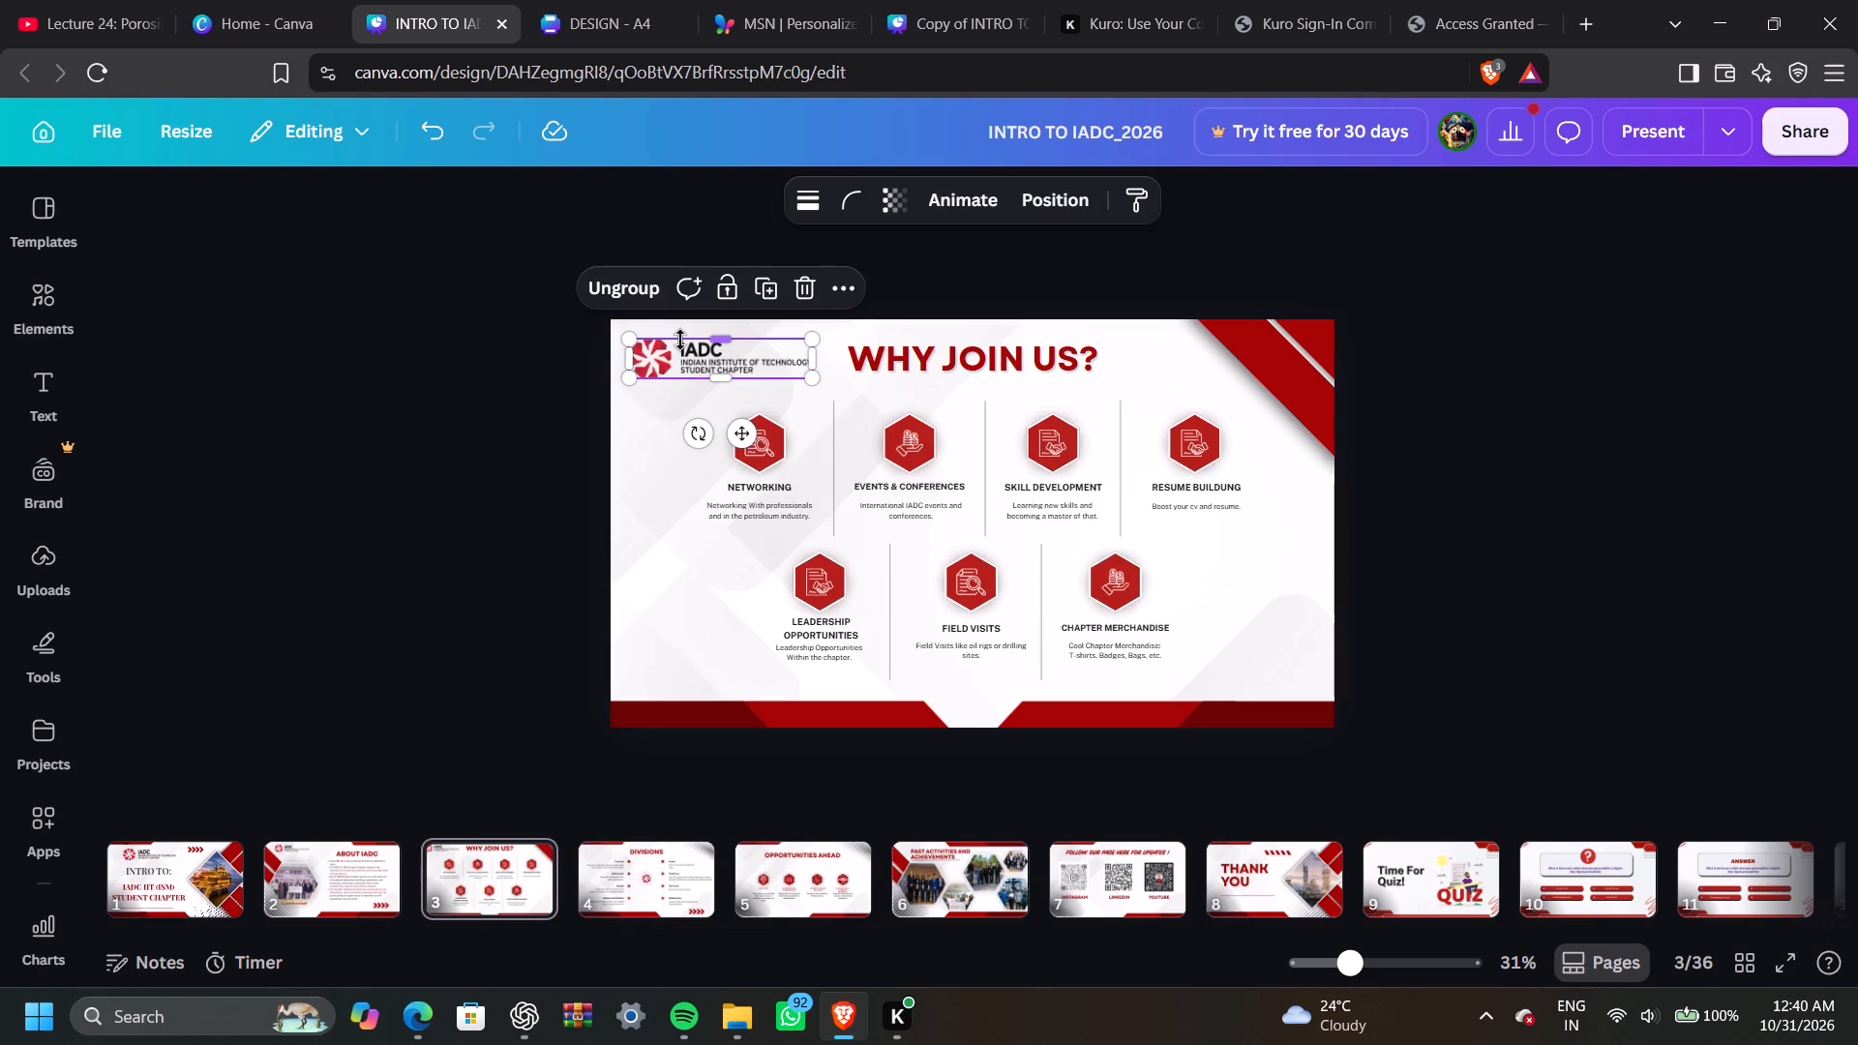
left_click(648, 861)
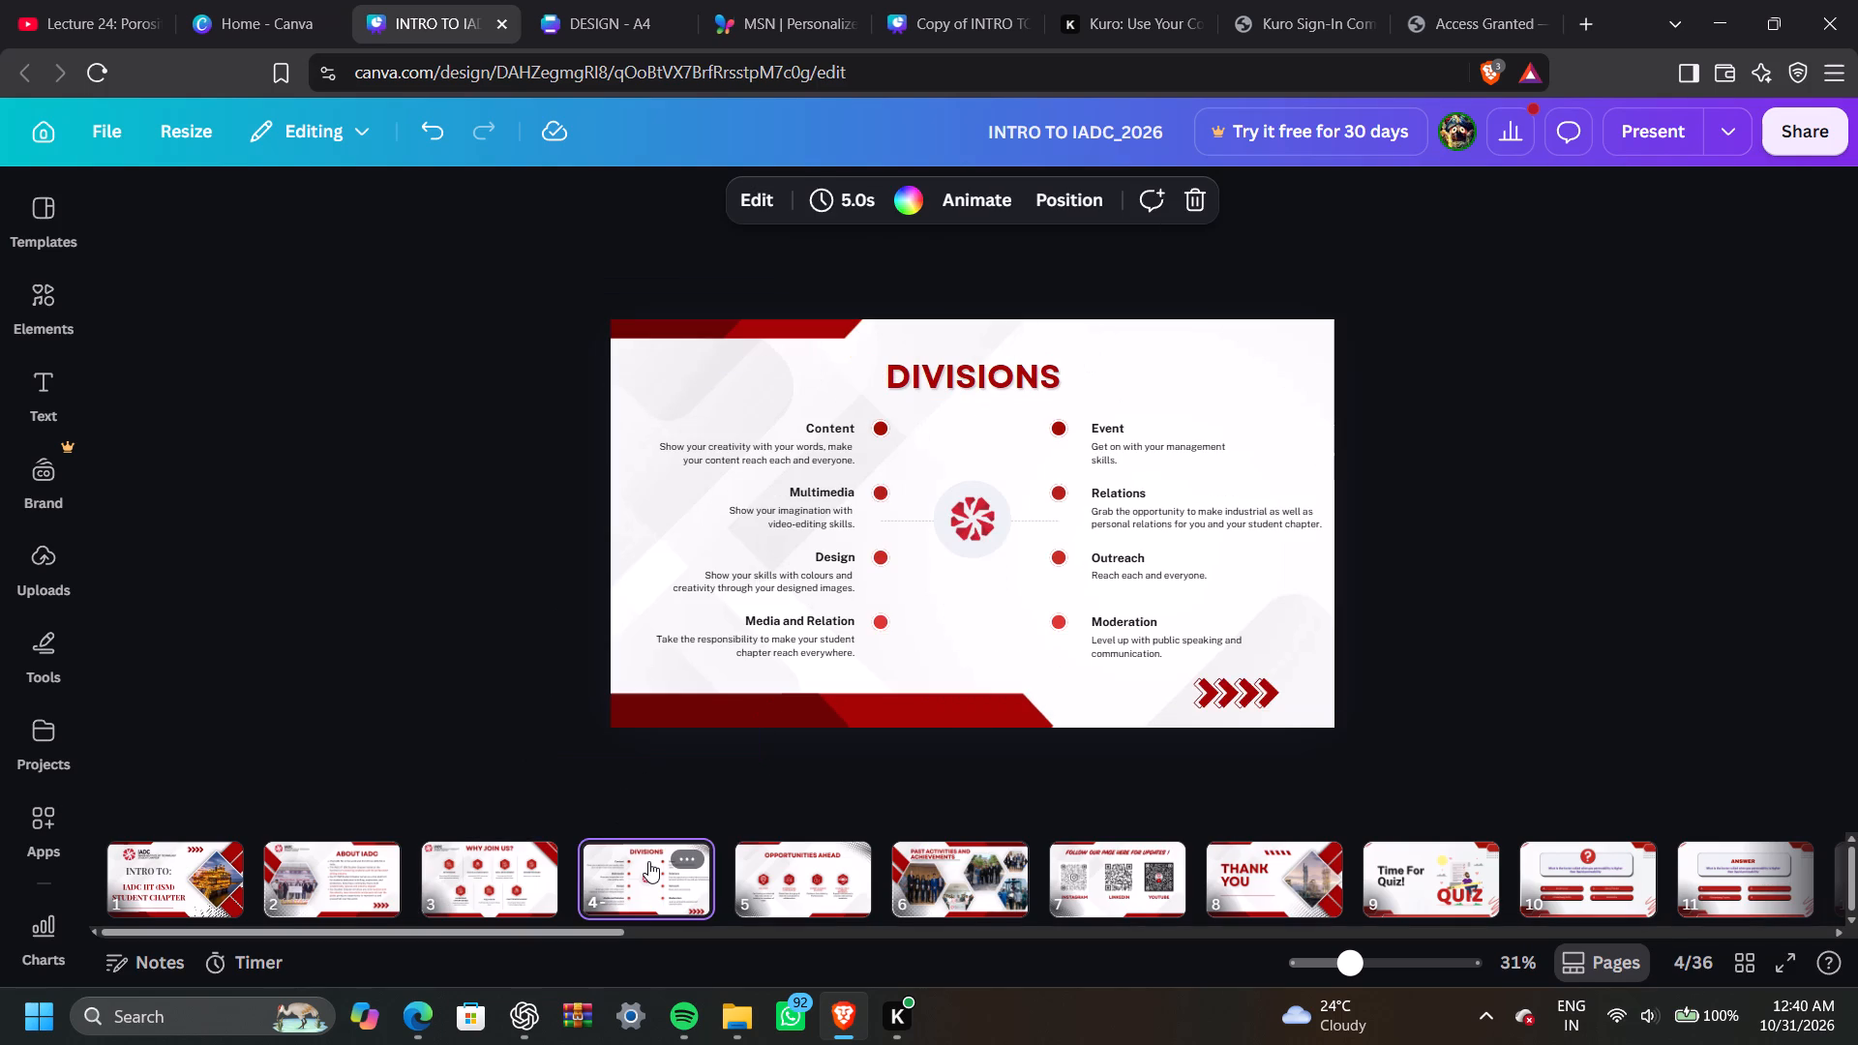
key("ctrl+v")
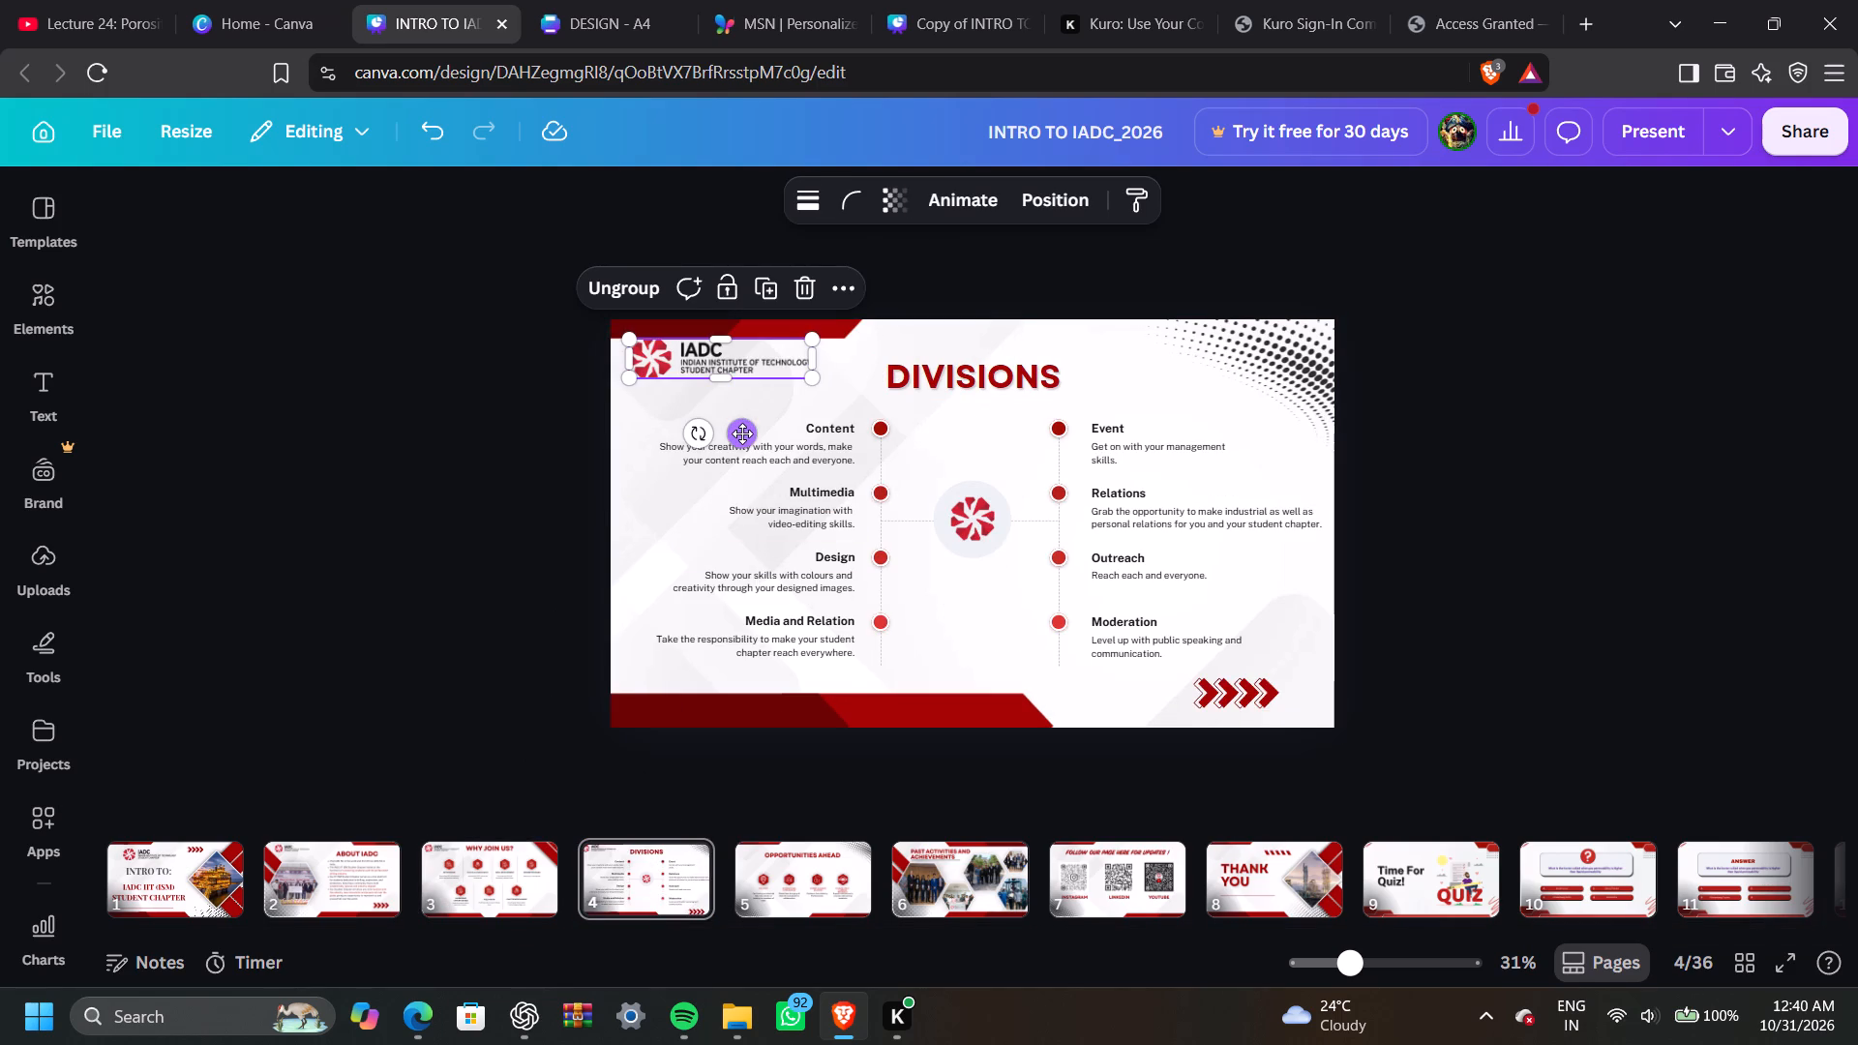
left_click_drag(742, 433, 740, 442)
left_click(490, 484)
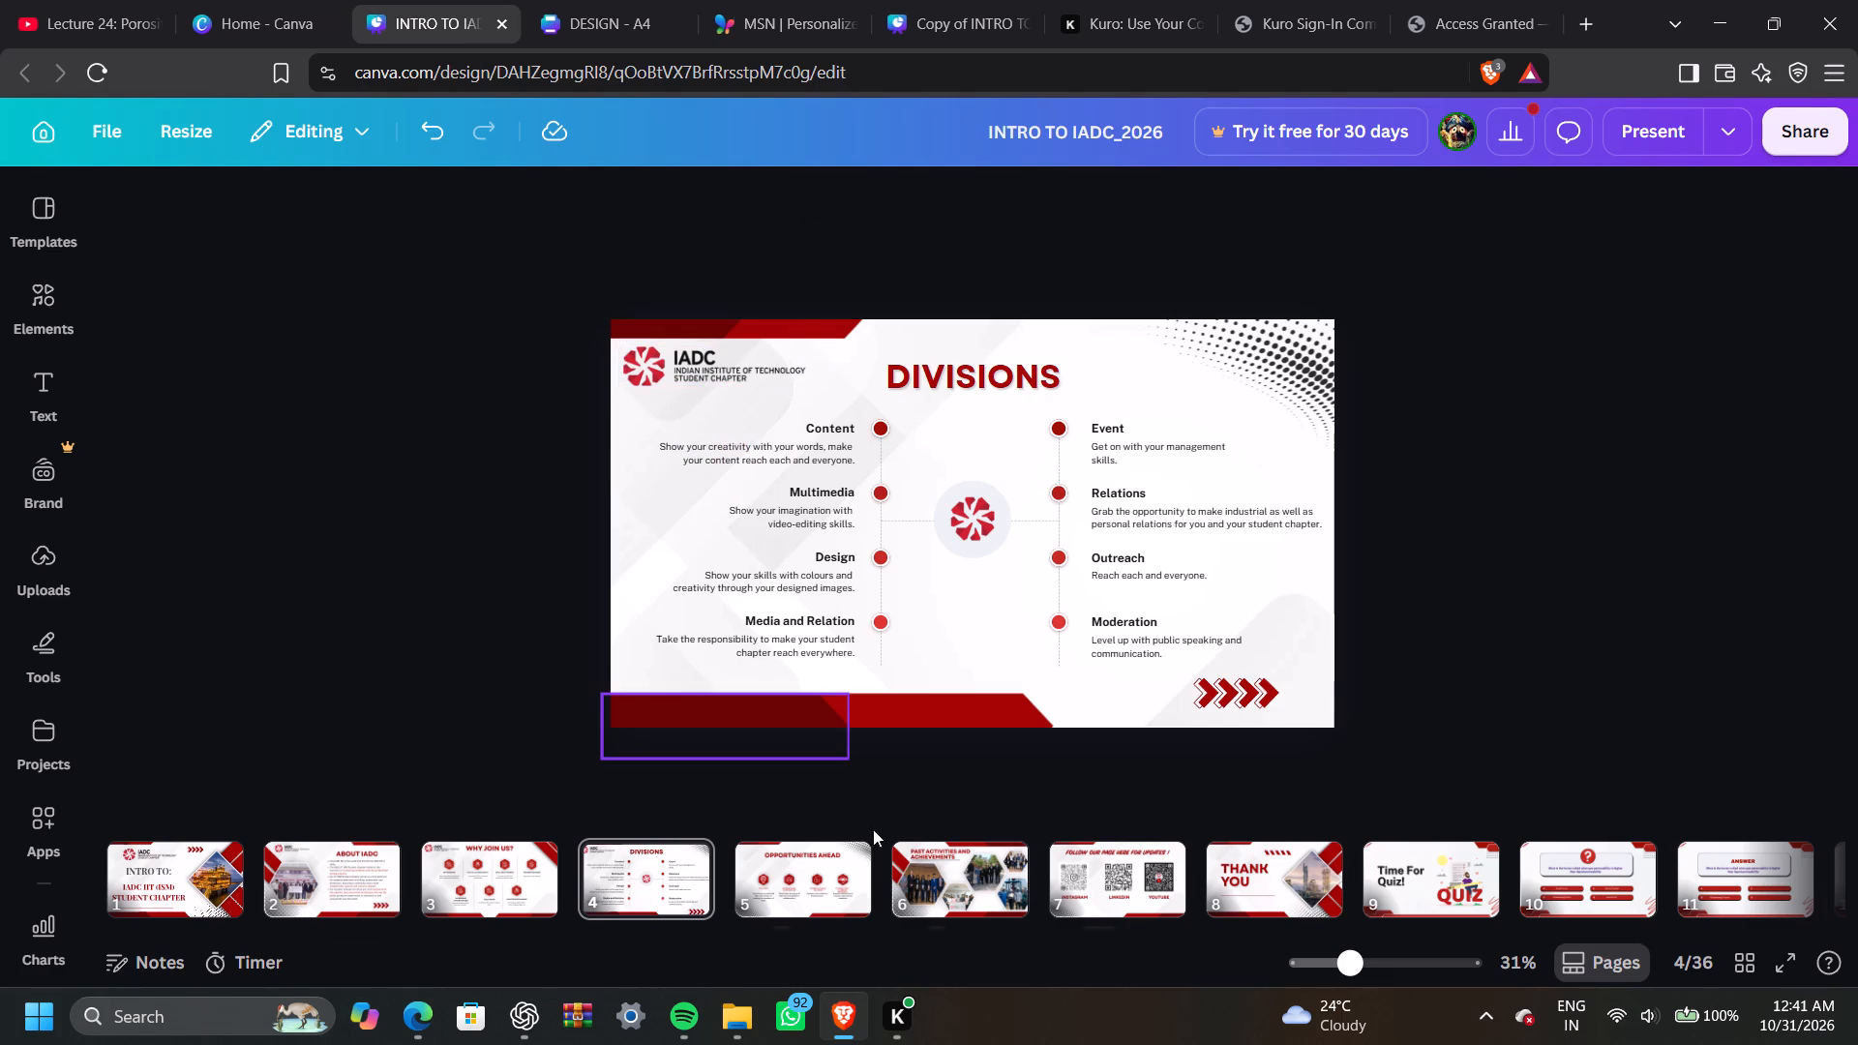
Paste the IADC logo onto the OPPORTUNITIES AHEAD slide and place it in the slide's upper-left corner, under the red band.
left_click(970, 893)
left_click(863, 884)
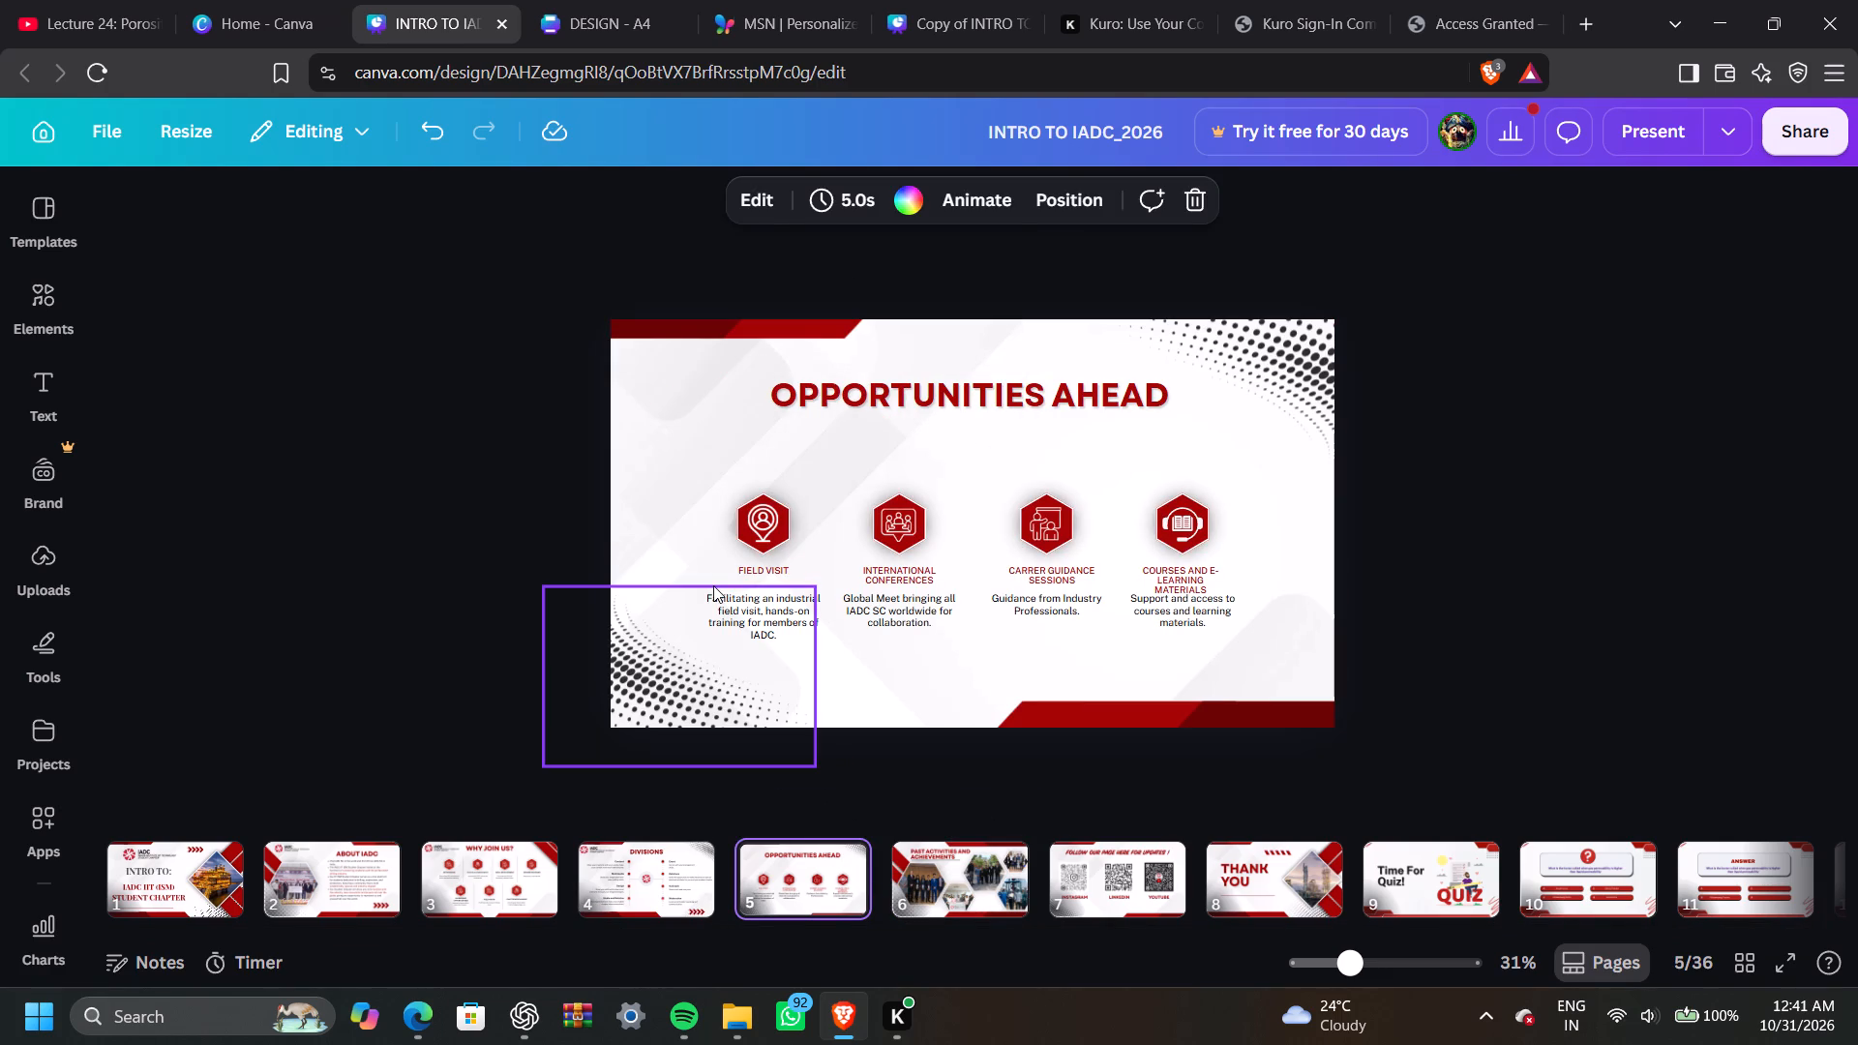
key("ctrl+v")
left_click_drag(741, 432, 731, 438)
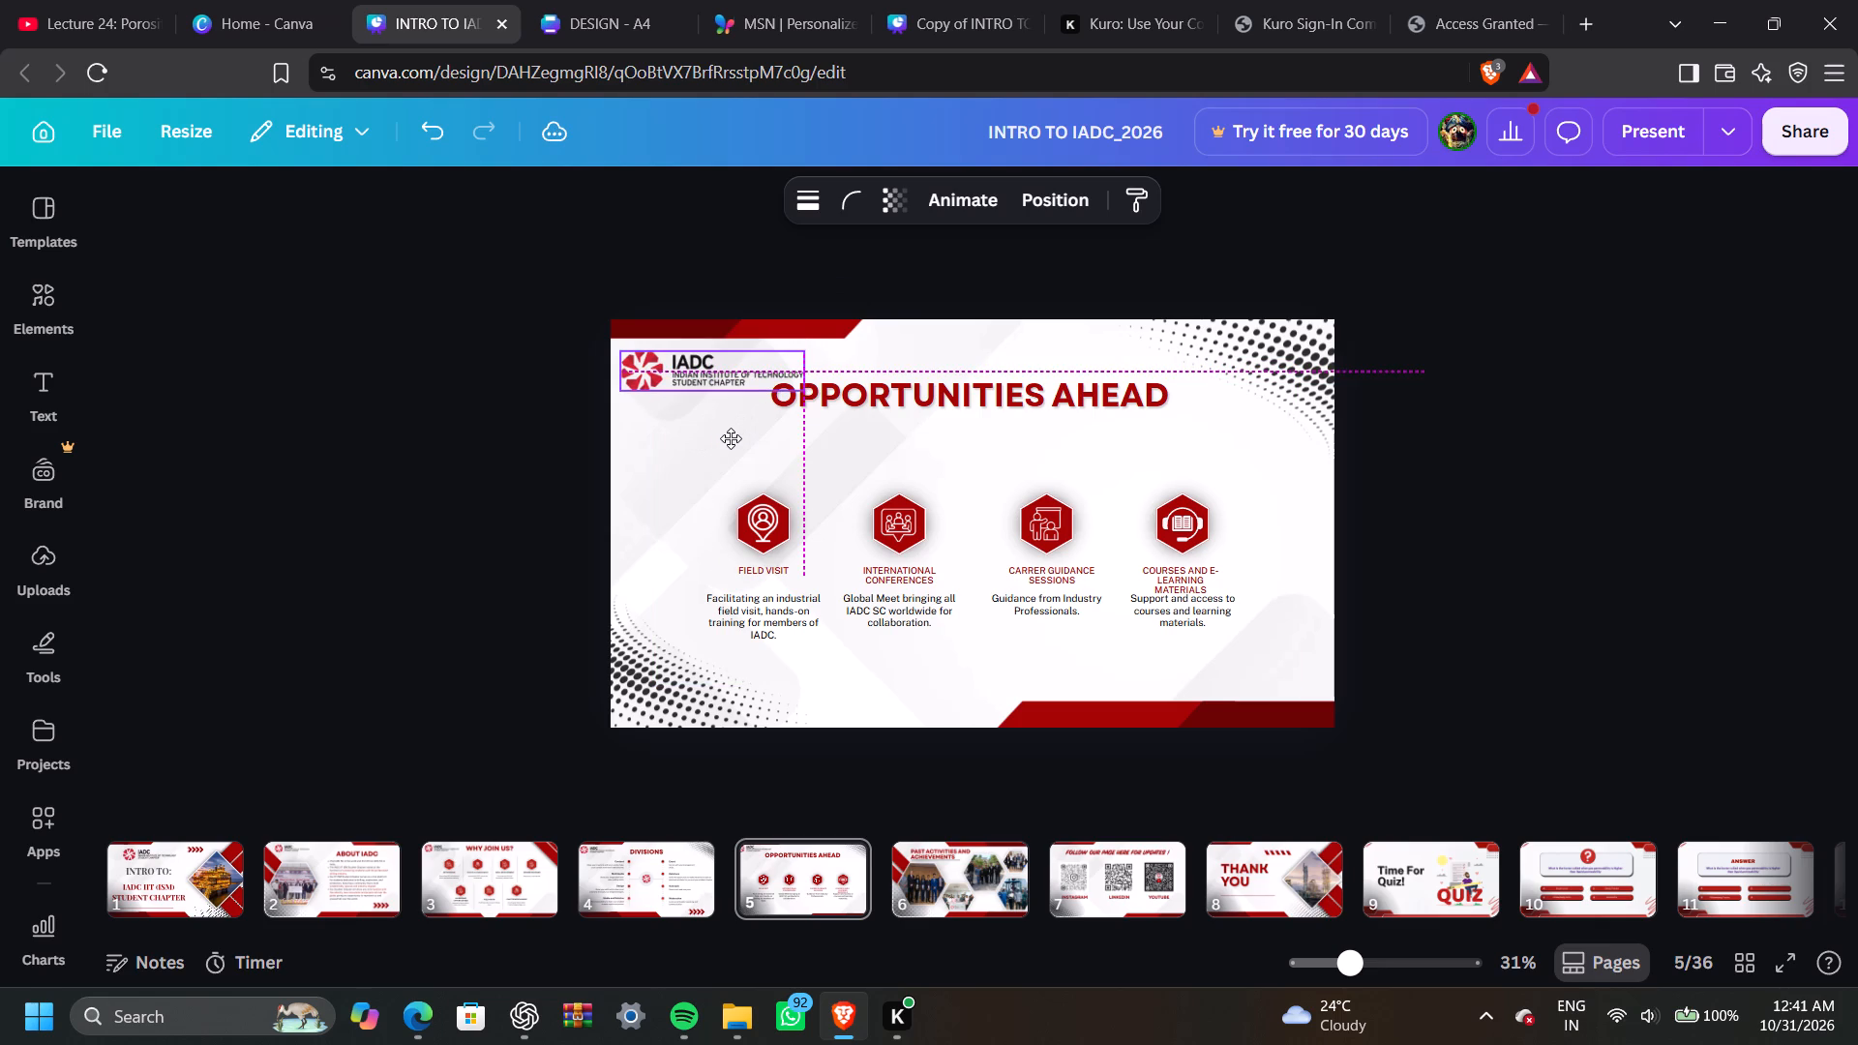
left_click_drag(731, 438, 729, 437)
left_click(536, 472)
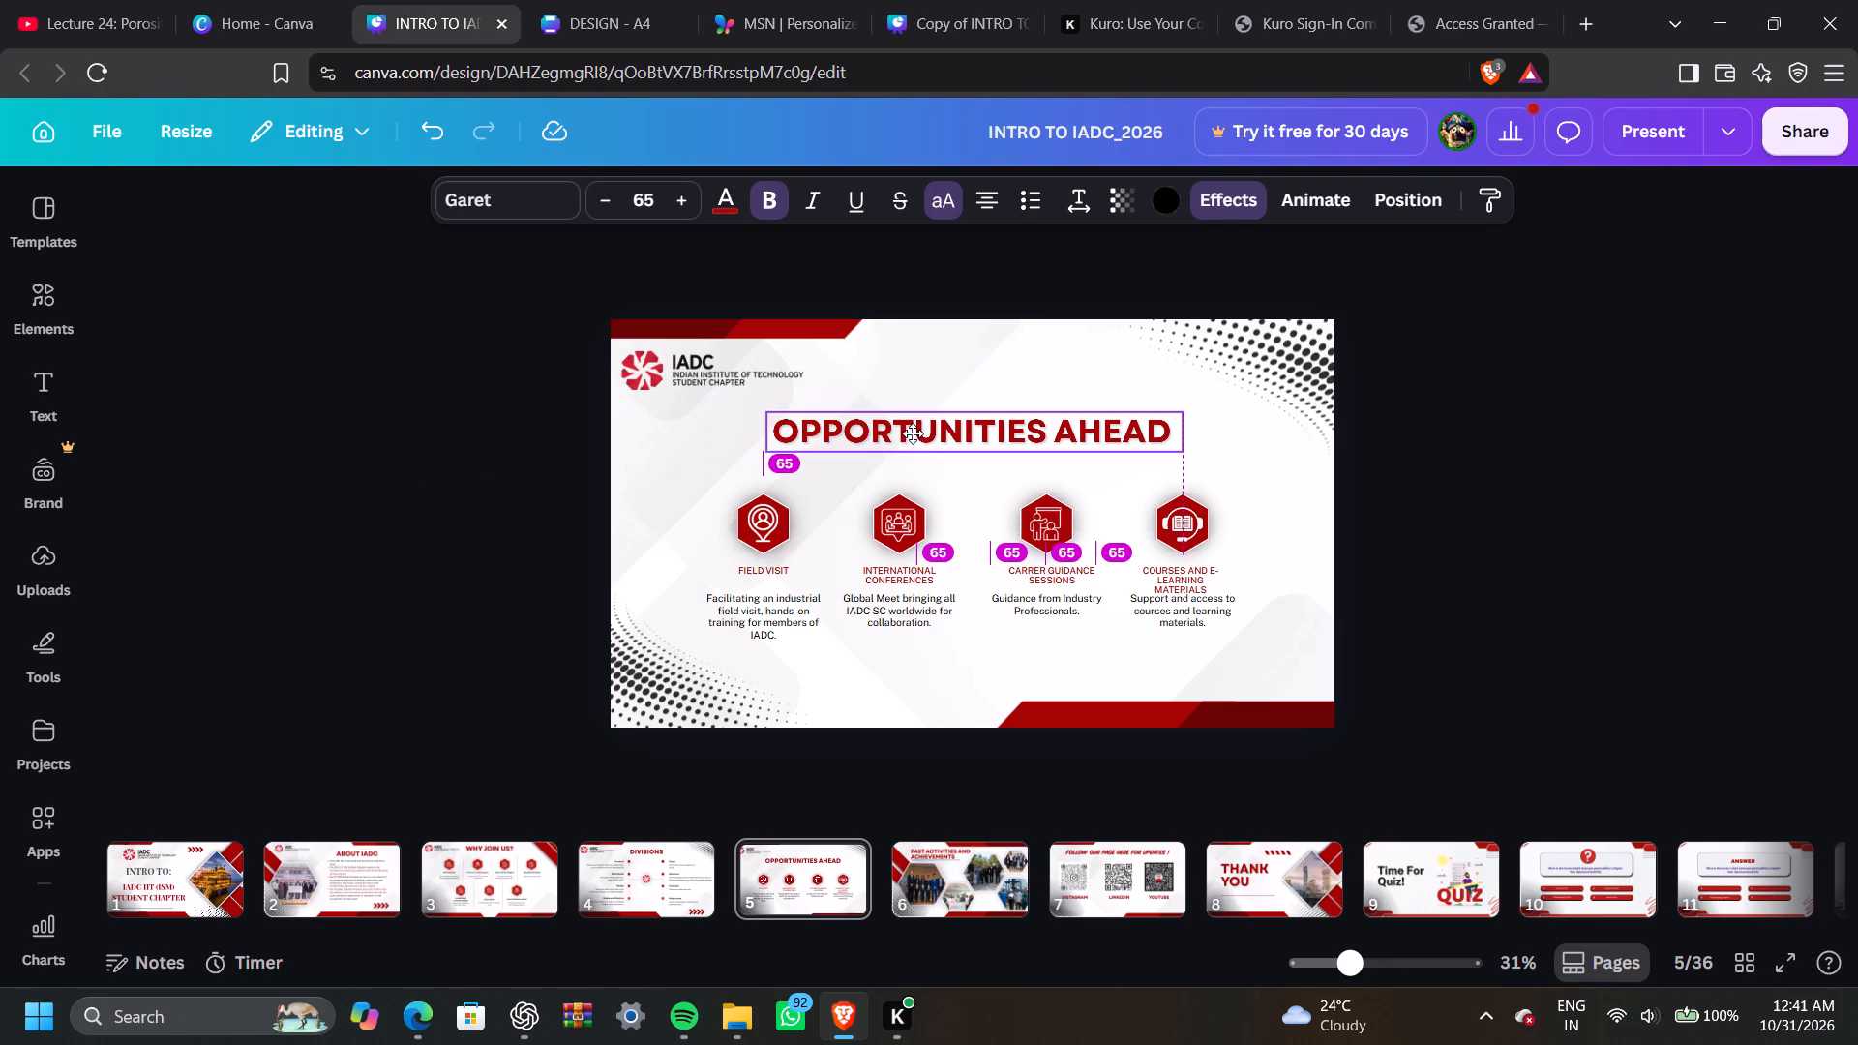
left_click_drag(913, 433, 914, 432)
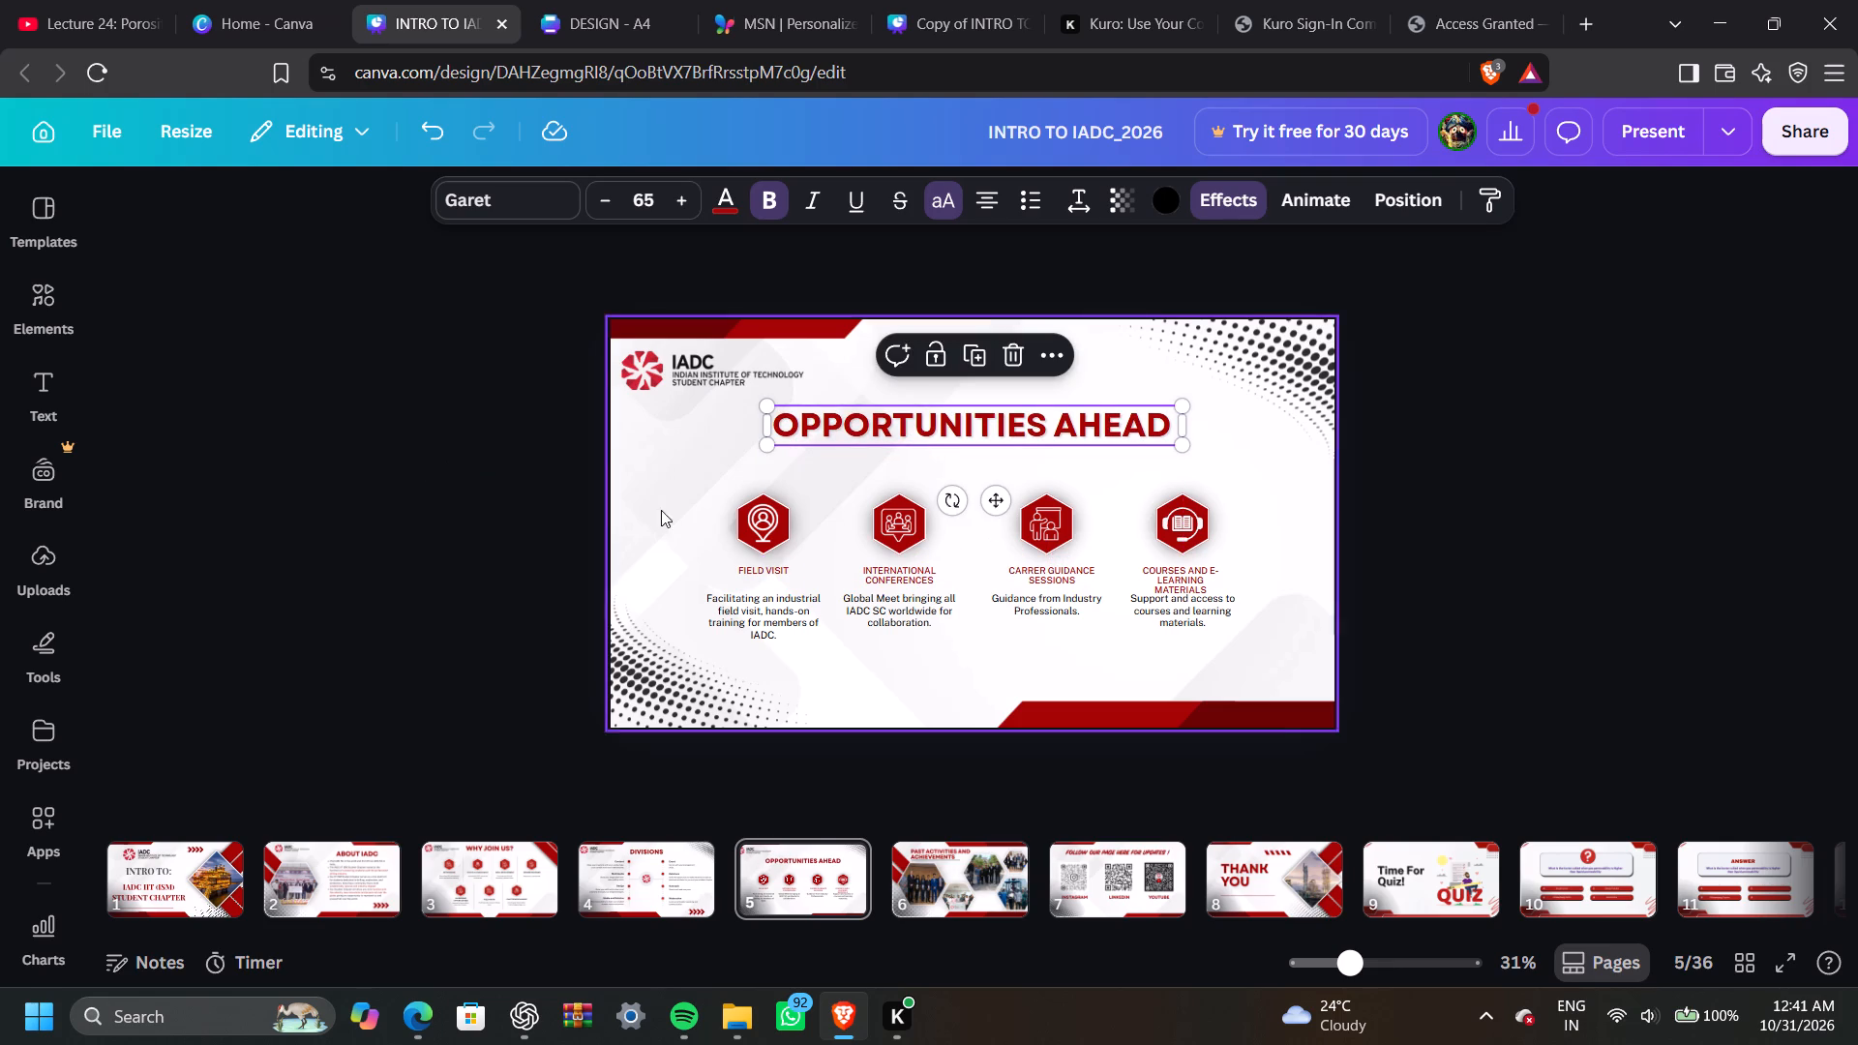
left_click(468, 606)
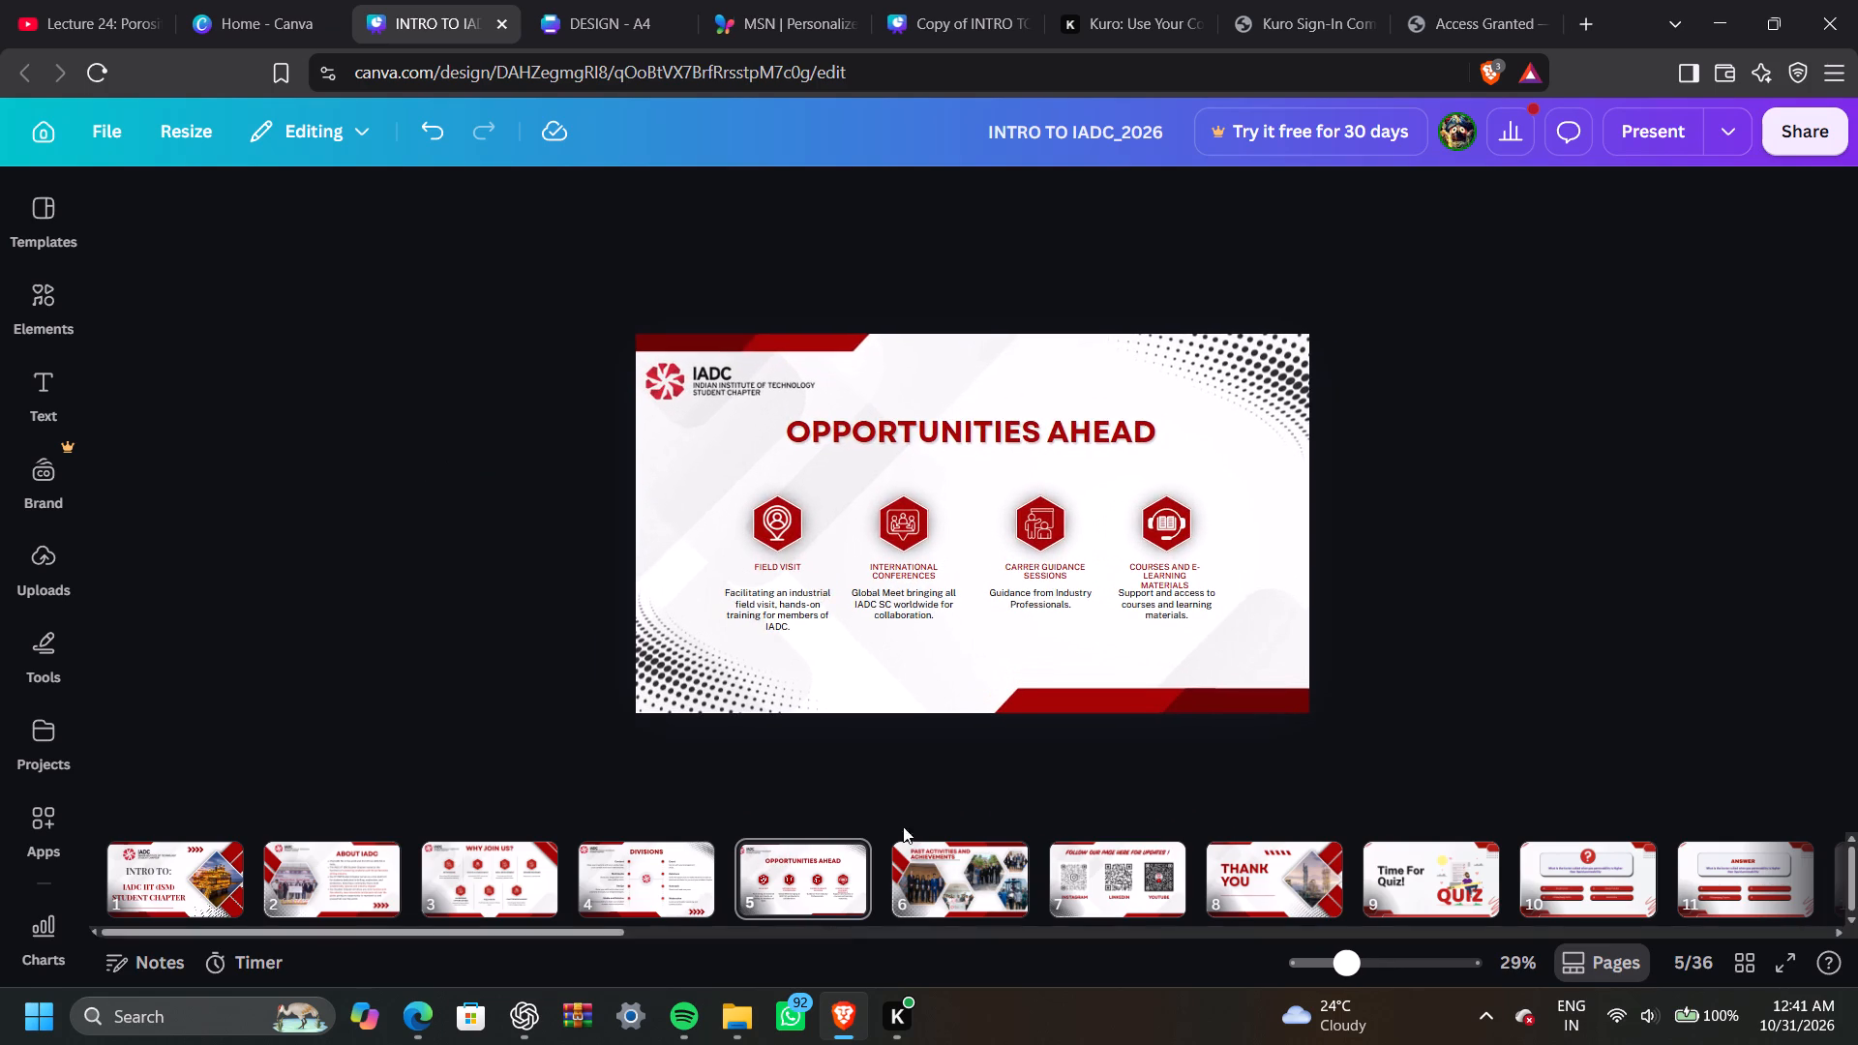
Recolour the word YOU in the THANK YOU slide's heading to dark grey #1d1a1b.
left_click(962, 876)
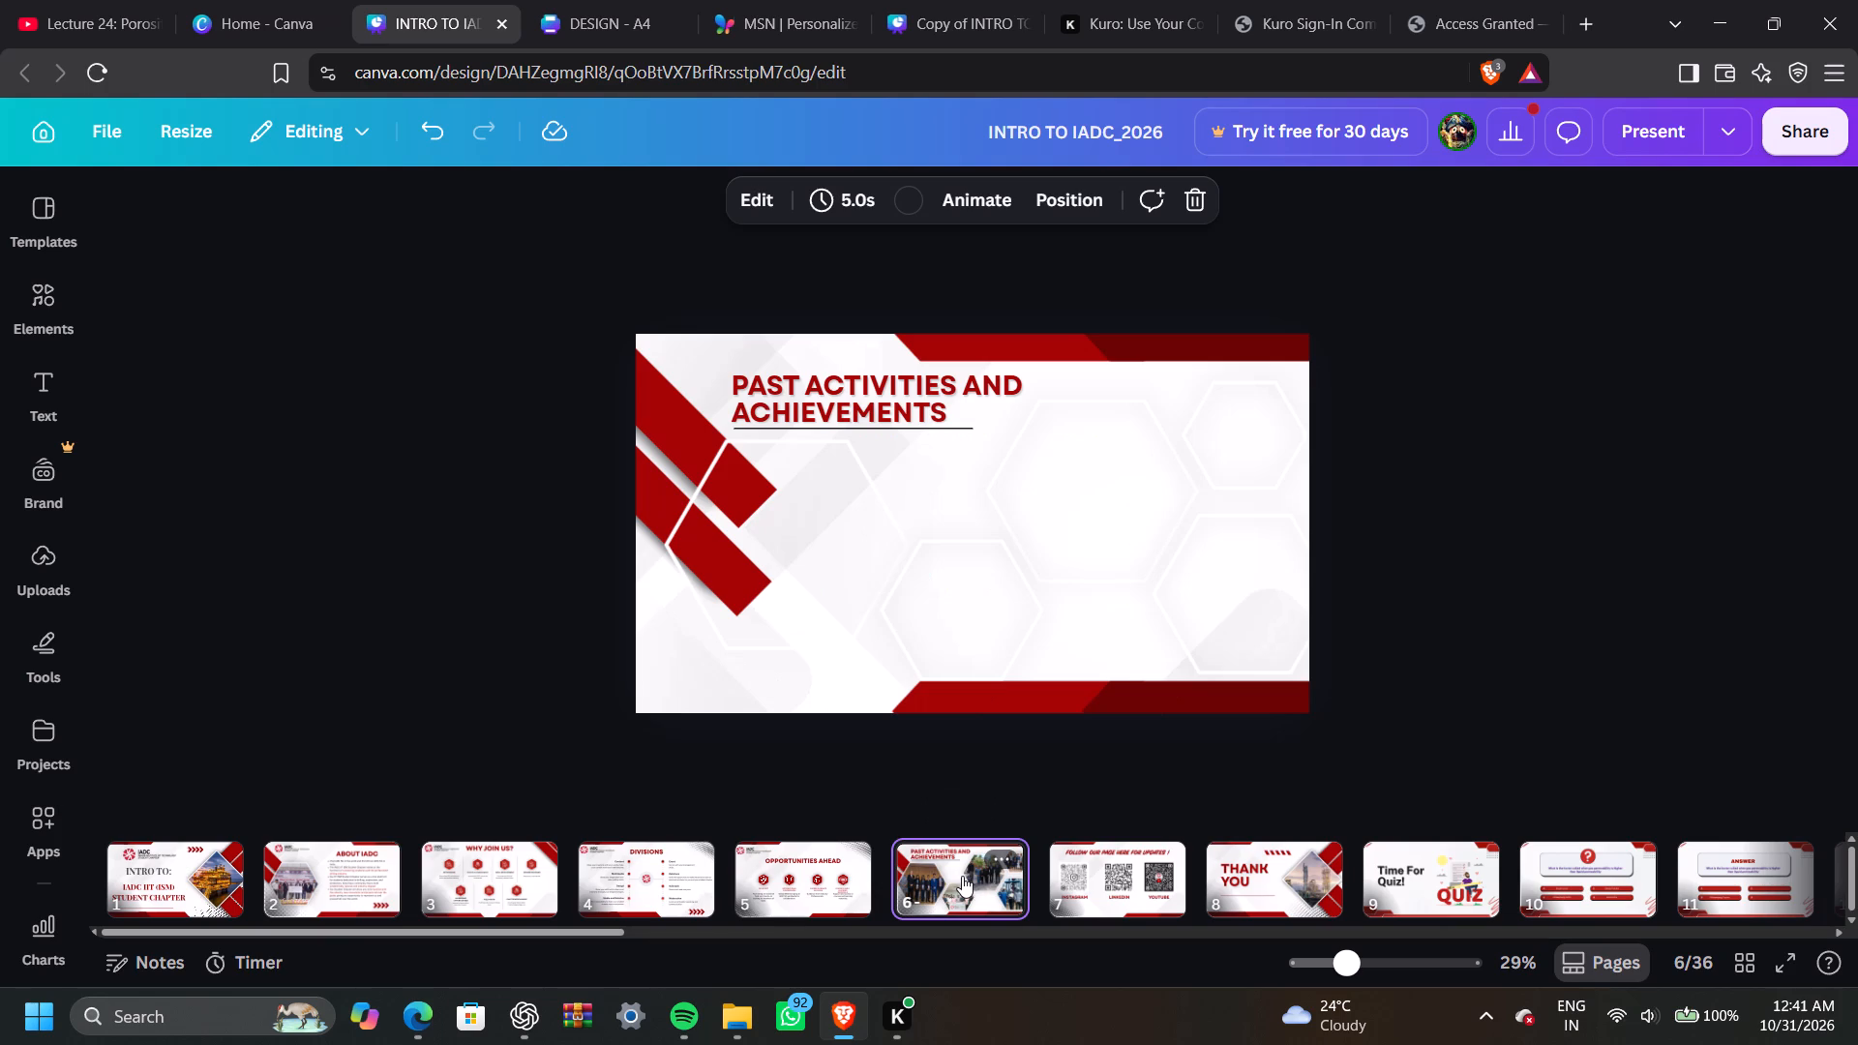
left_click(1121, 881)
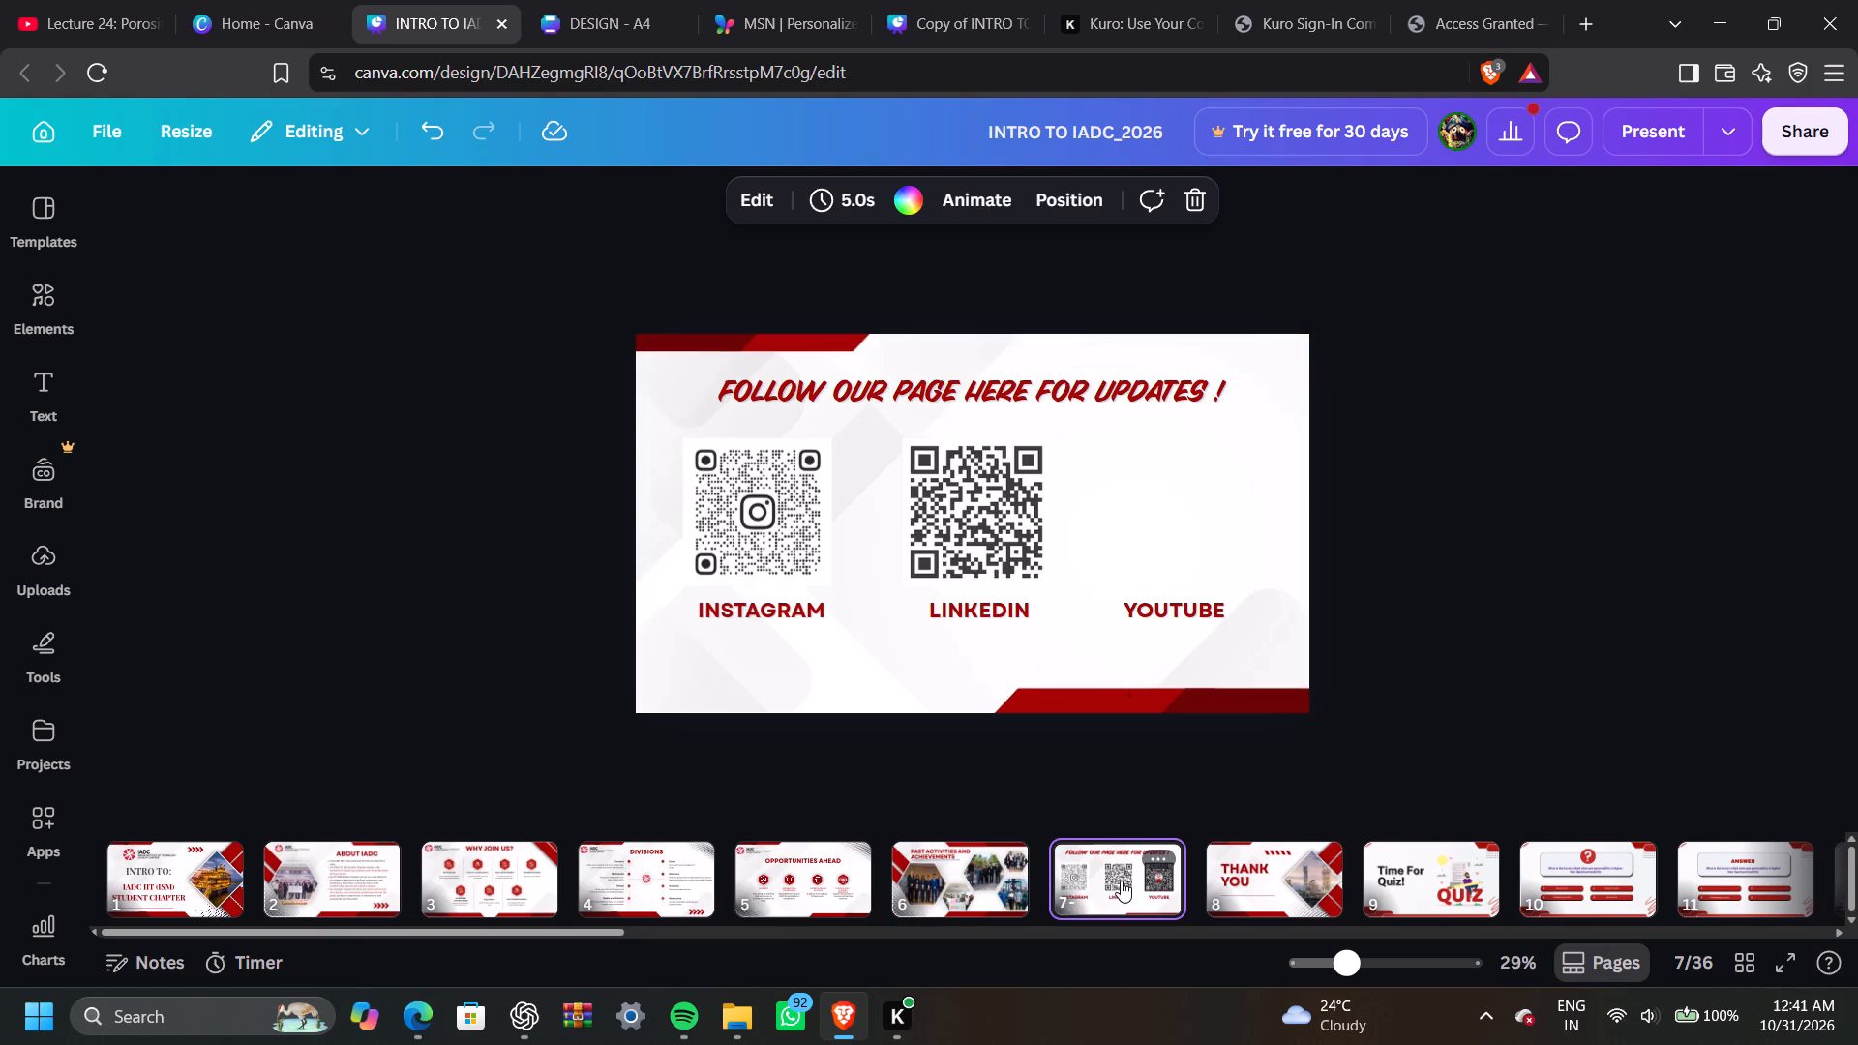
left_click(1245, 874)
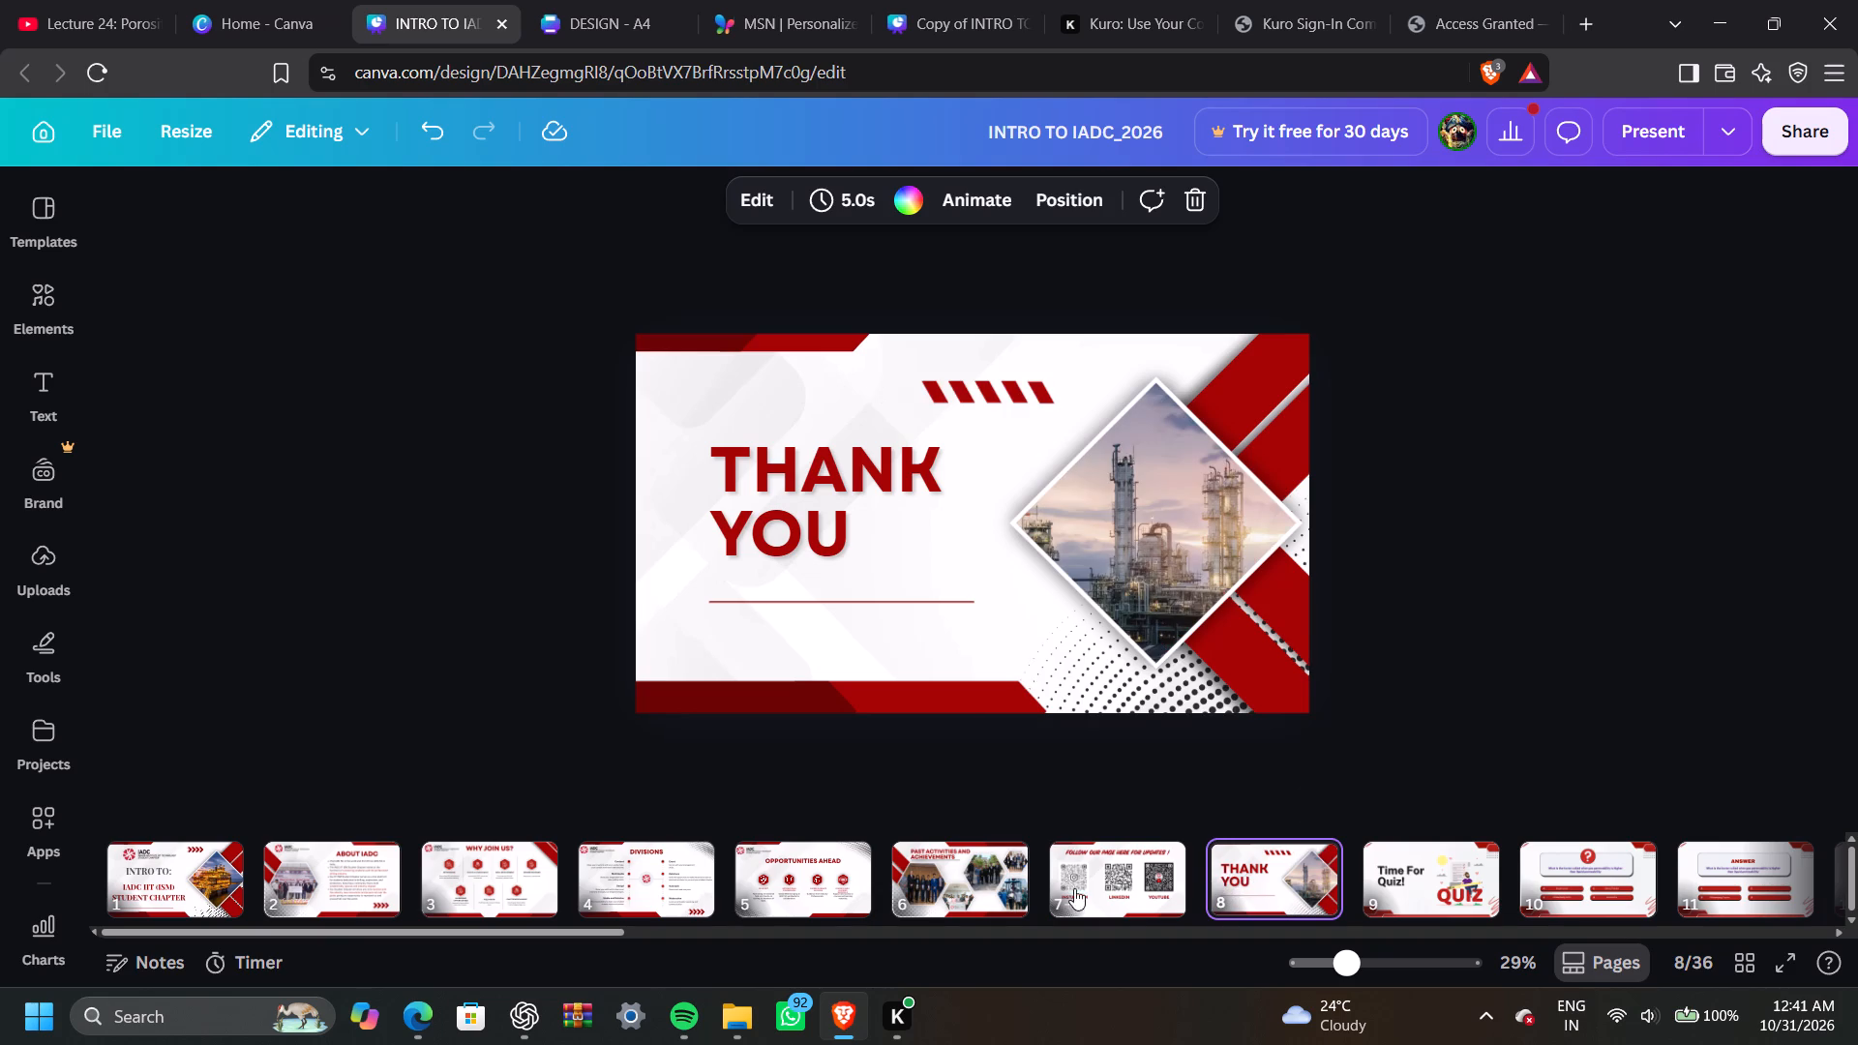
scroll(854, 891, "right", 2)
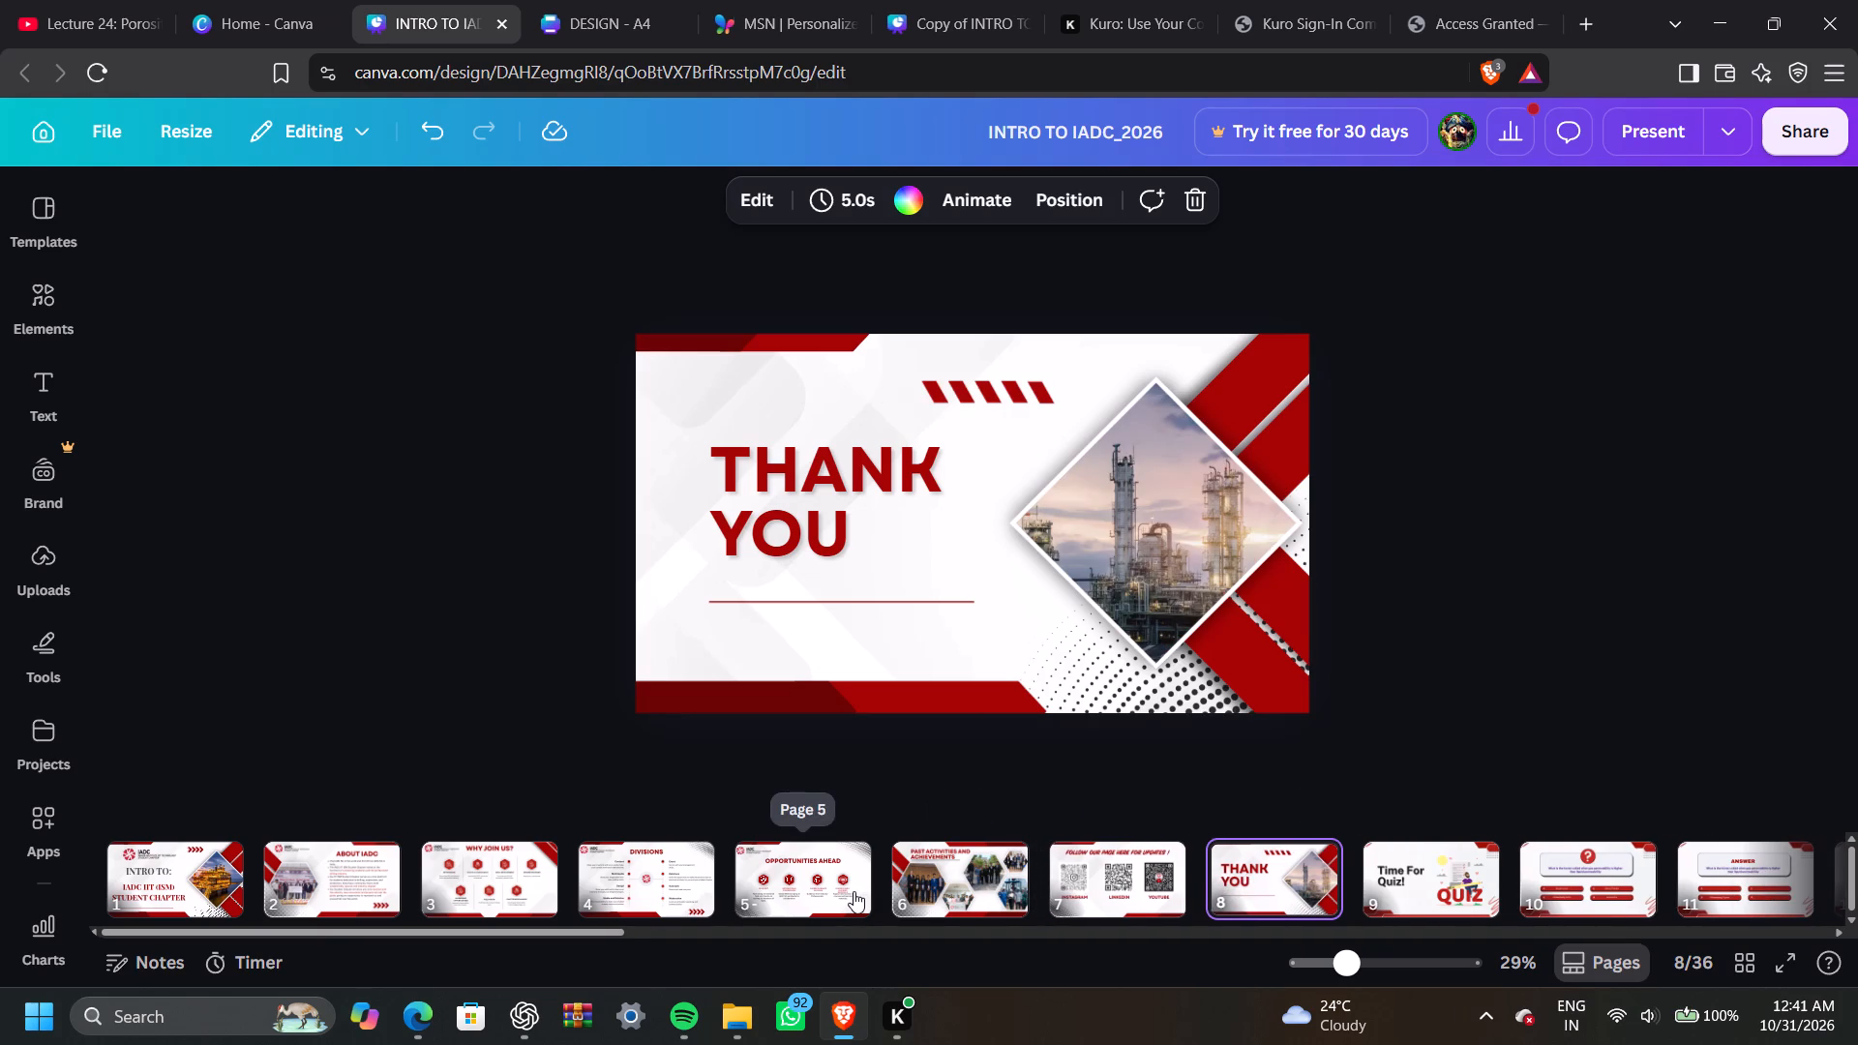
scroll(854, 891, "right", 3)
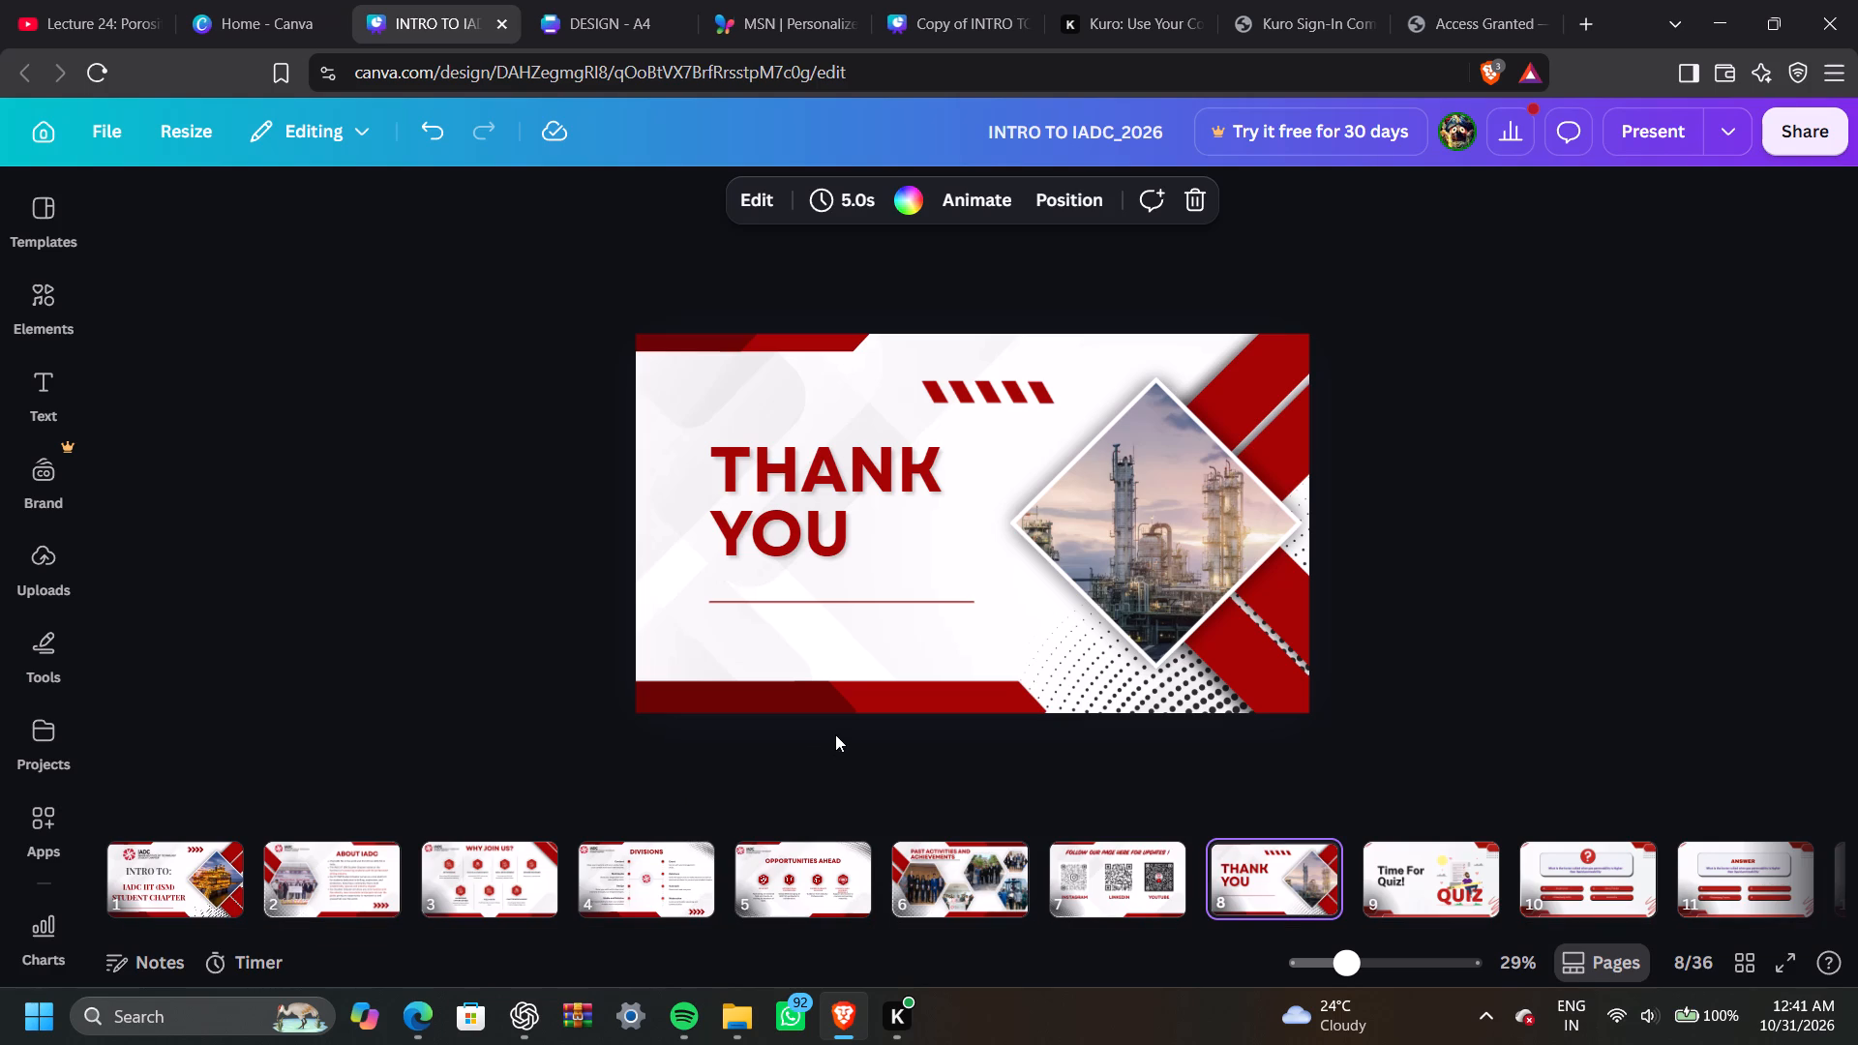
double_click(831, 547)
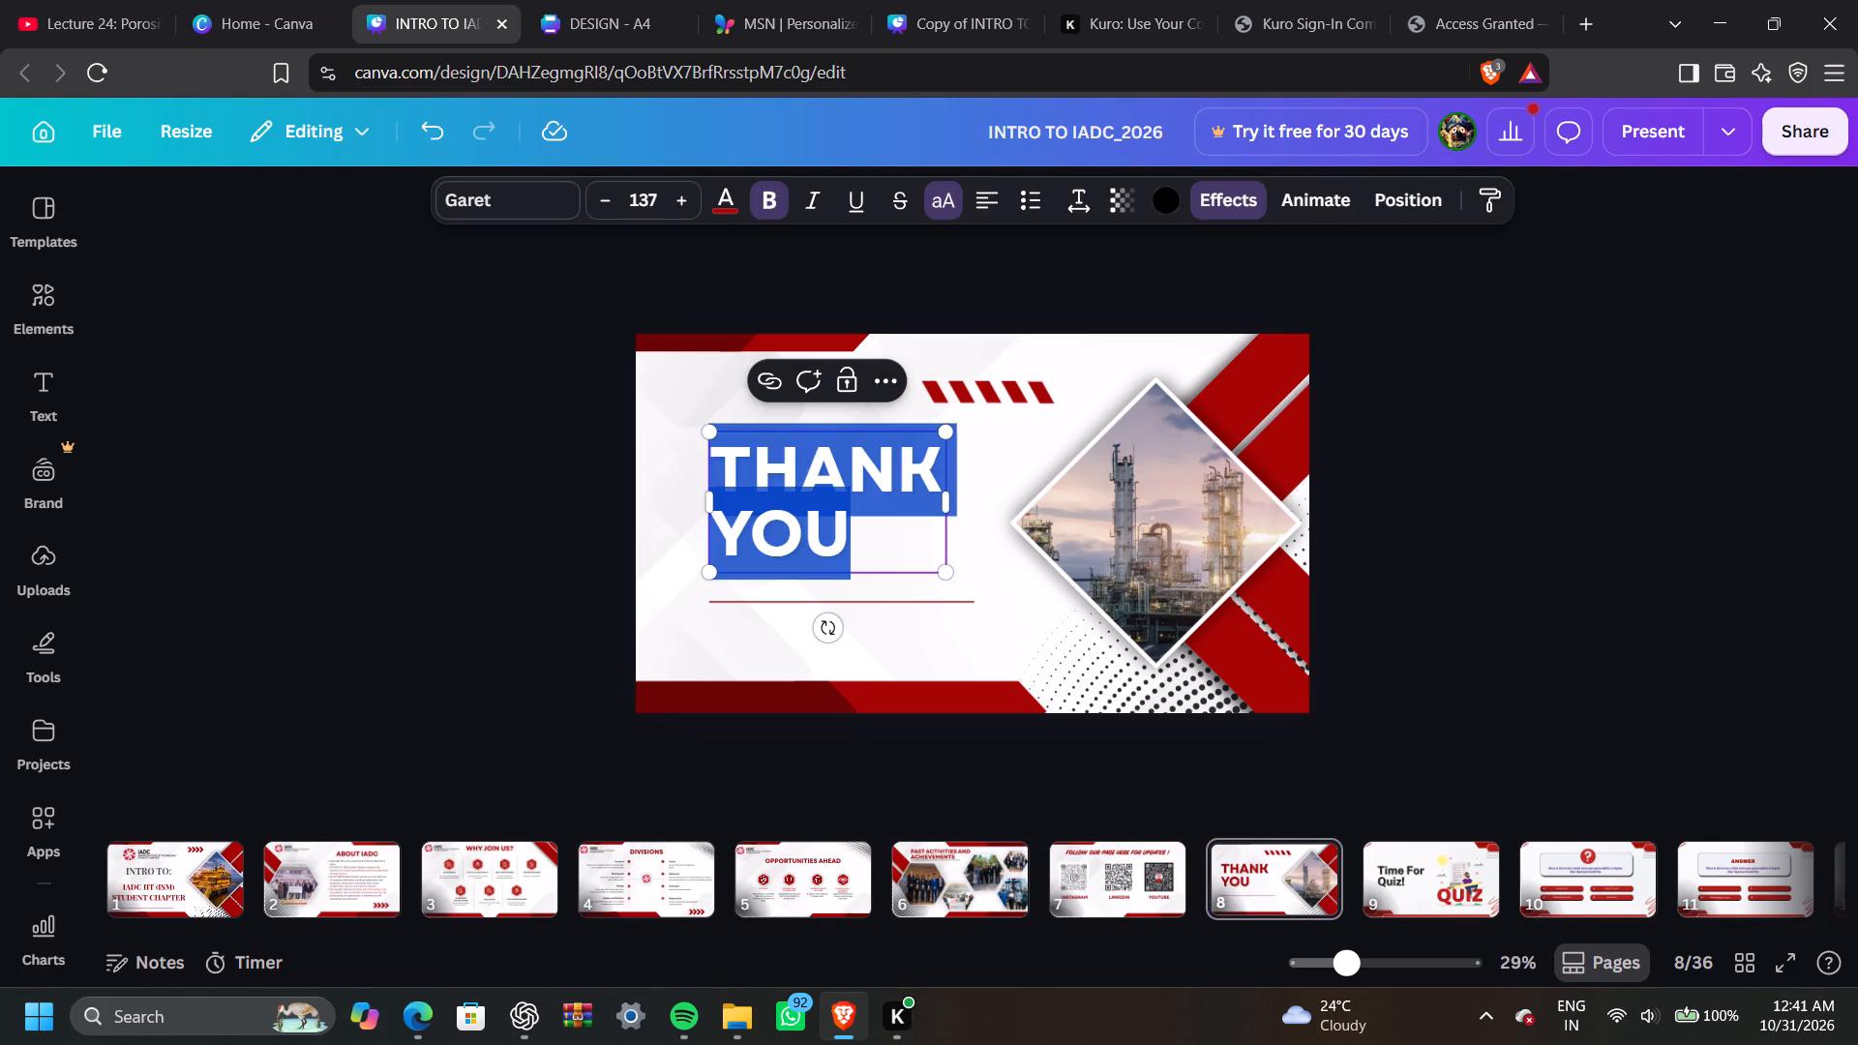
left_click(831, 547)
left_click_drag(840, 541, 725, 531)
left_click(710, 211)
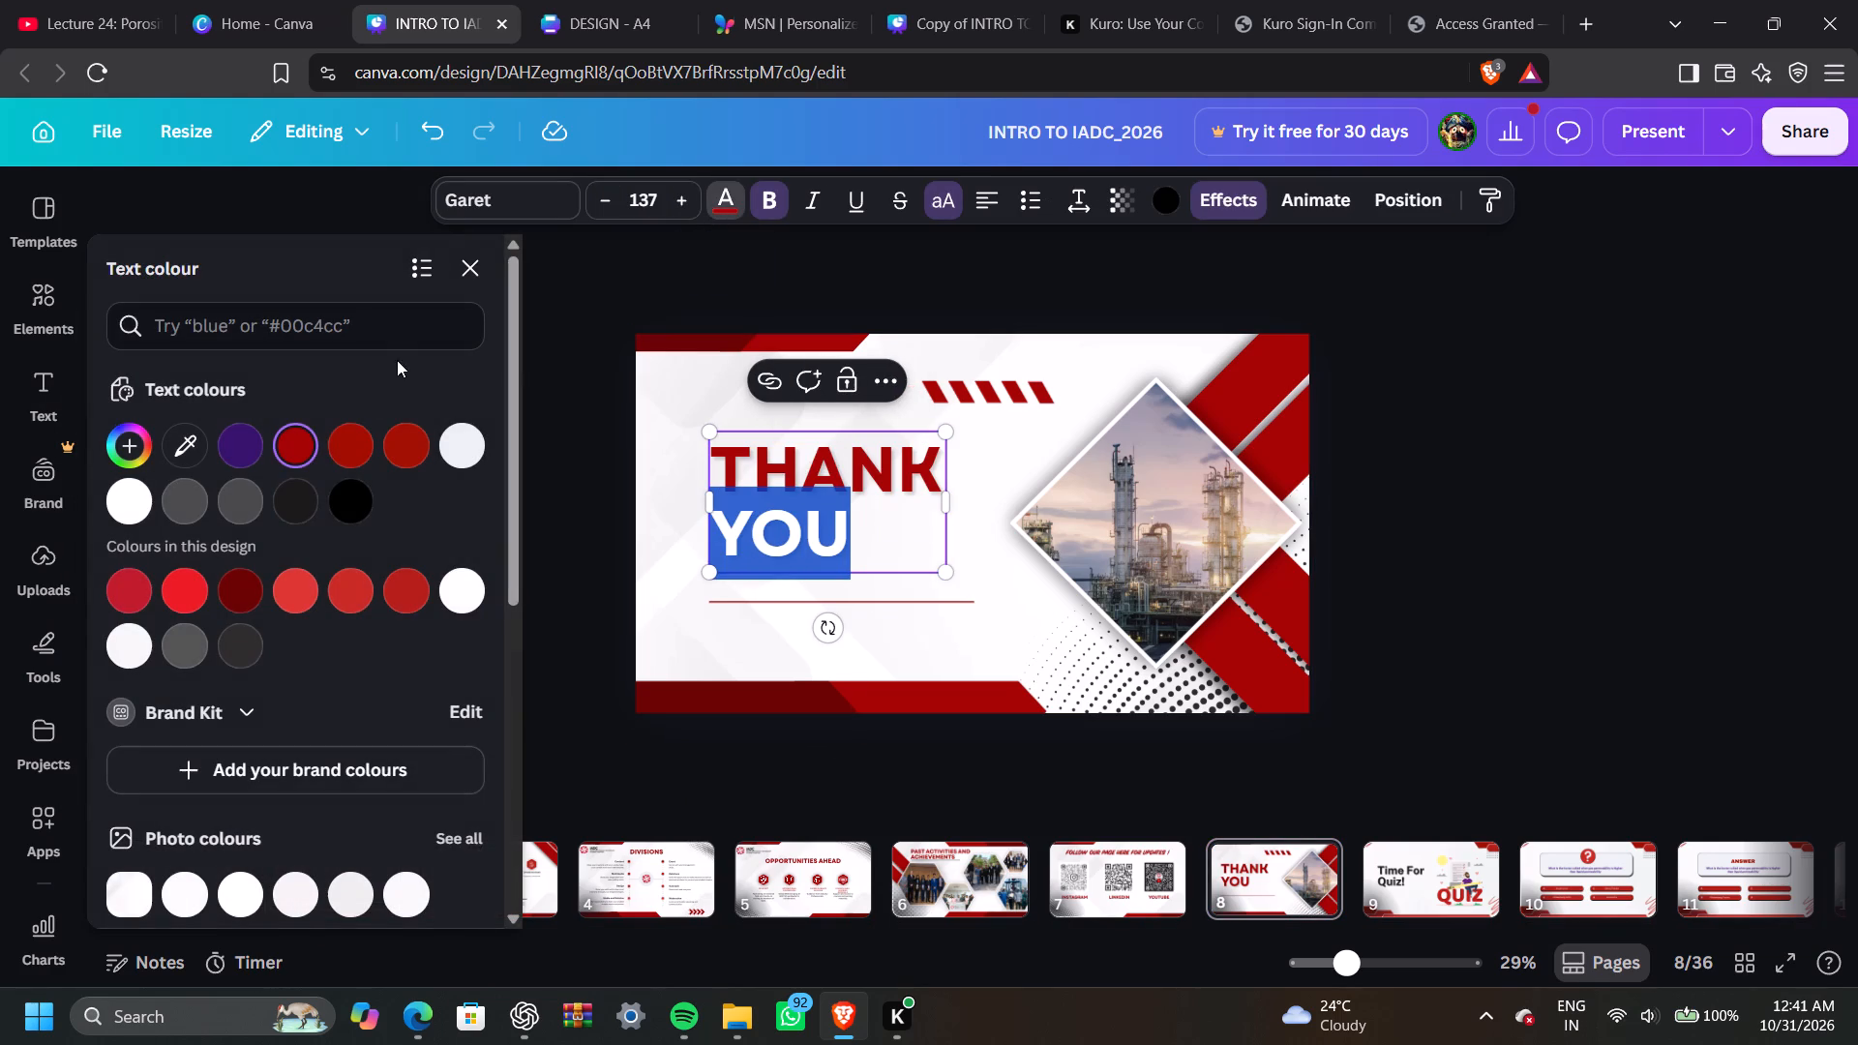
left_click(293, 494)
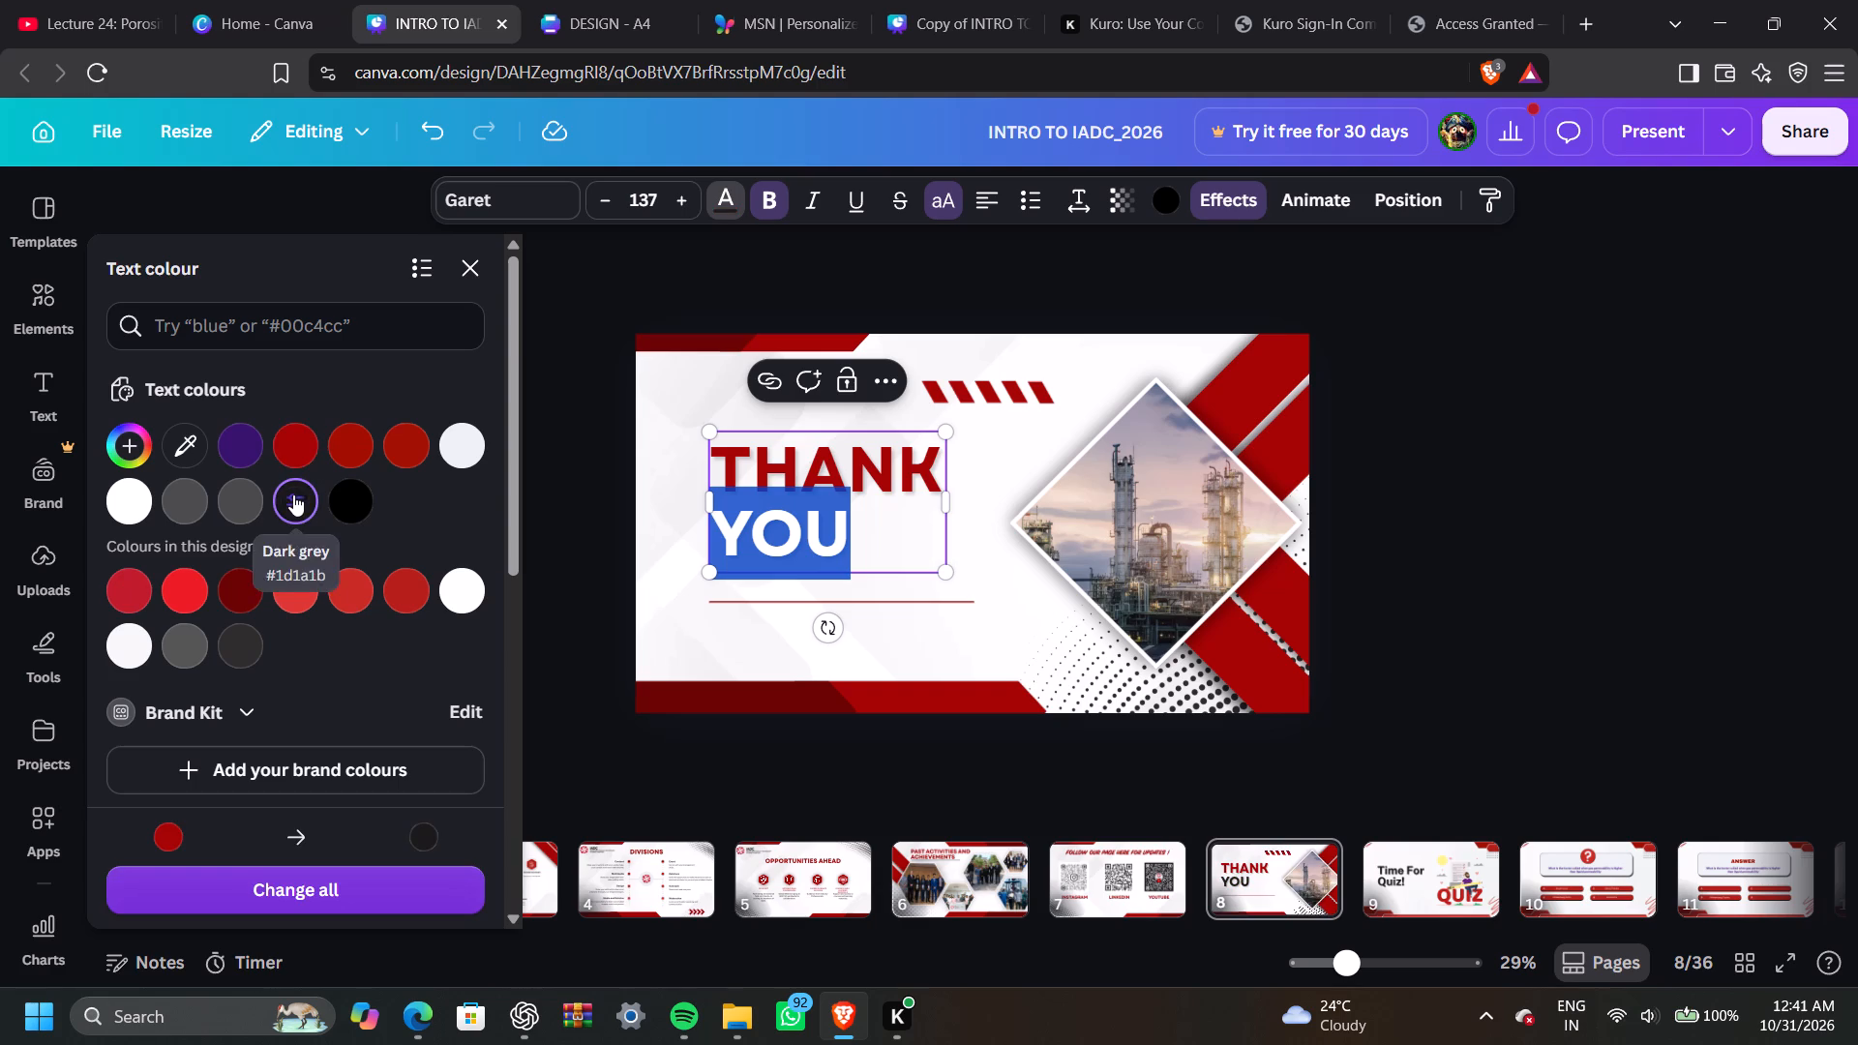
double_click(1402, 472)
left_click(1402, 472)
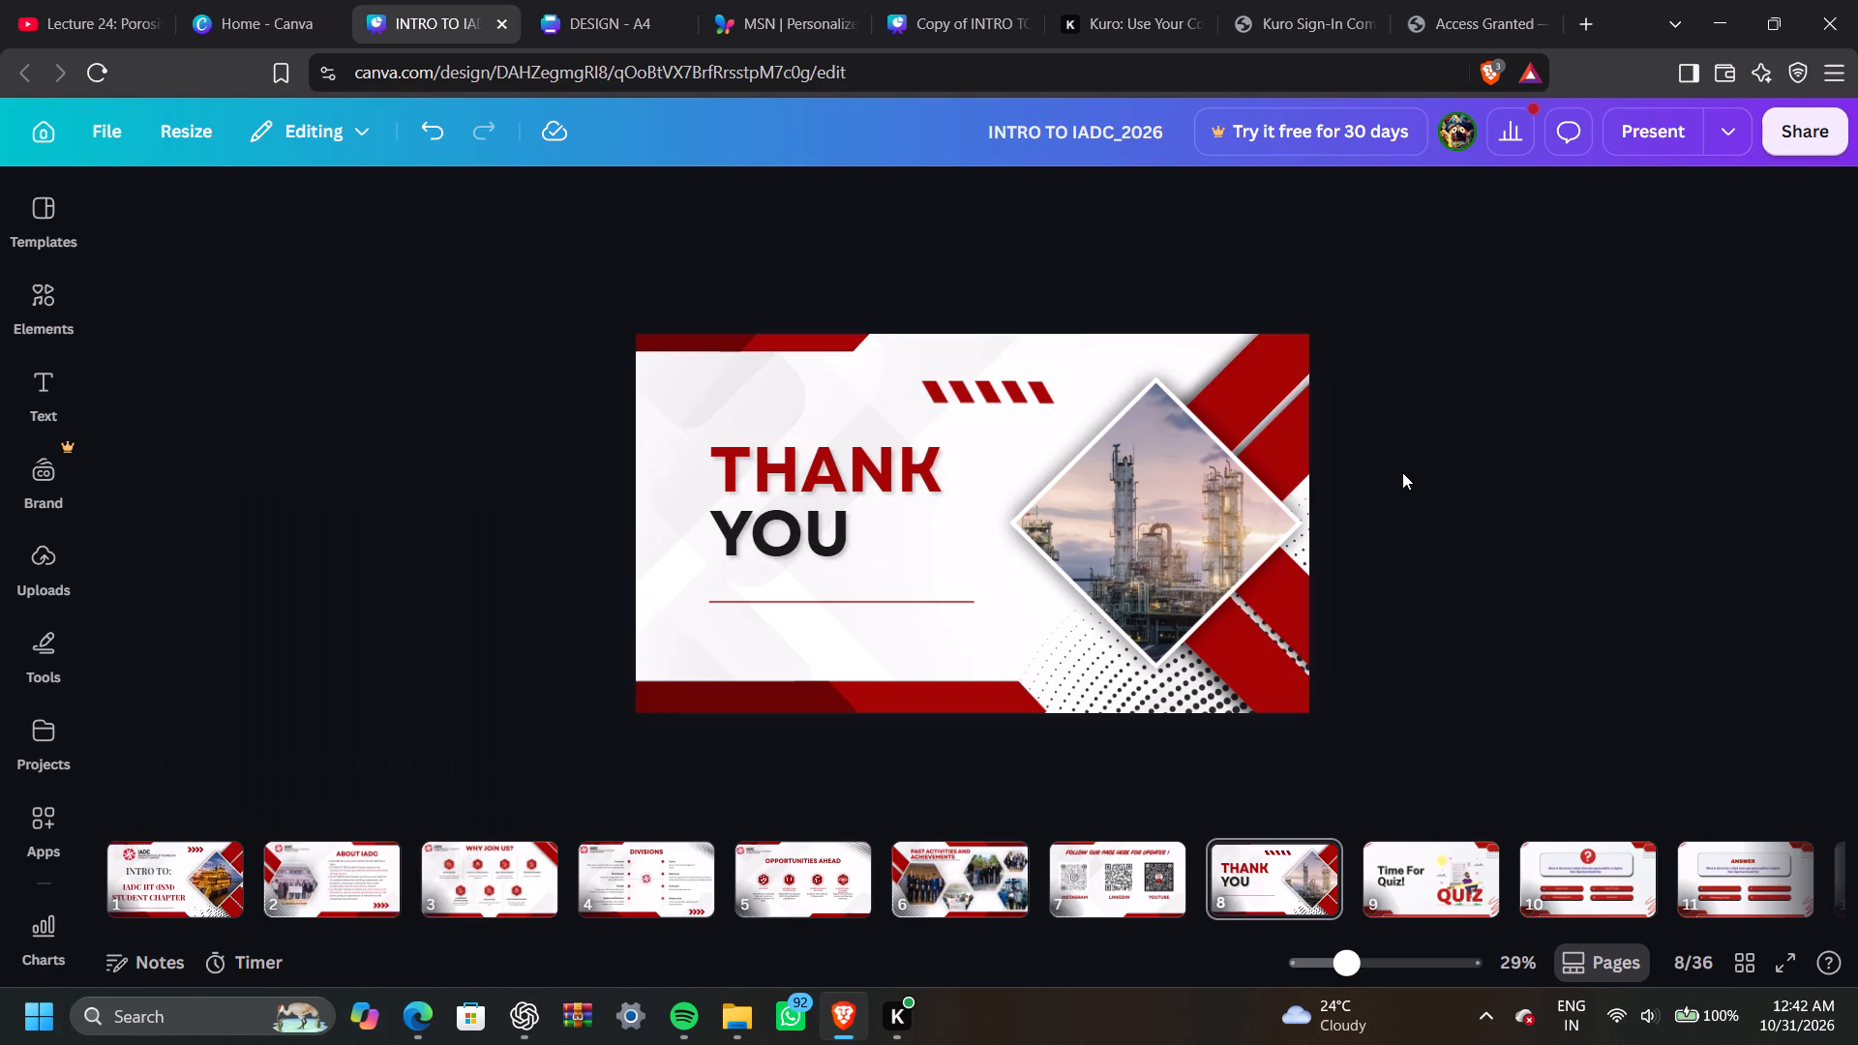
Set only the word YOU in the THANK YOU heading to the medium grey text colour, keeping THANK red.
triple_click(845, 542)
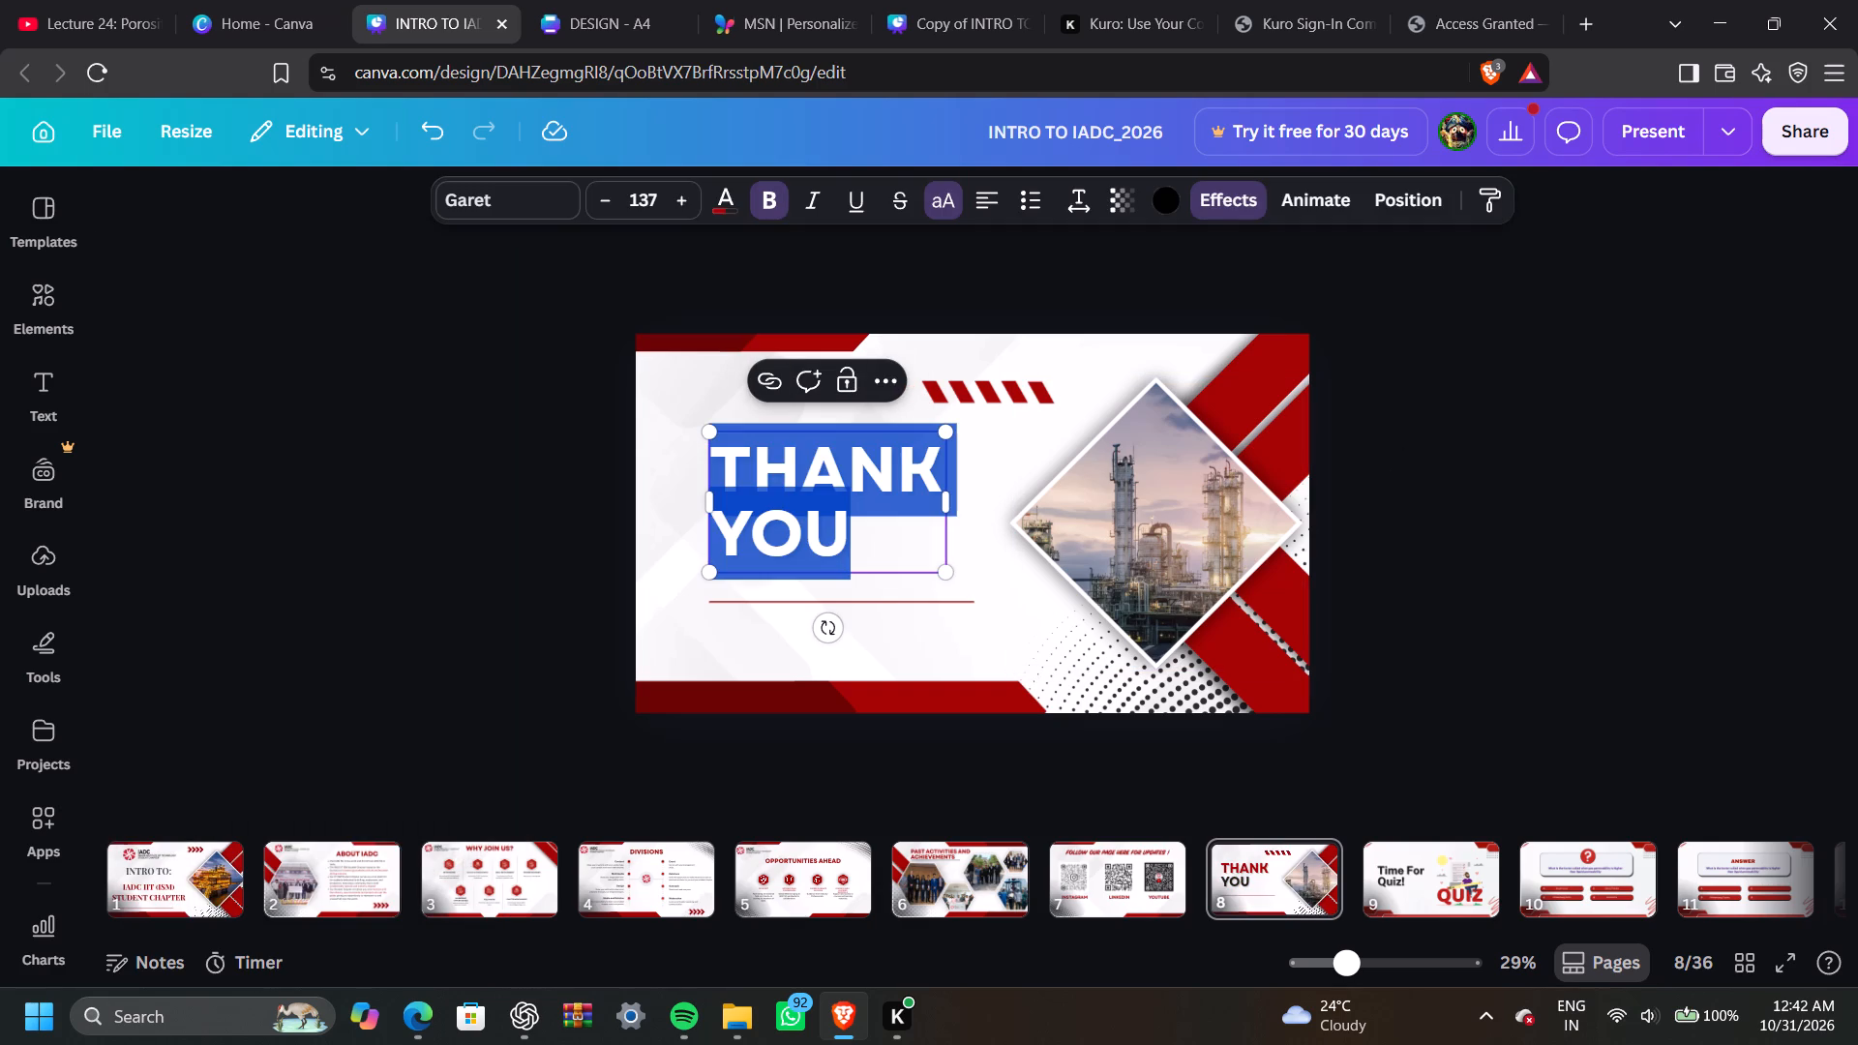
triple_click(845, 542)
double_click(845, 542)
left_click(868, 540)
left_click_drag(866, 539, 720, 551)
left_click(718, 197)
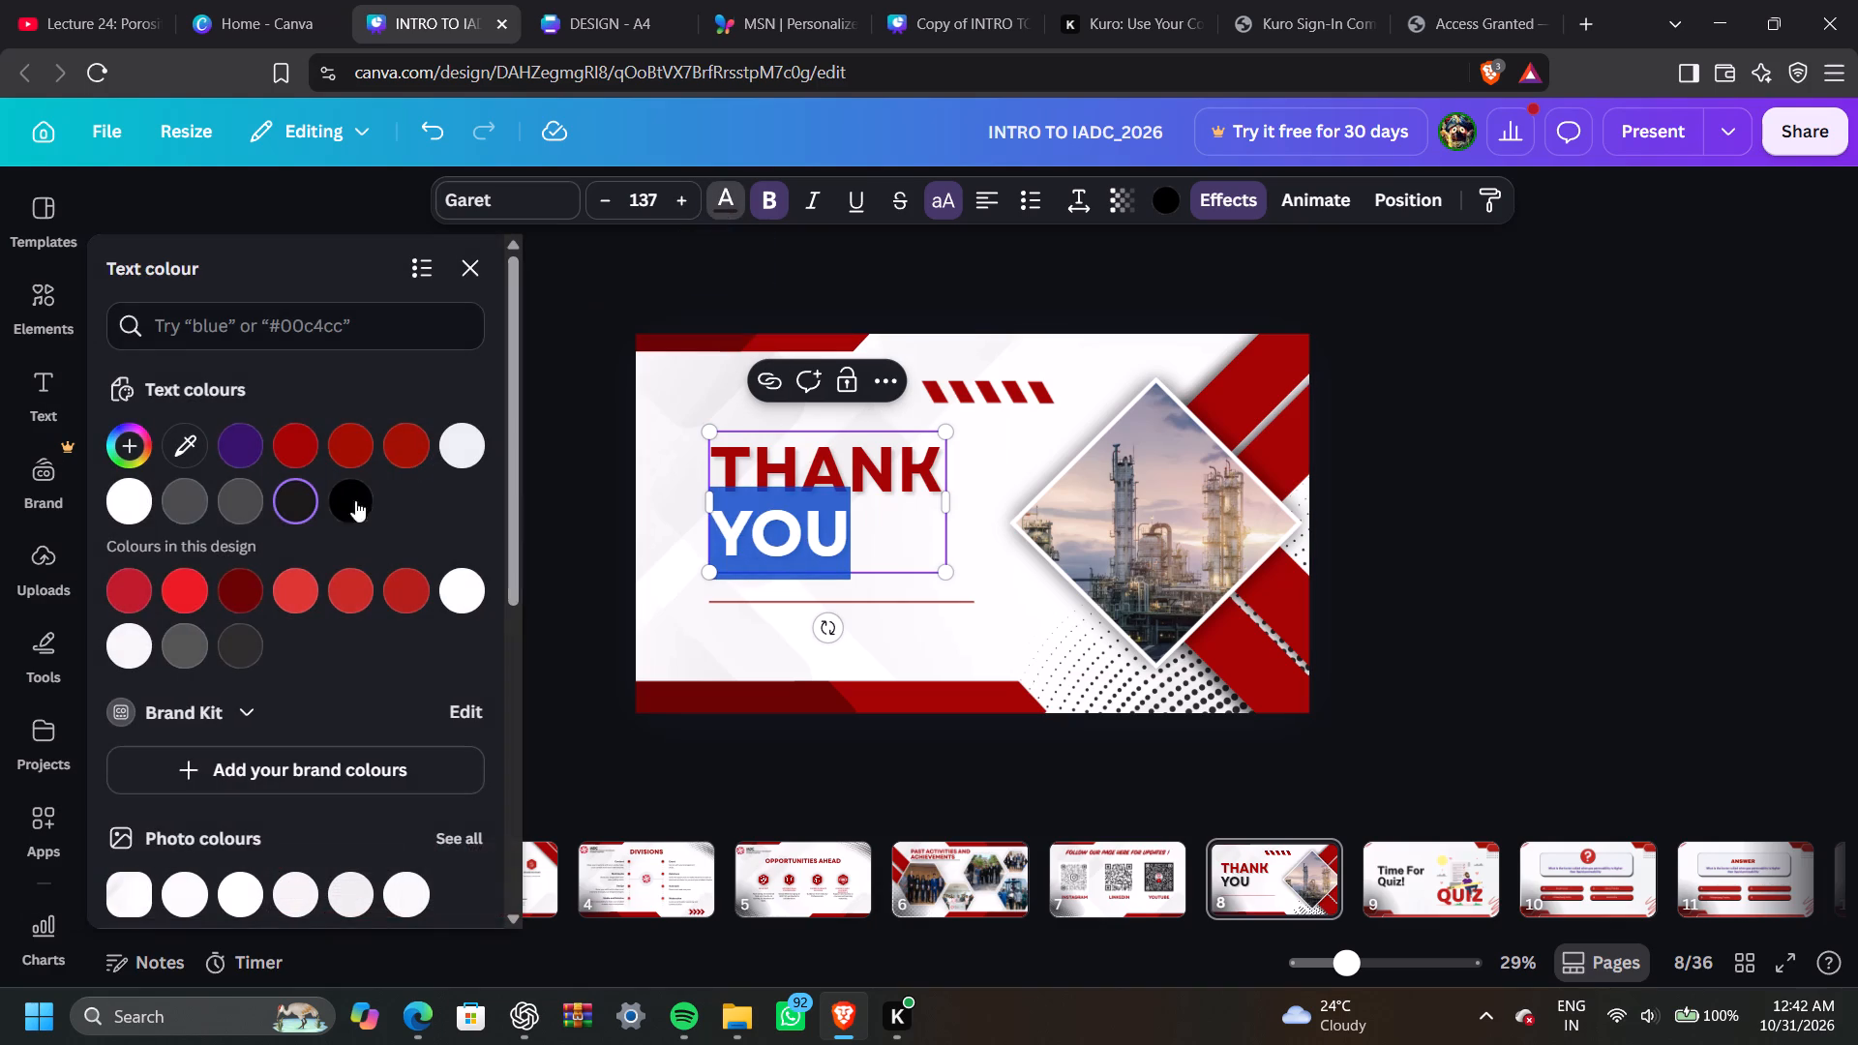
left_click(248, 507)
left_click(1485, 498)
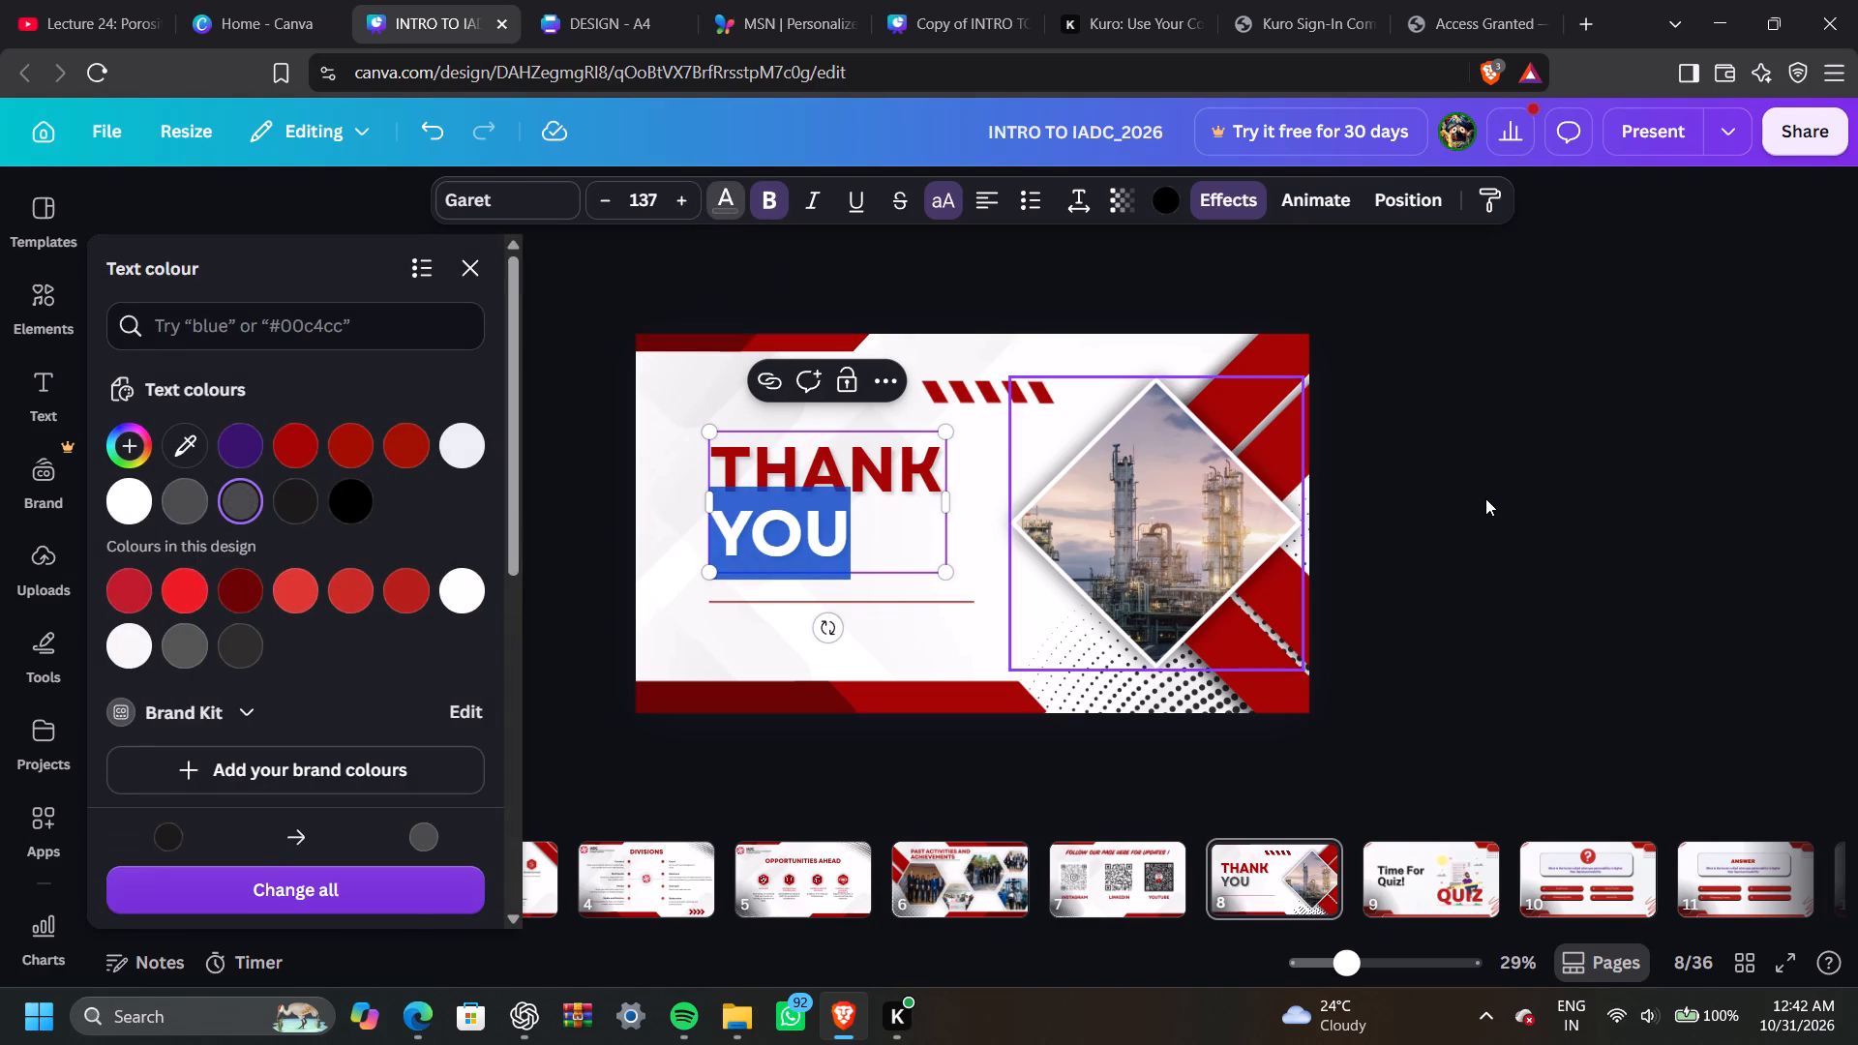
left_click(1485, 498)
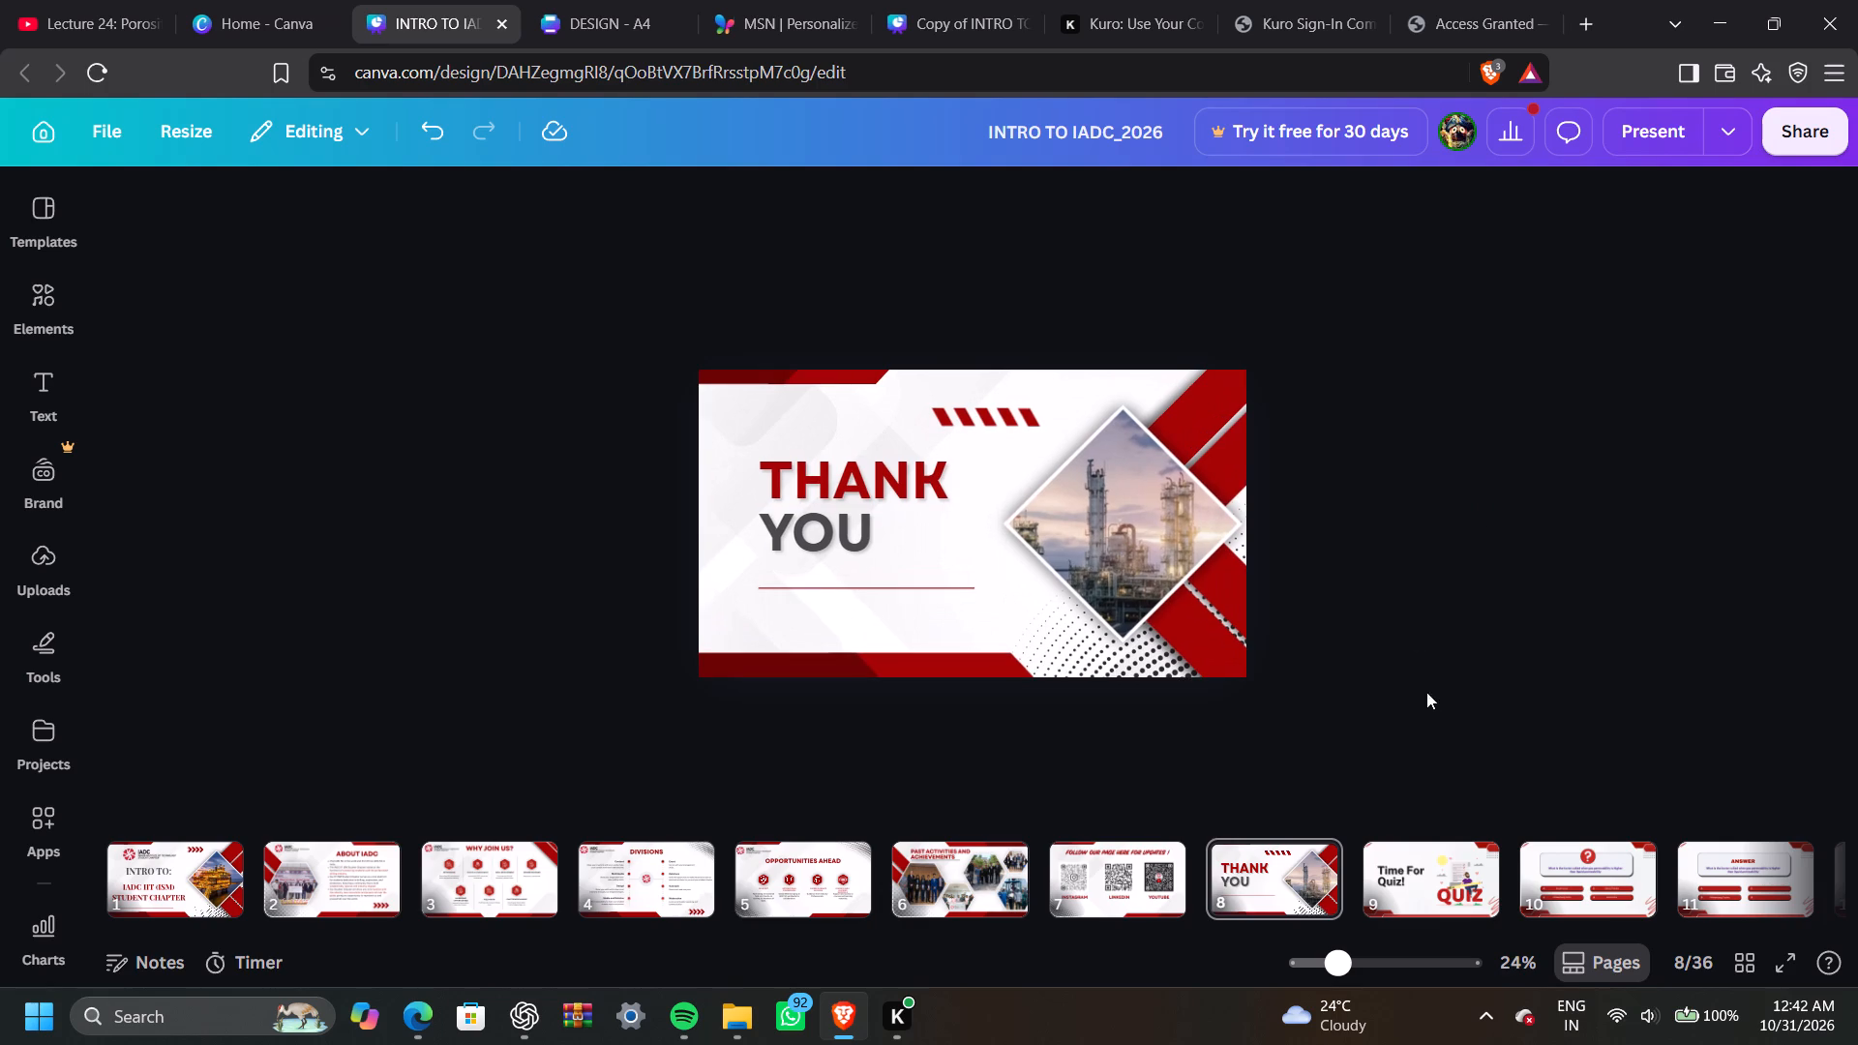
Make the "Time For Quiz!" heading all capitals and shift it slightly left on its slide.
left_click(1430, 858)
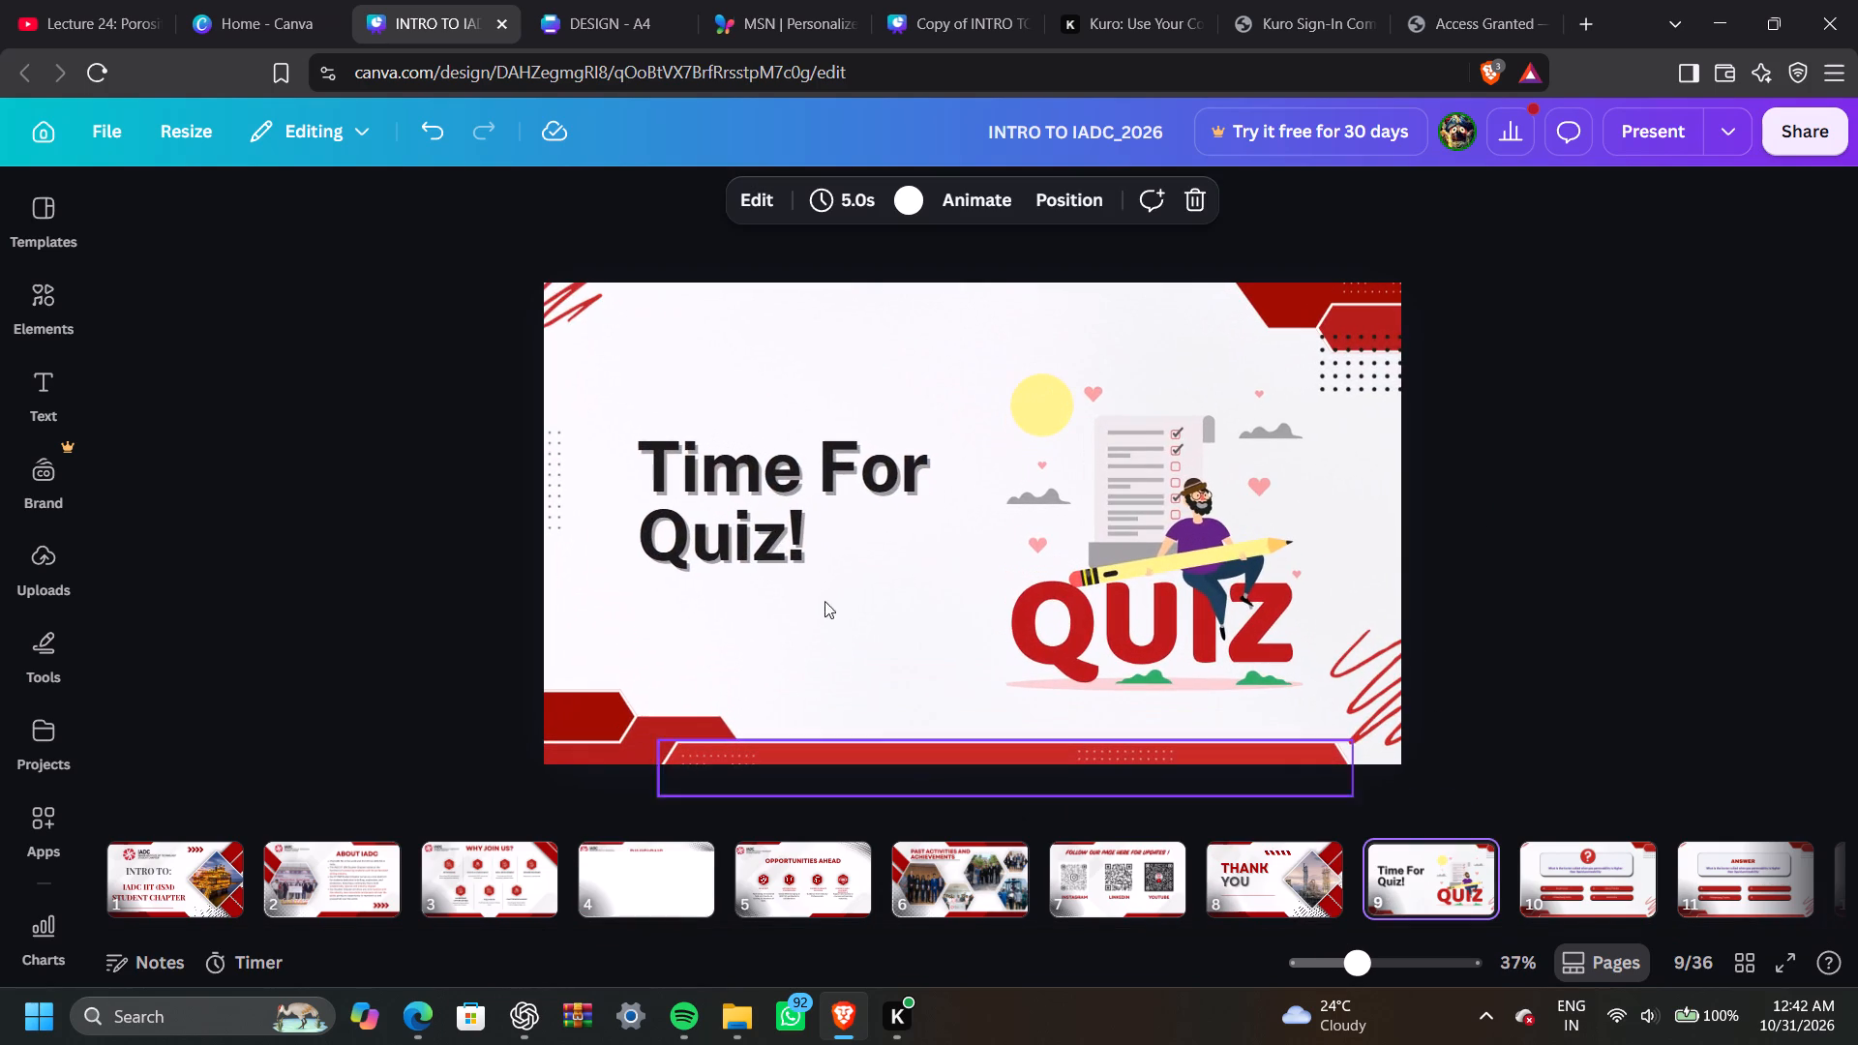
left_click(806, 533)
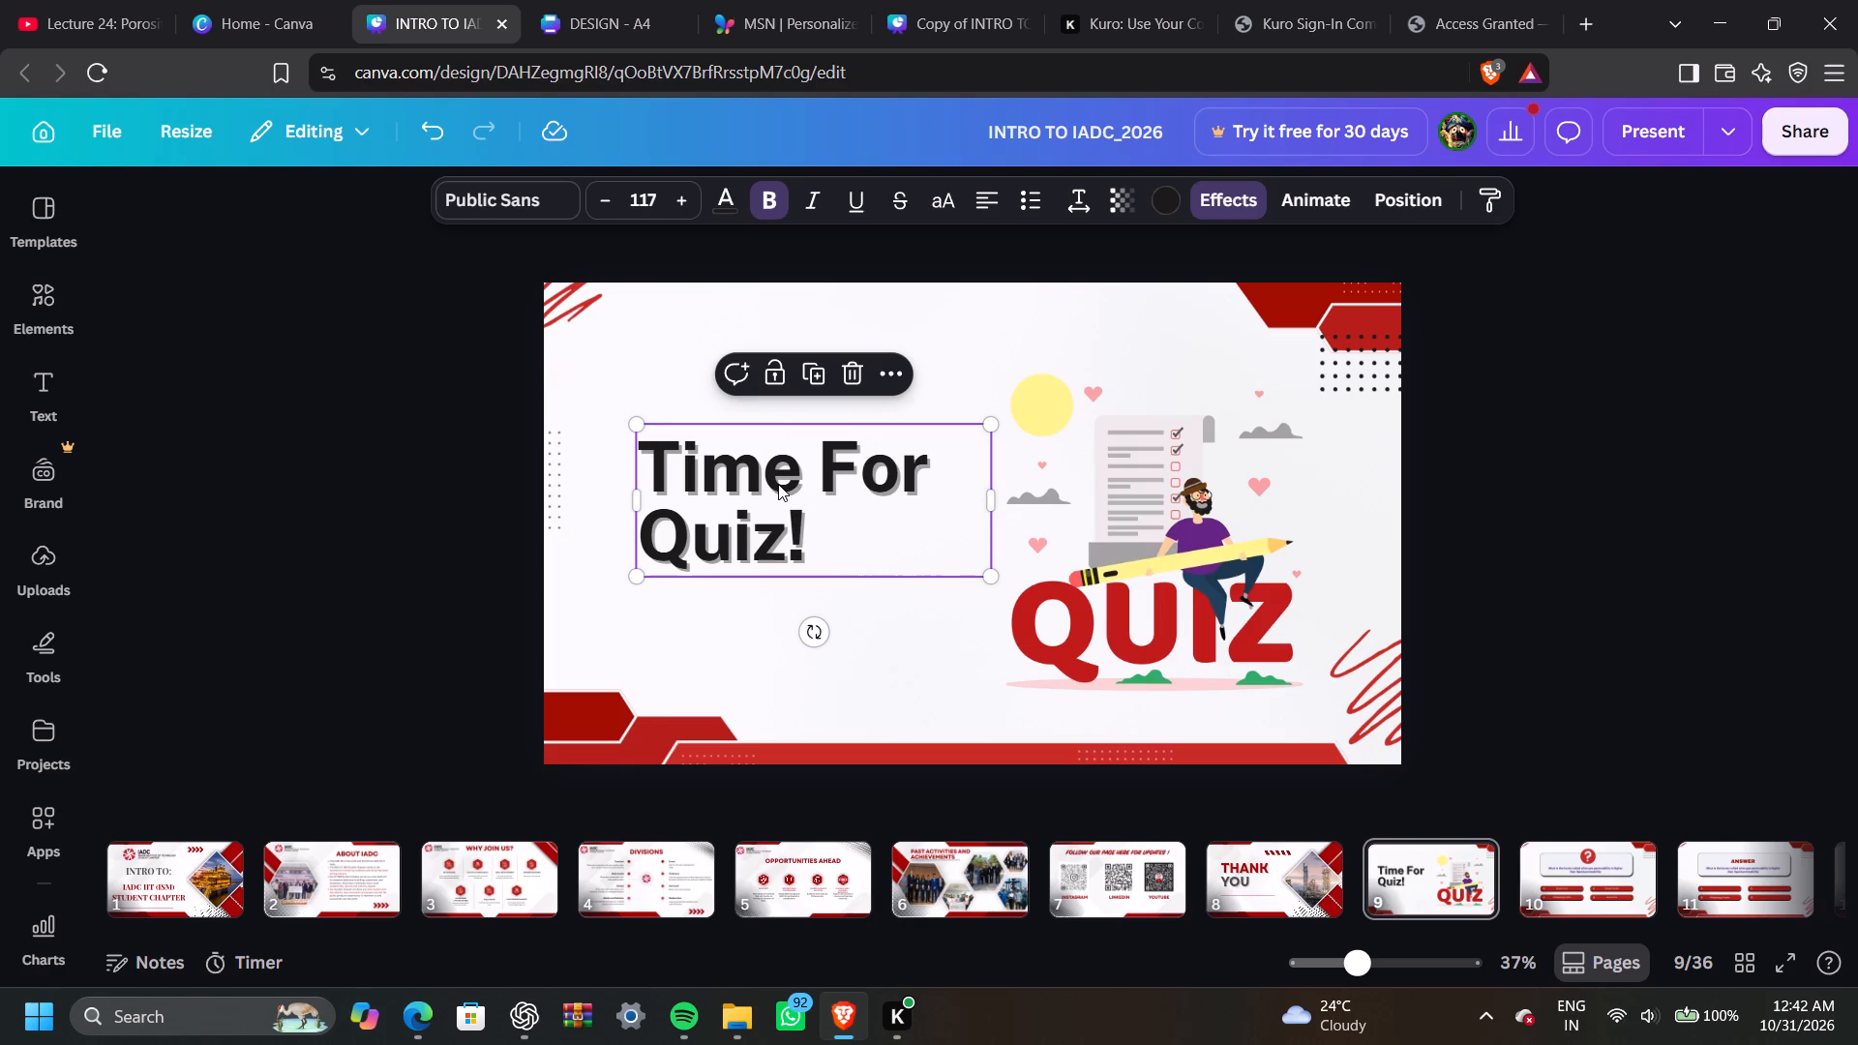
left_click(950, 192)
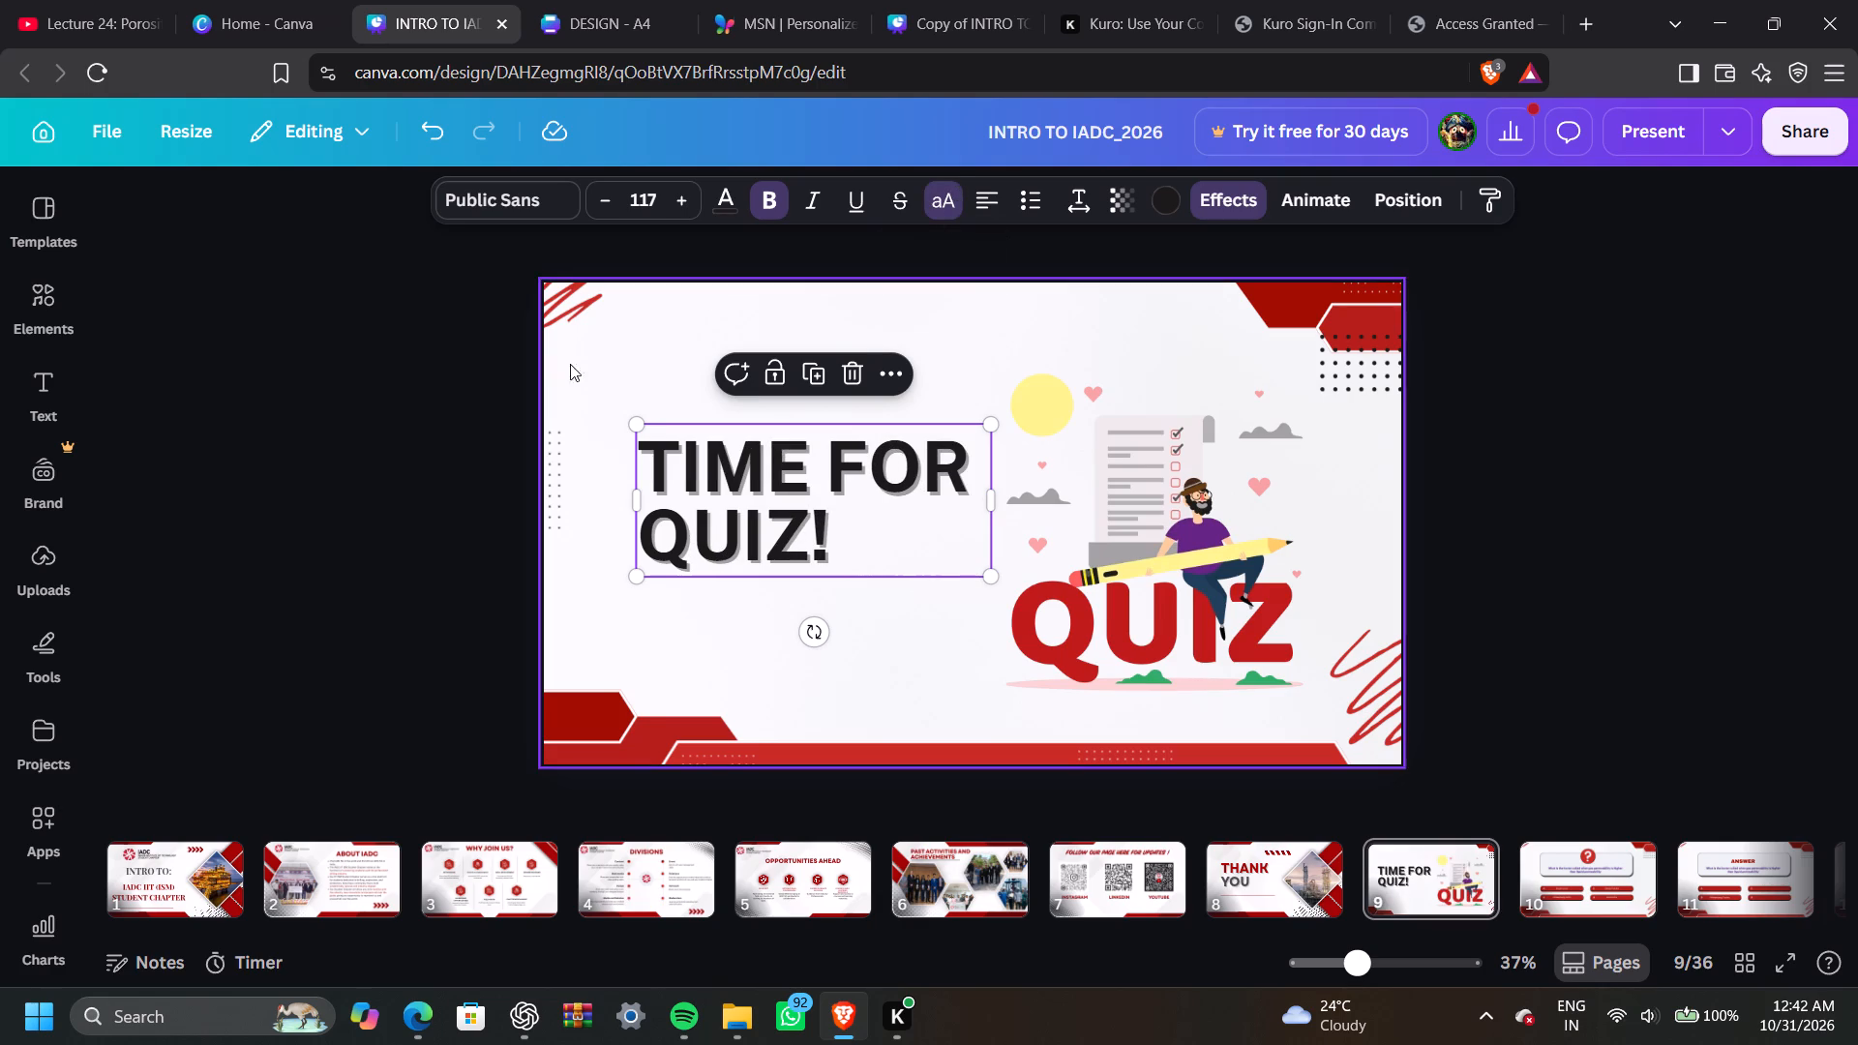
left_click(397, 489)
left_click_drag(737, 489, 720, 487)
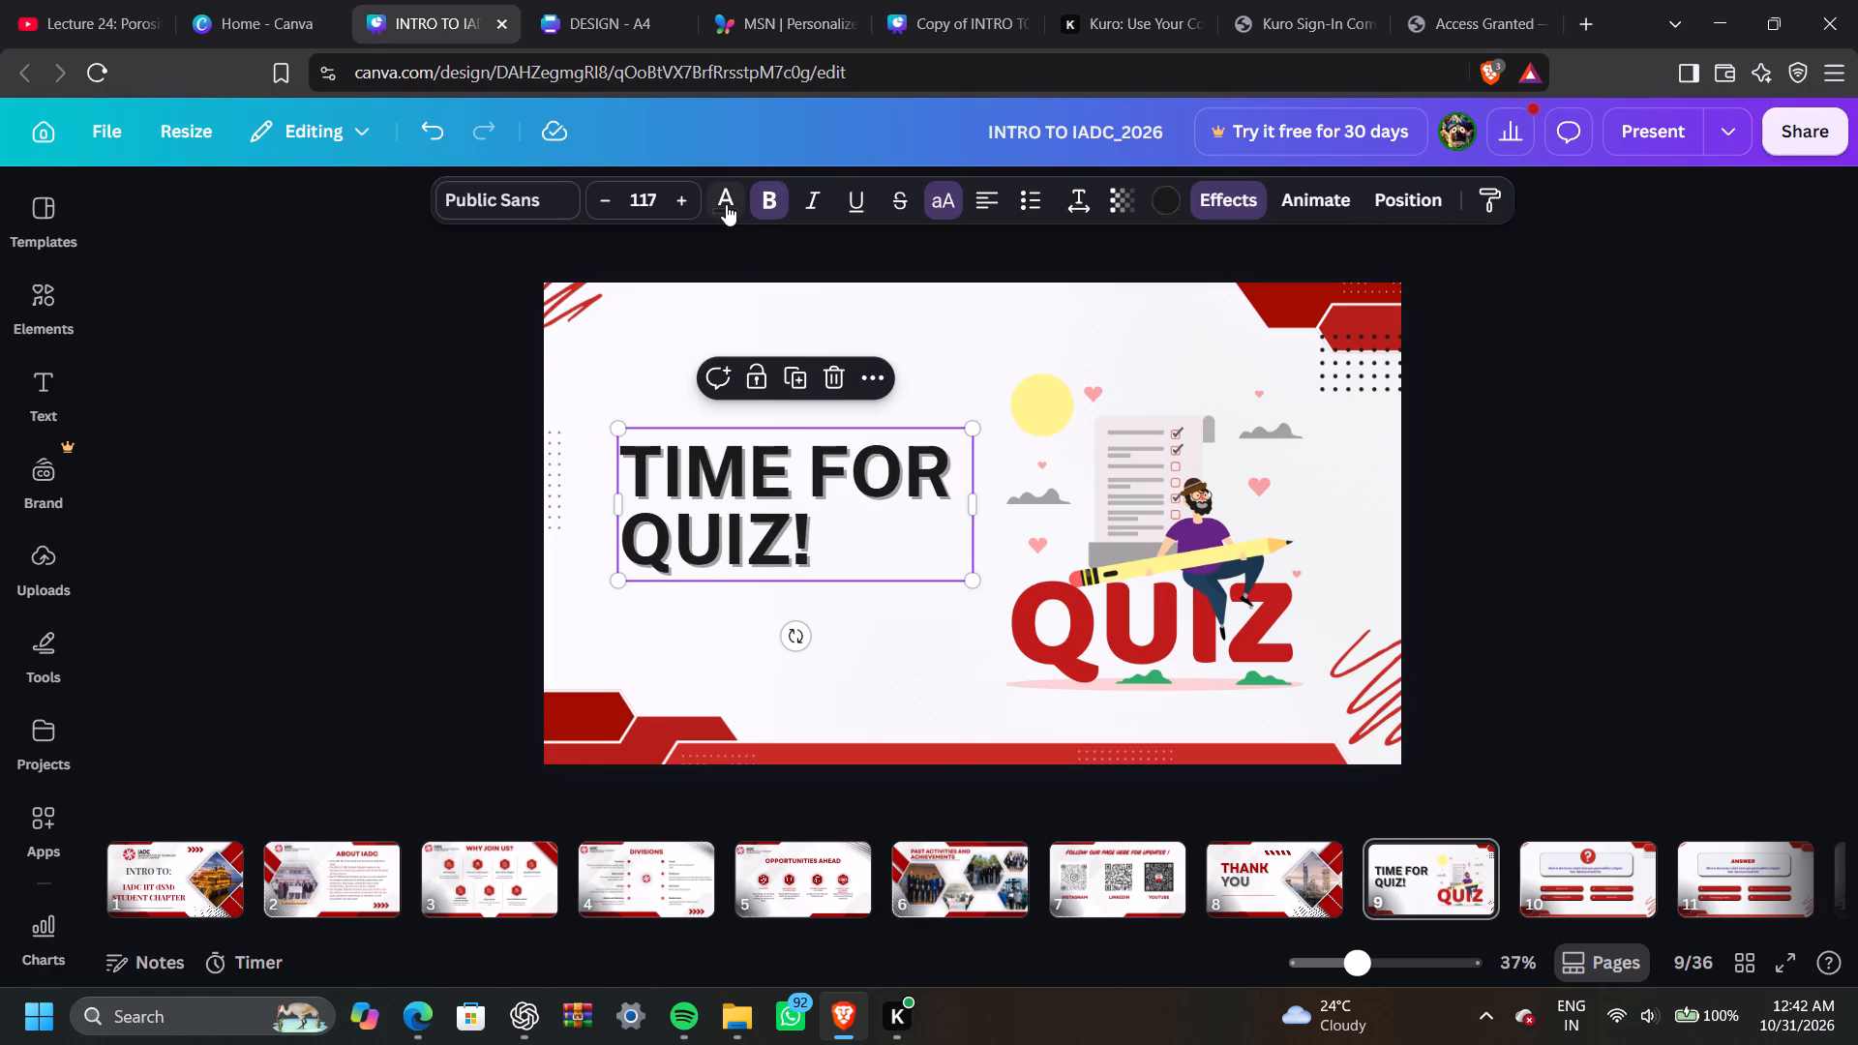
Colour the TIME FOR QUIZ! heading in the same medium grey as the word YOU on the THANK YOU slide.
left_click(724, 202)
left_click(232, 510)
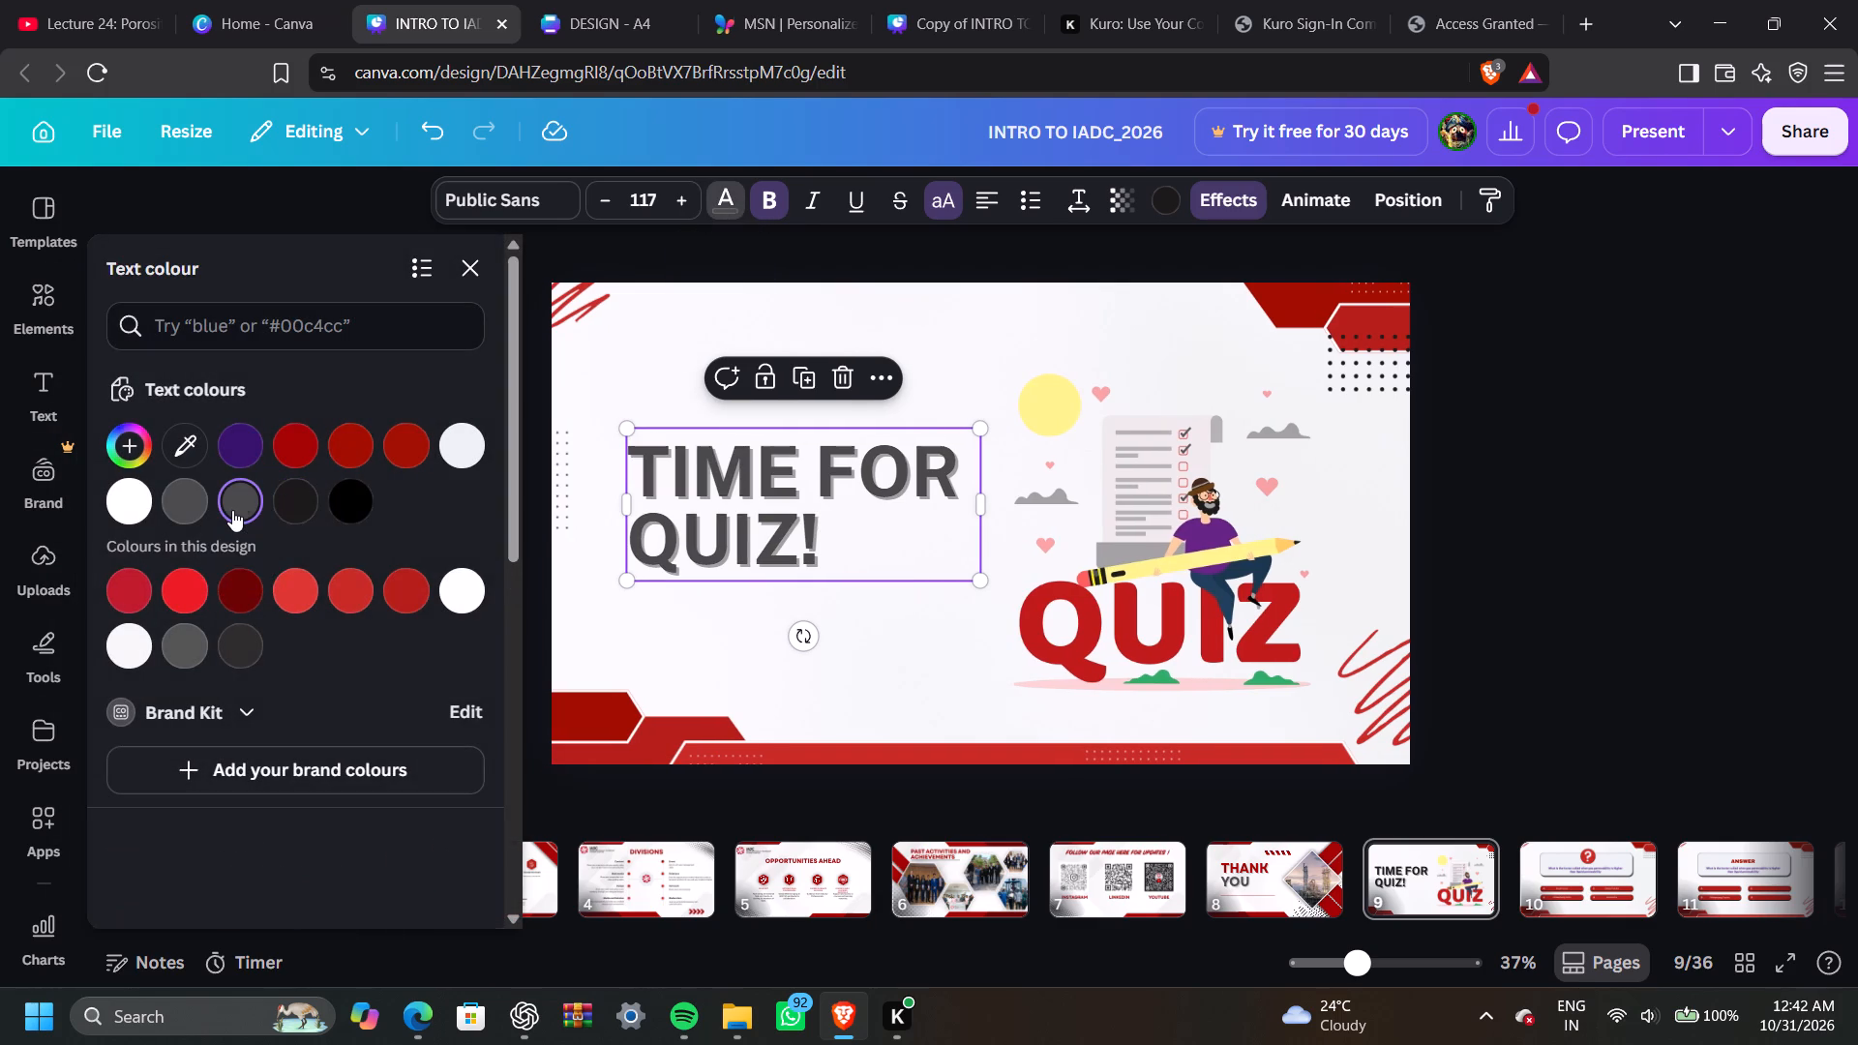
left_click(1569, 522)
left_click(1569, 522)
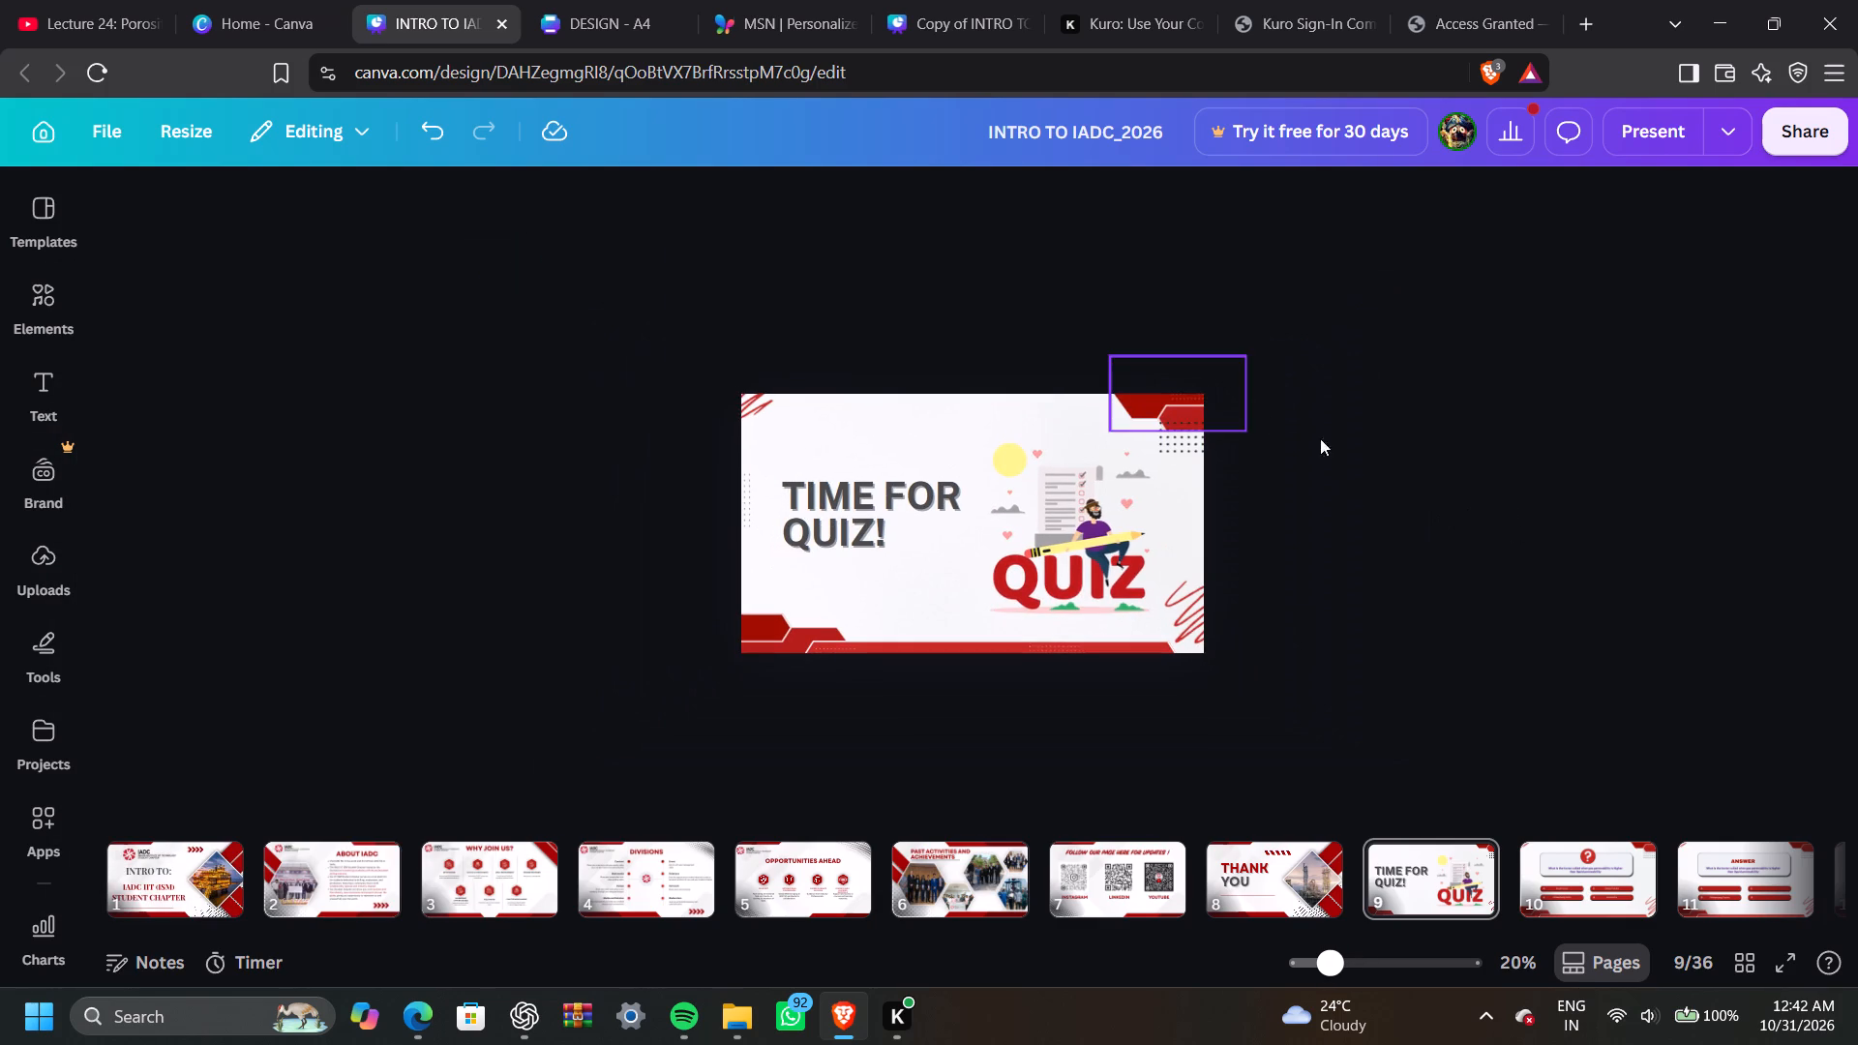
Delete the blank black slide between the last quiz answer and the hidden RESOURCES REQUIRED slide.
left_click(1567, 869)
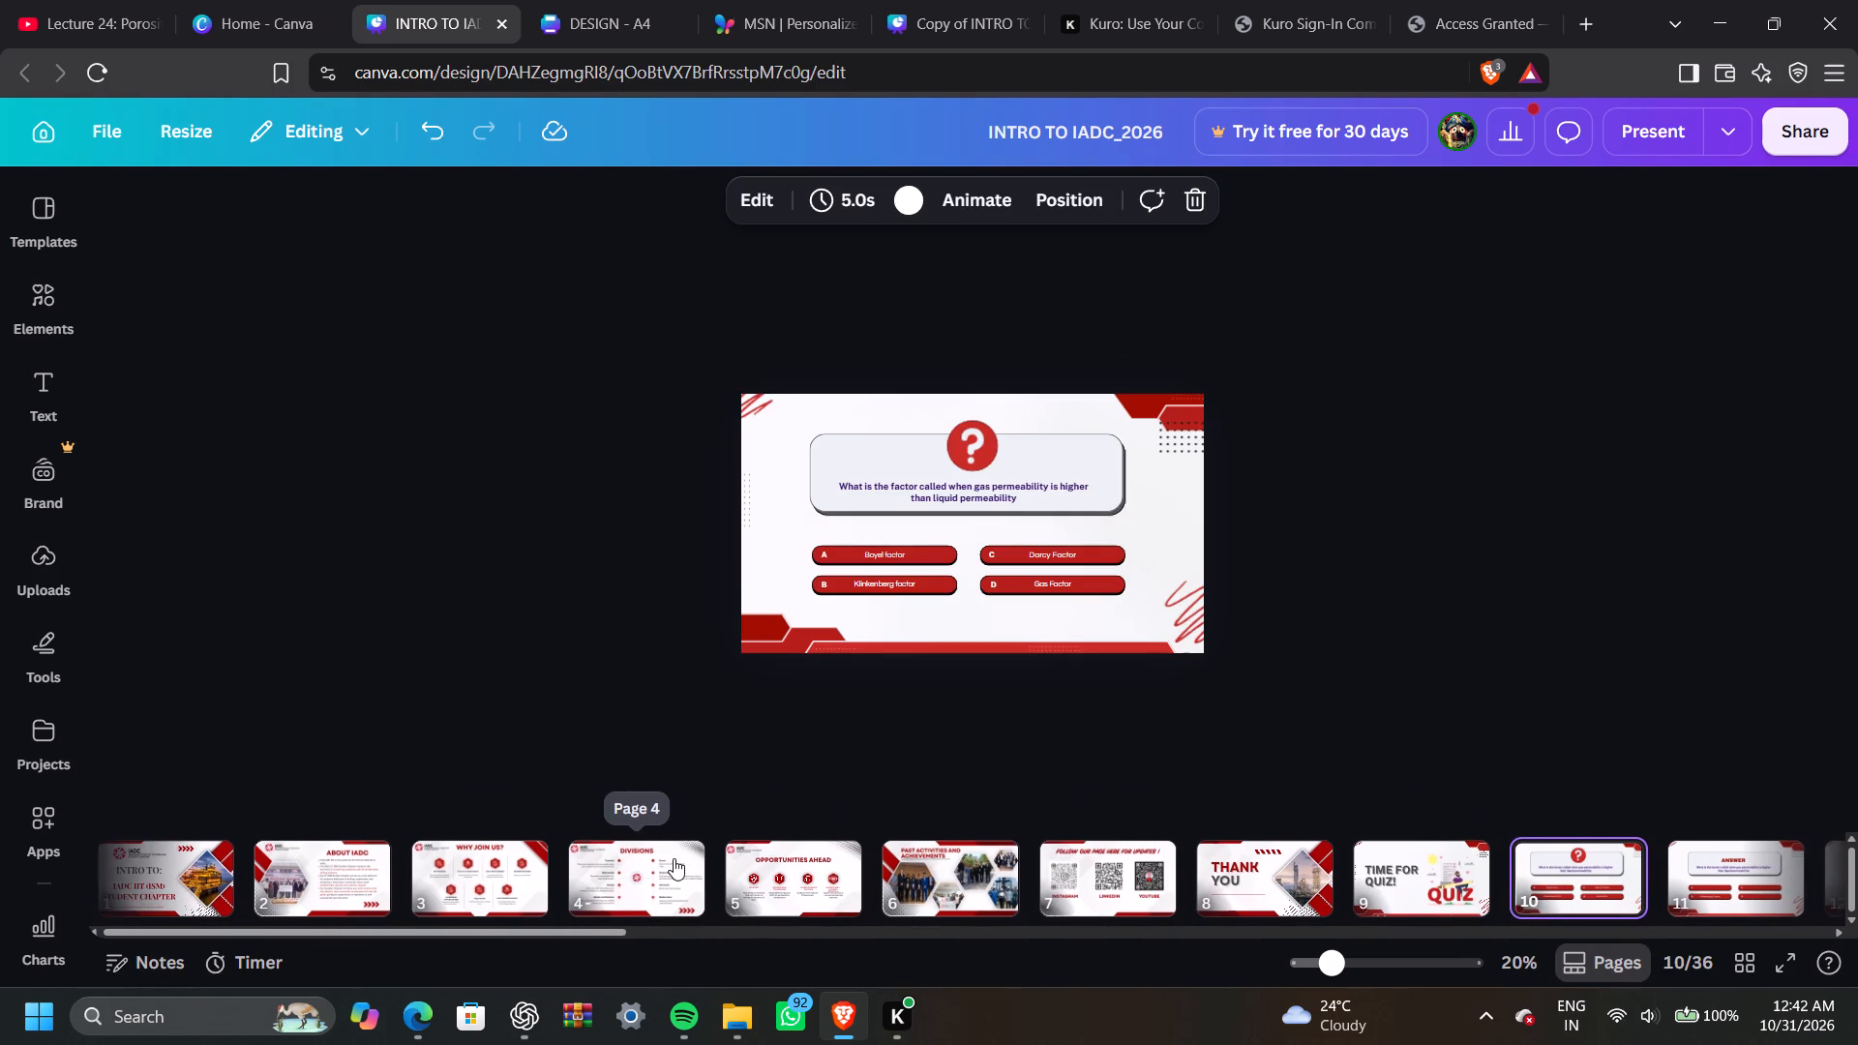
left_click(149, 871)
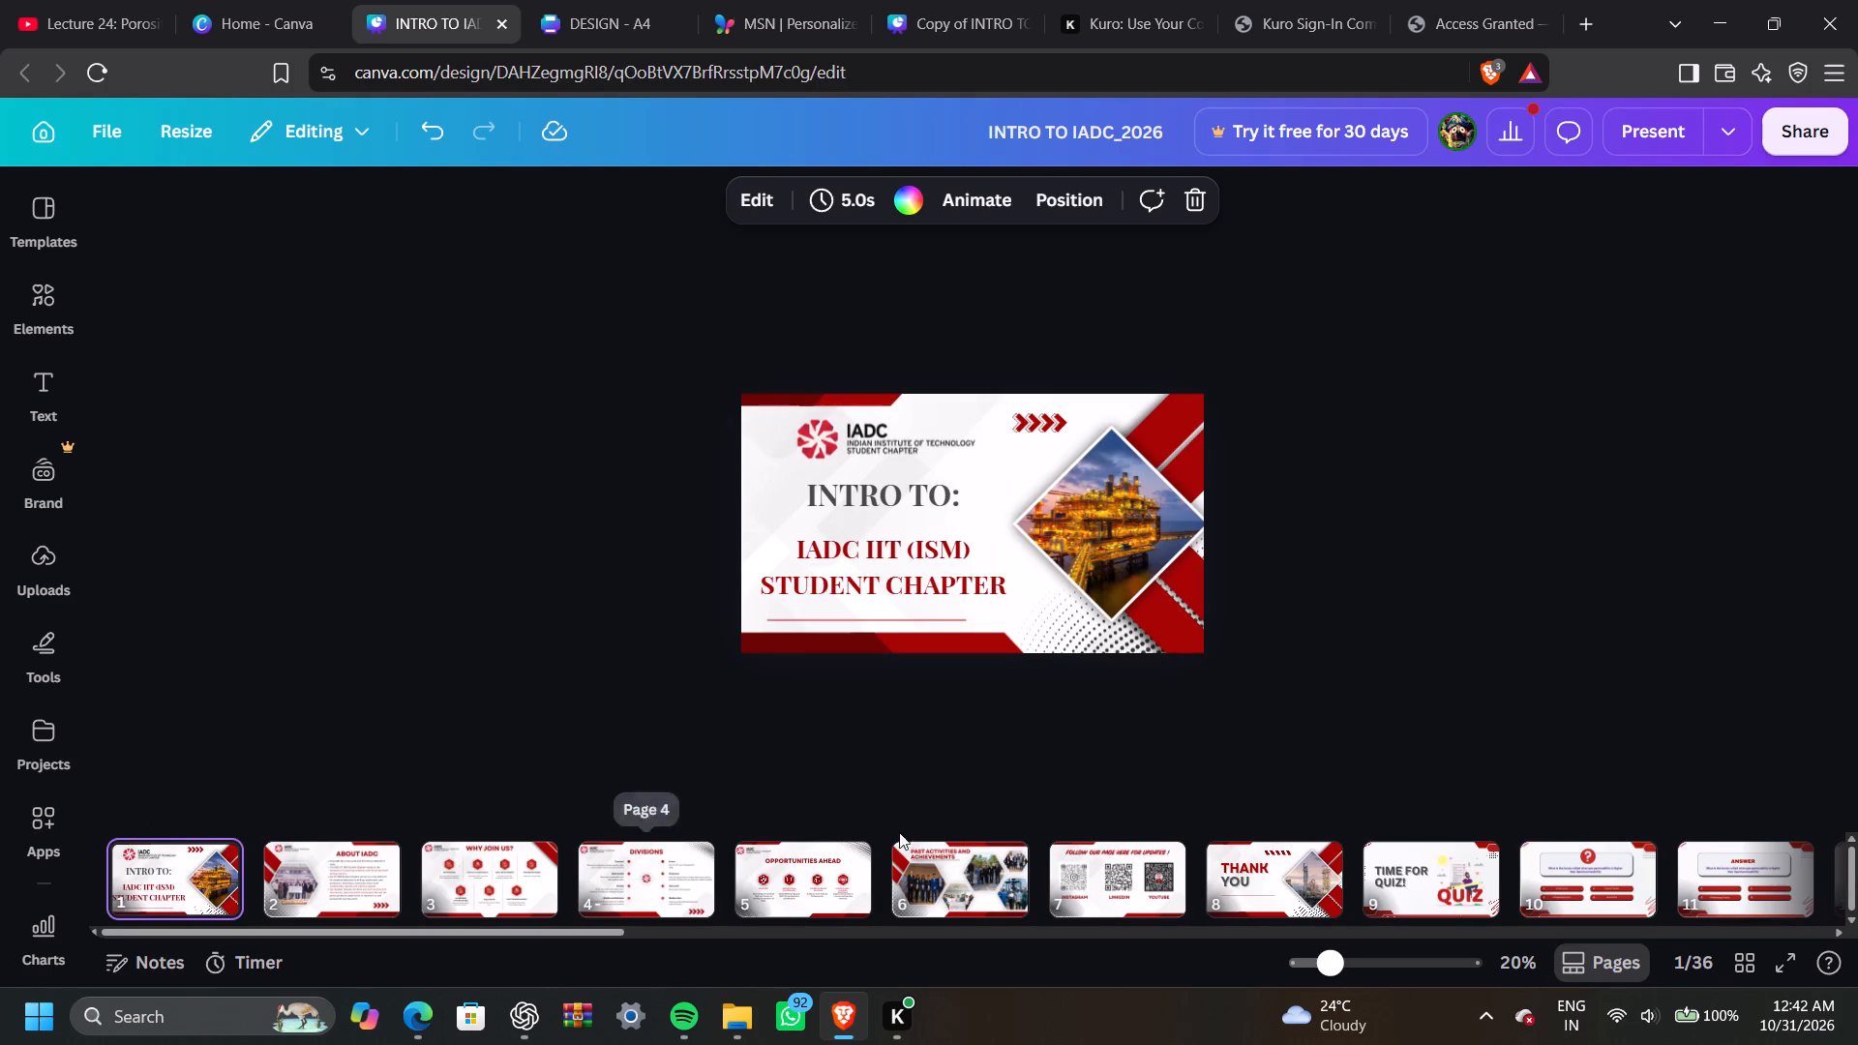
scroll(1062, 889, "left", 5)
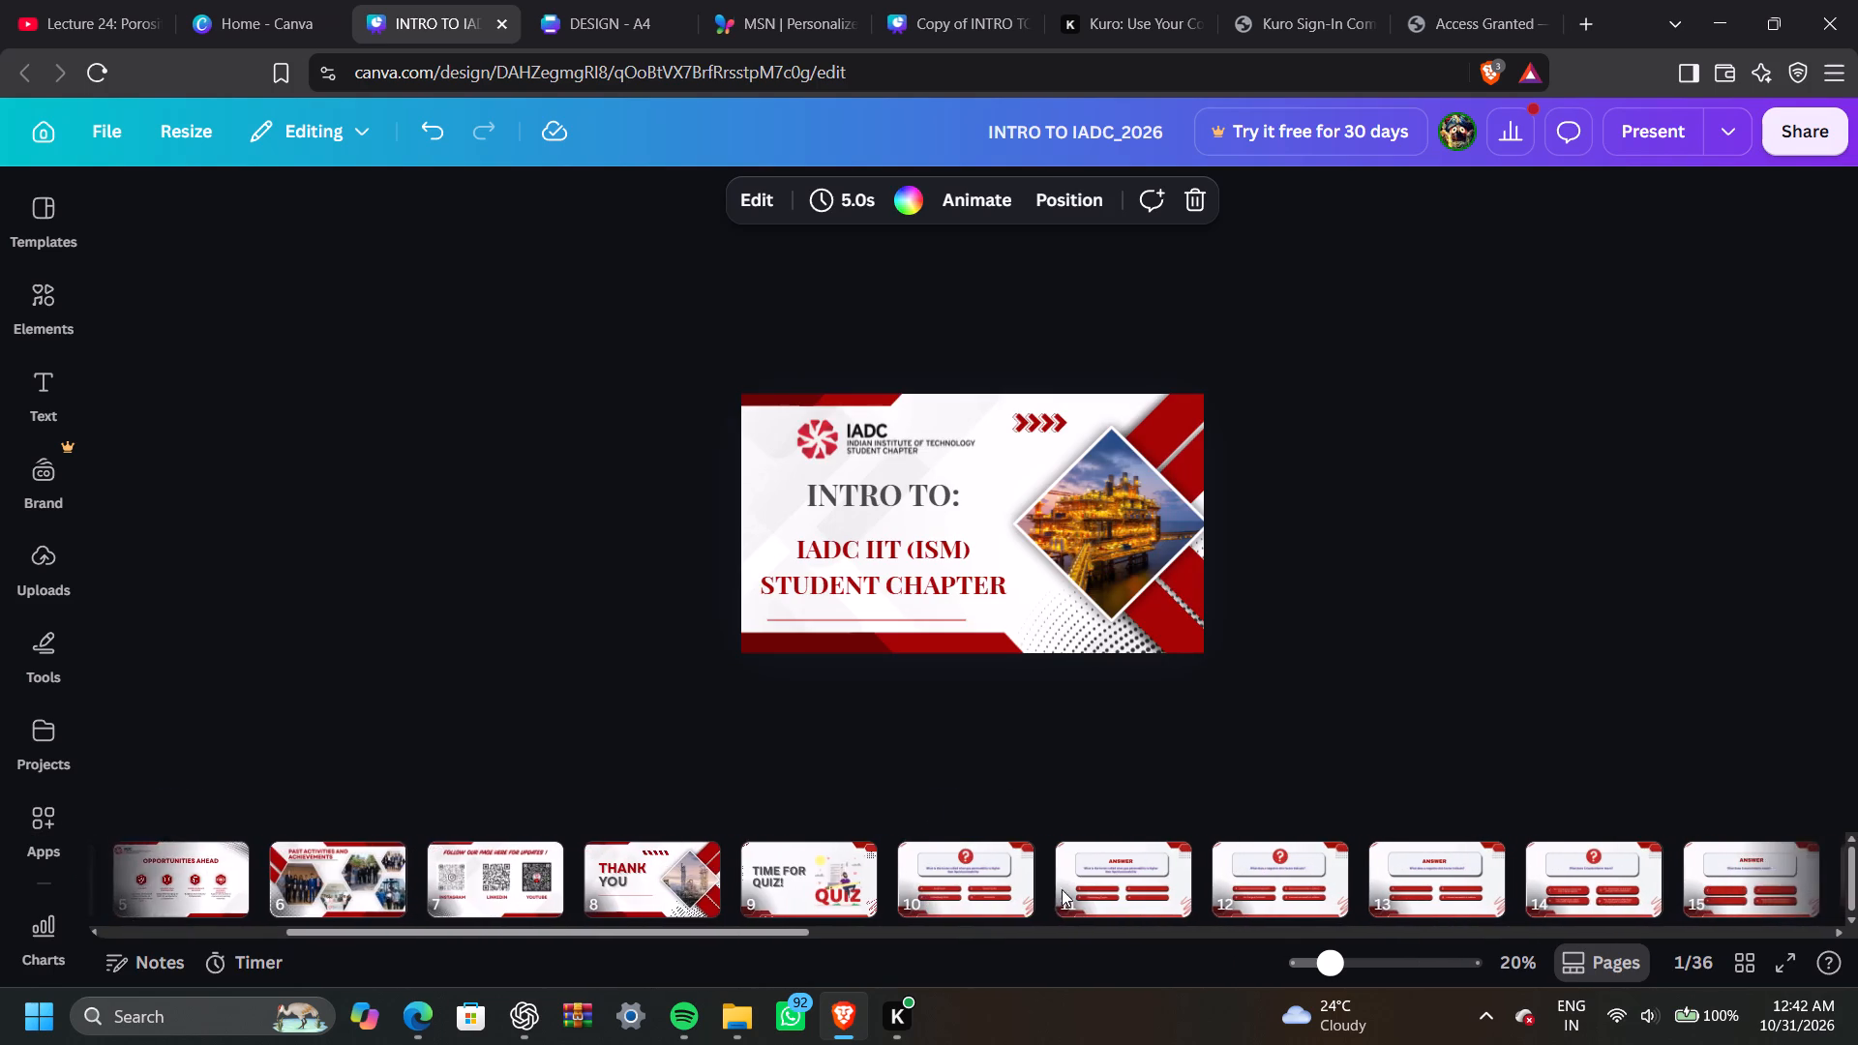
scroll(1062, 889, "left", 9)
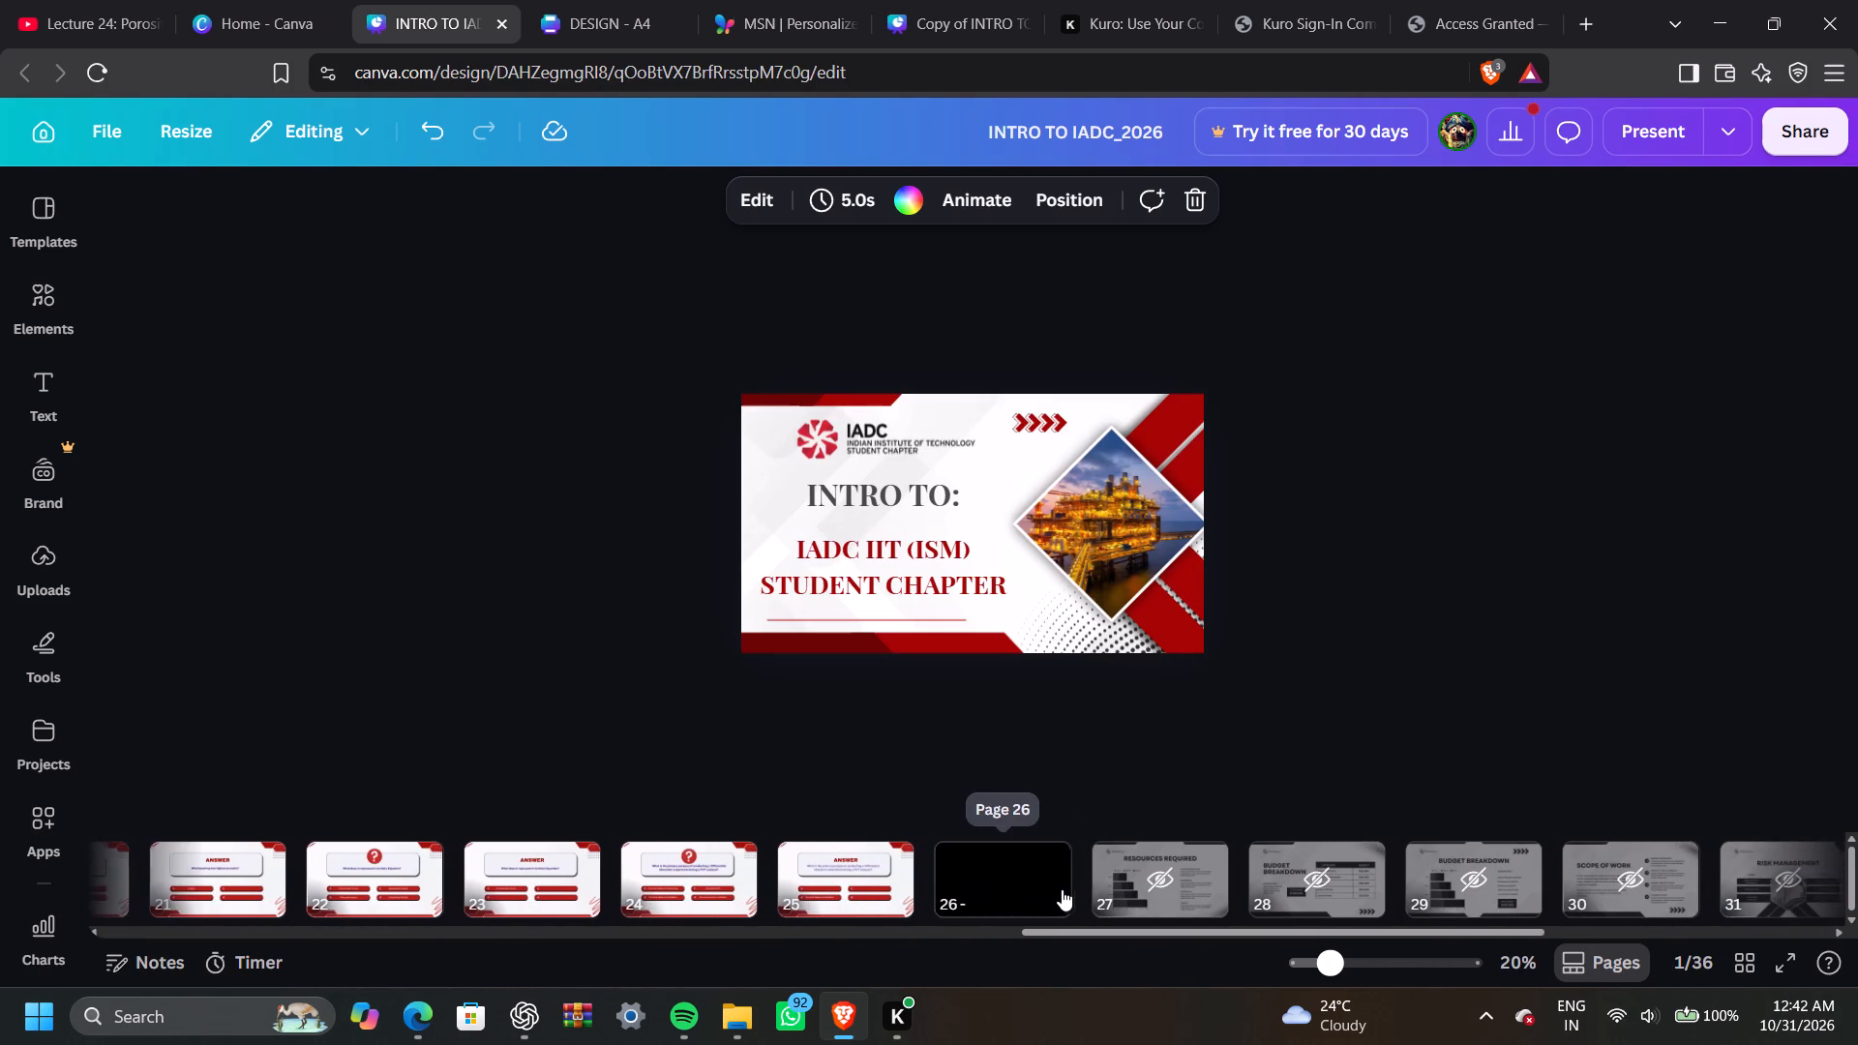
left_click(982, 871)
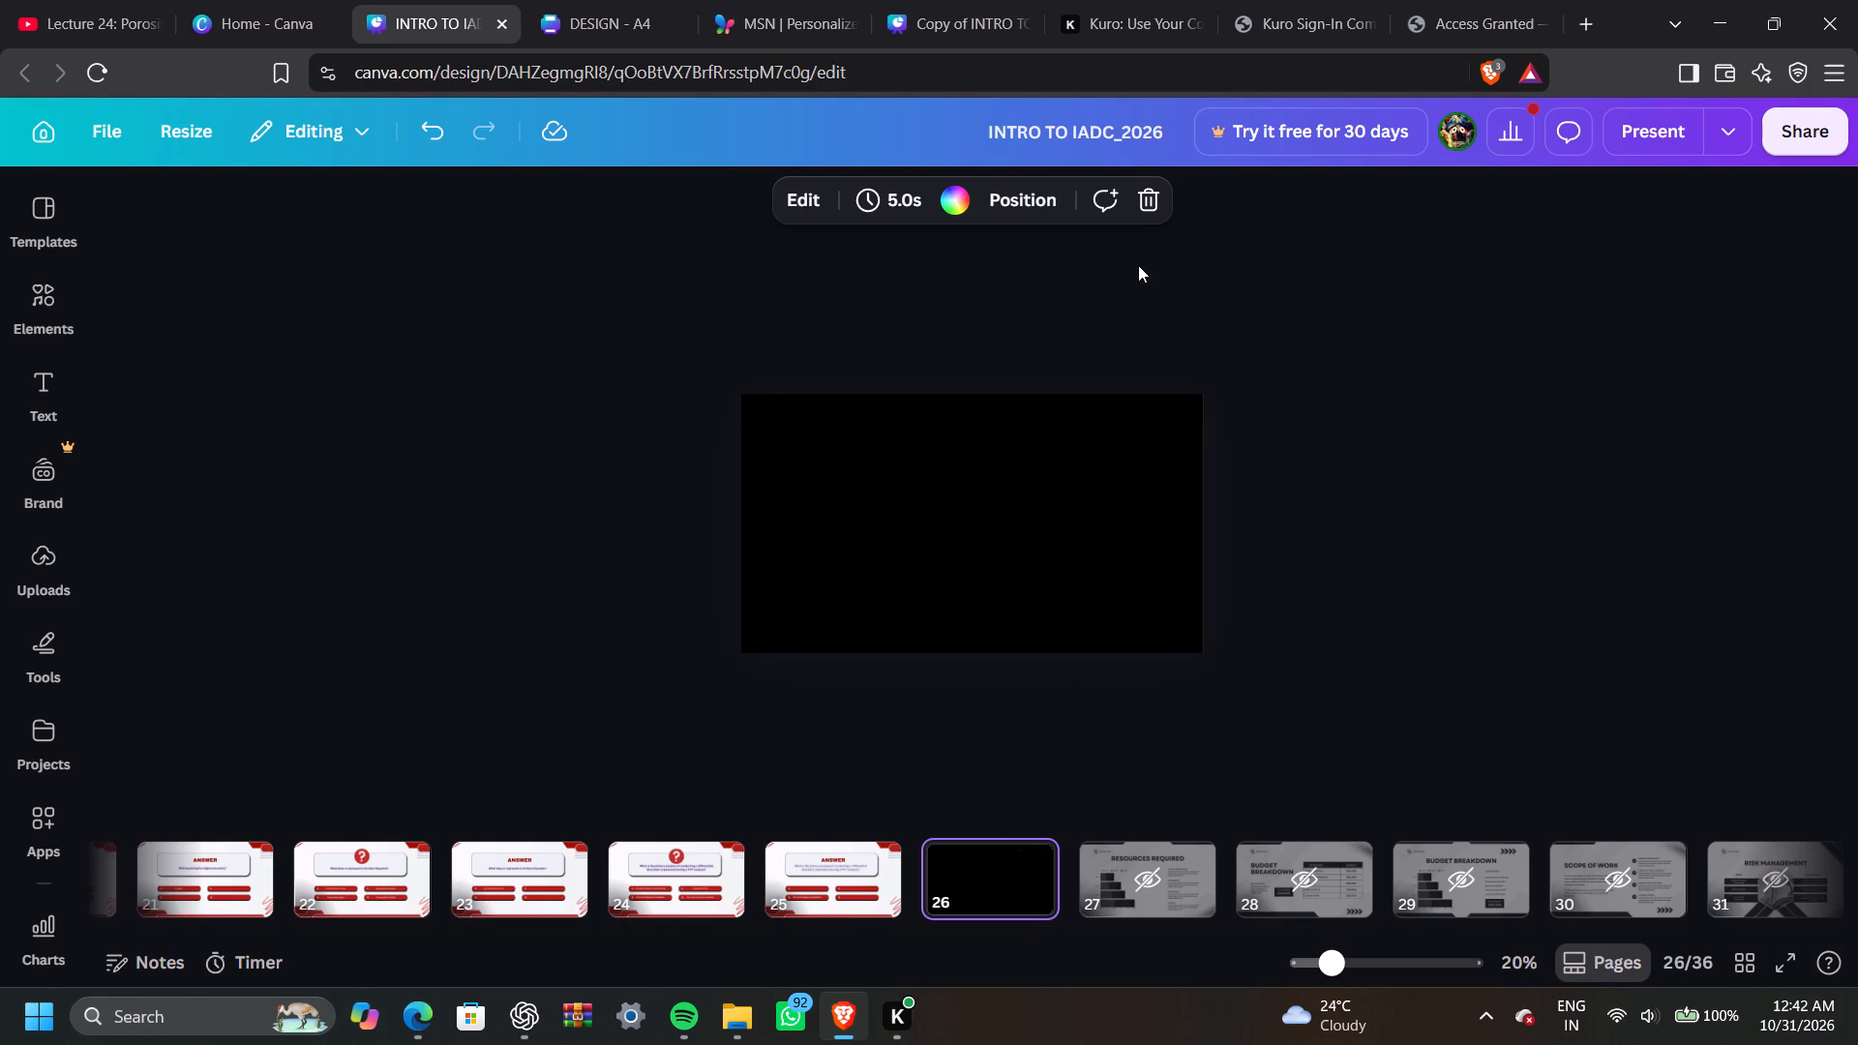
left_click(1143, 210)
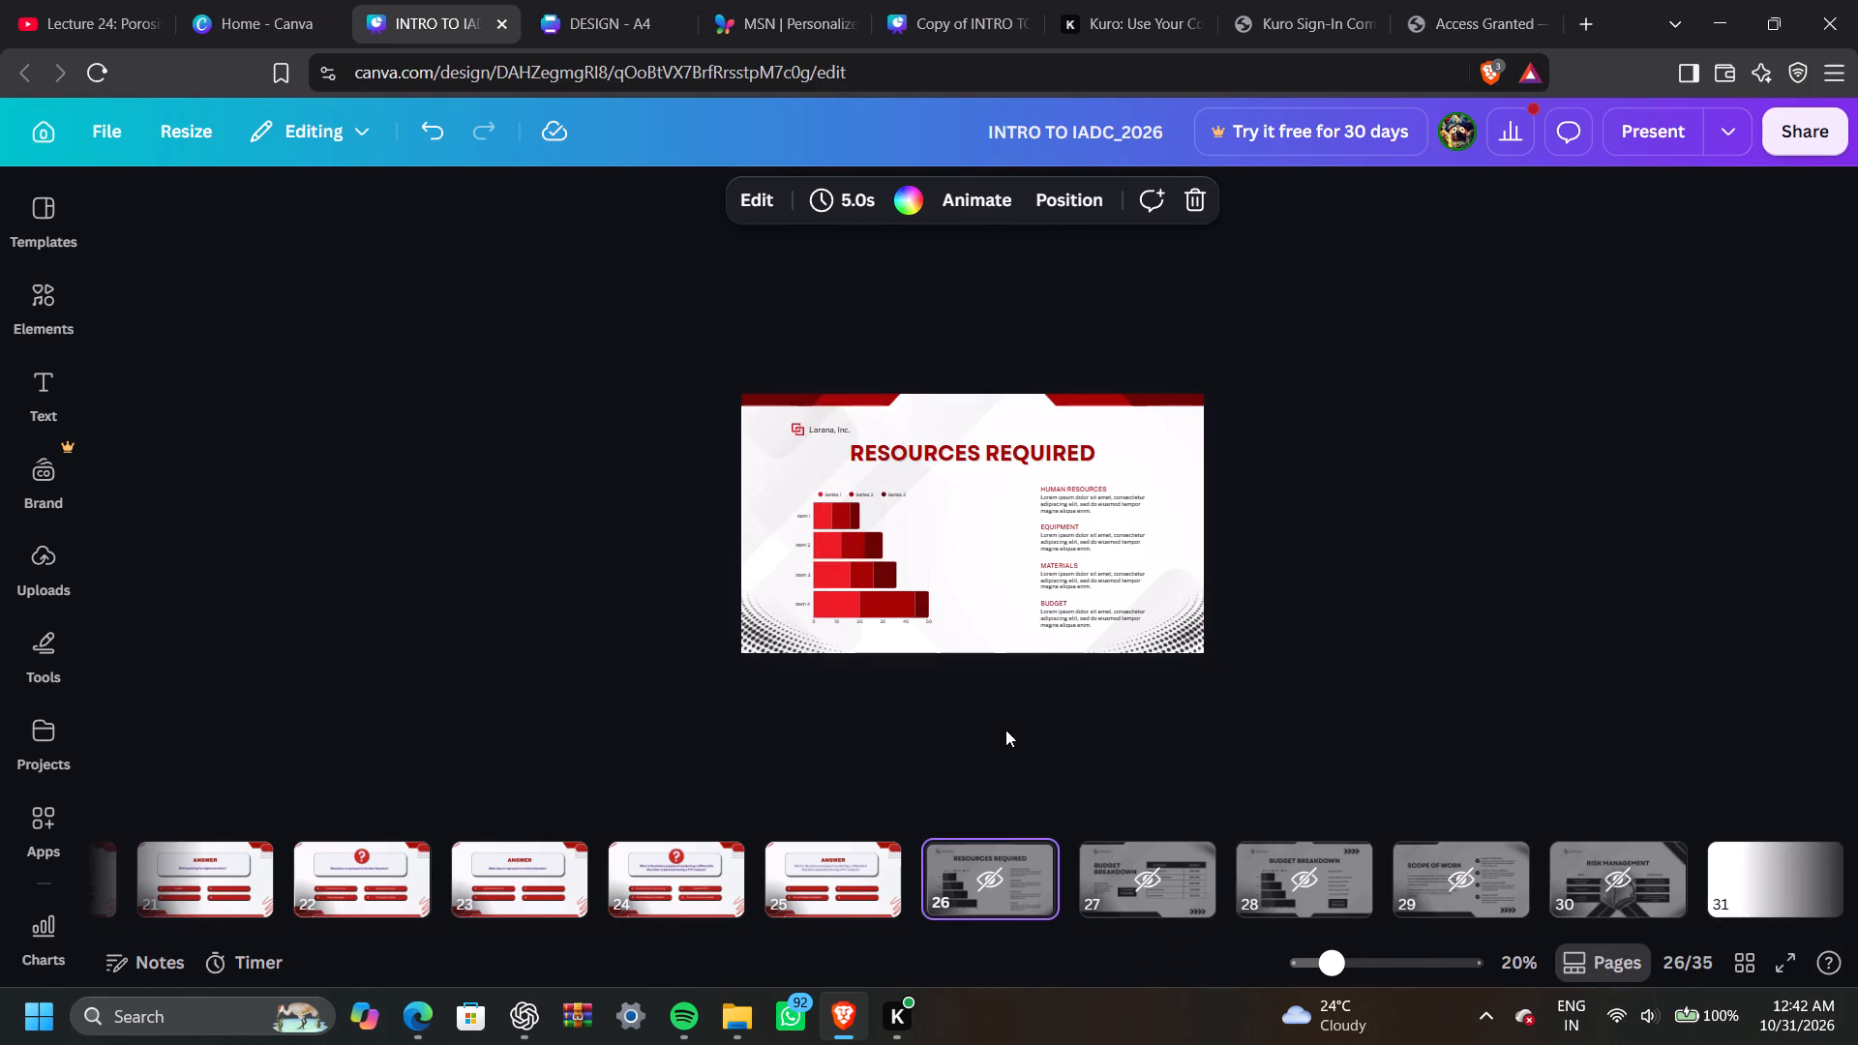
left_click(859, 880)
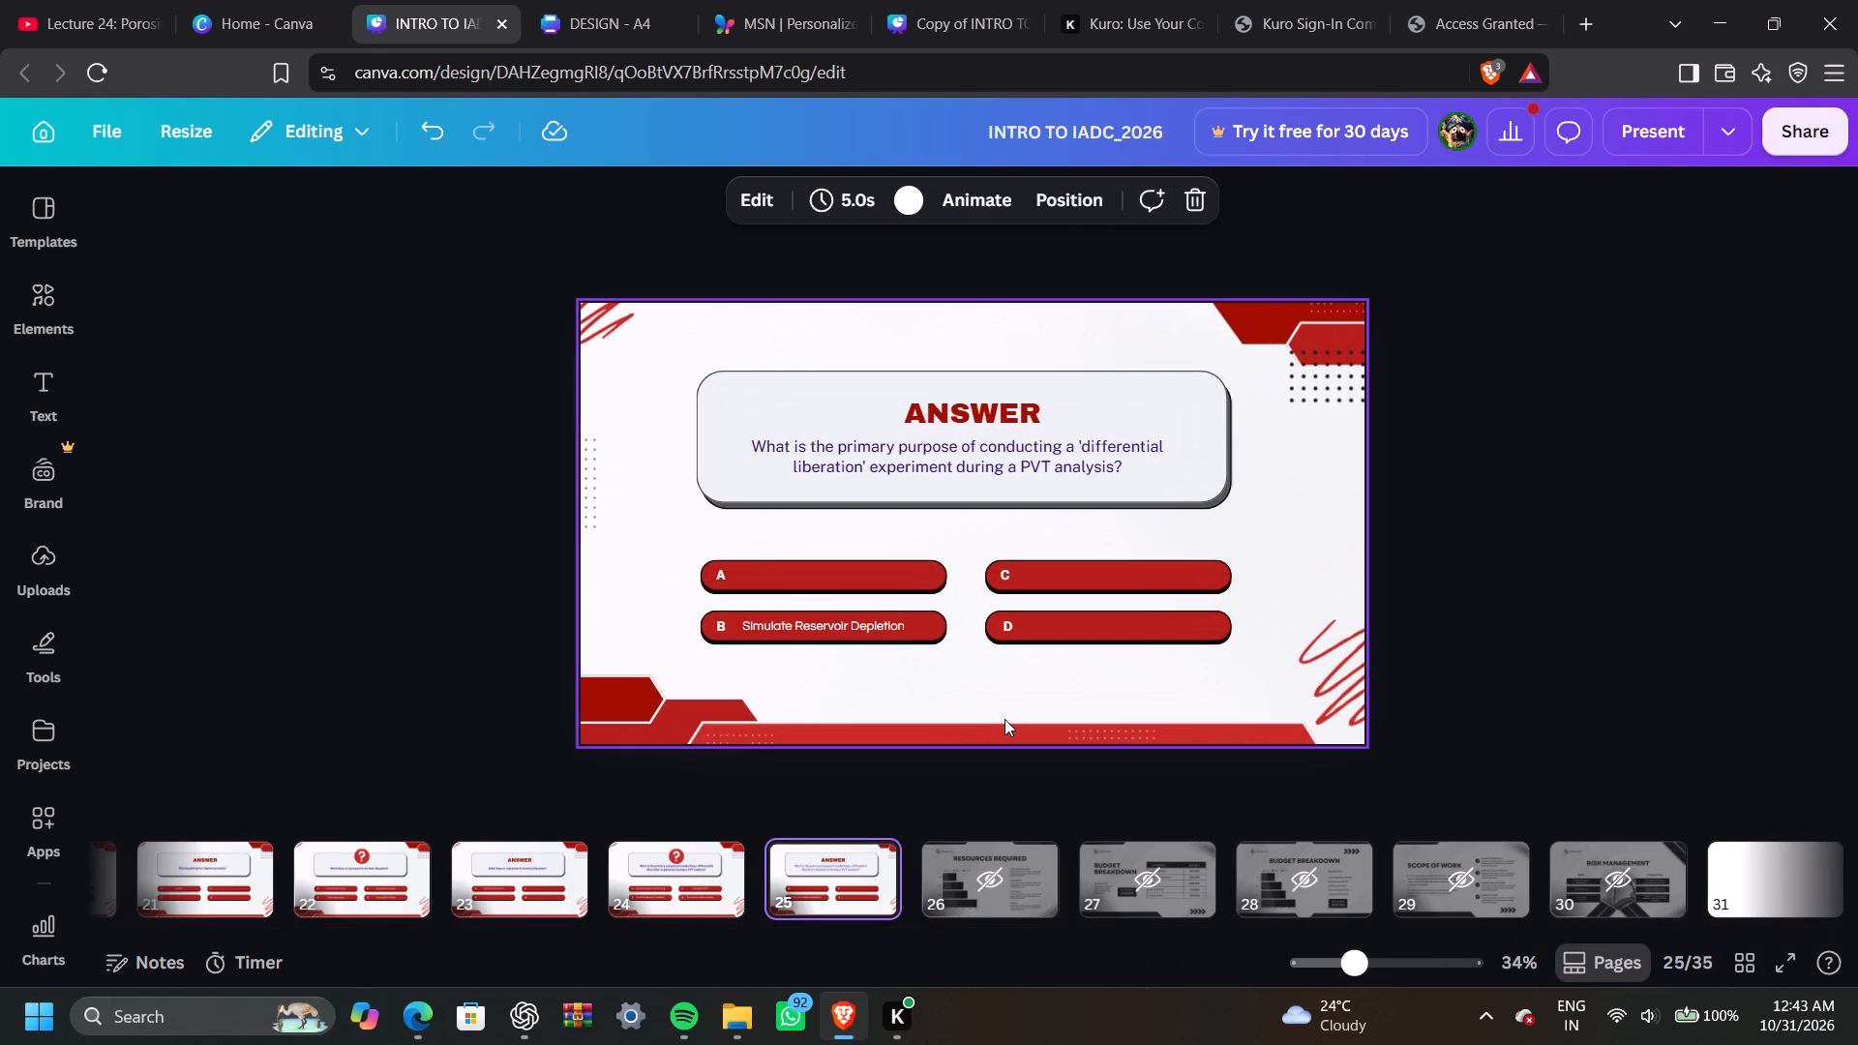
left_click(721, 904)
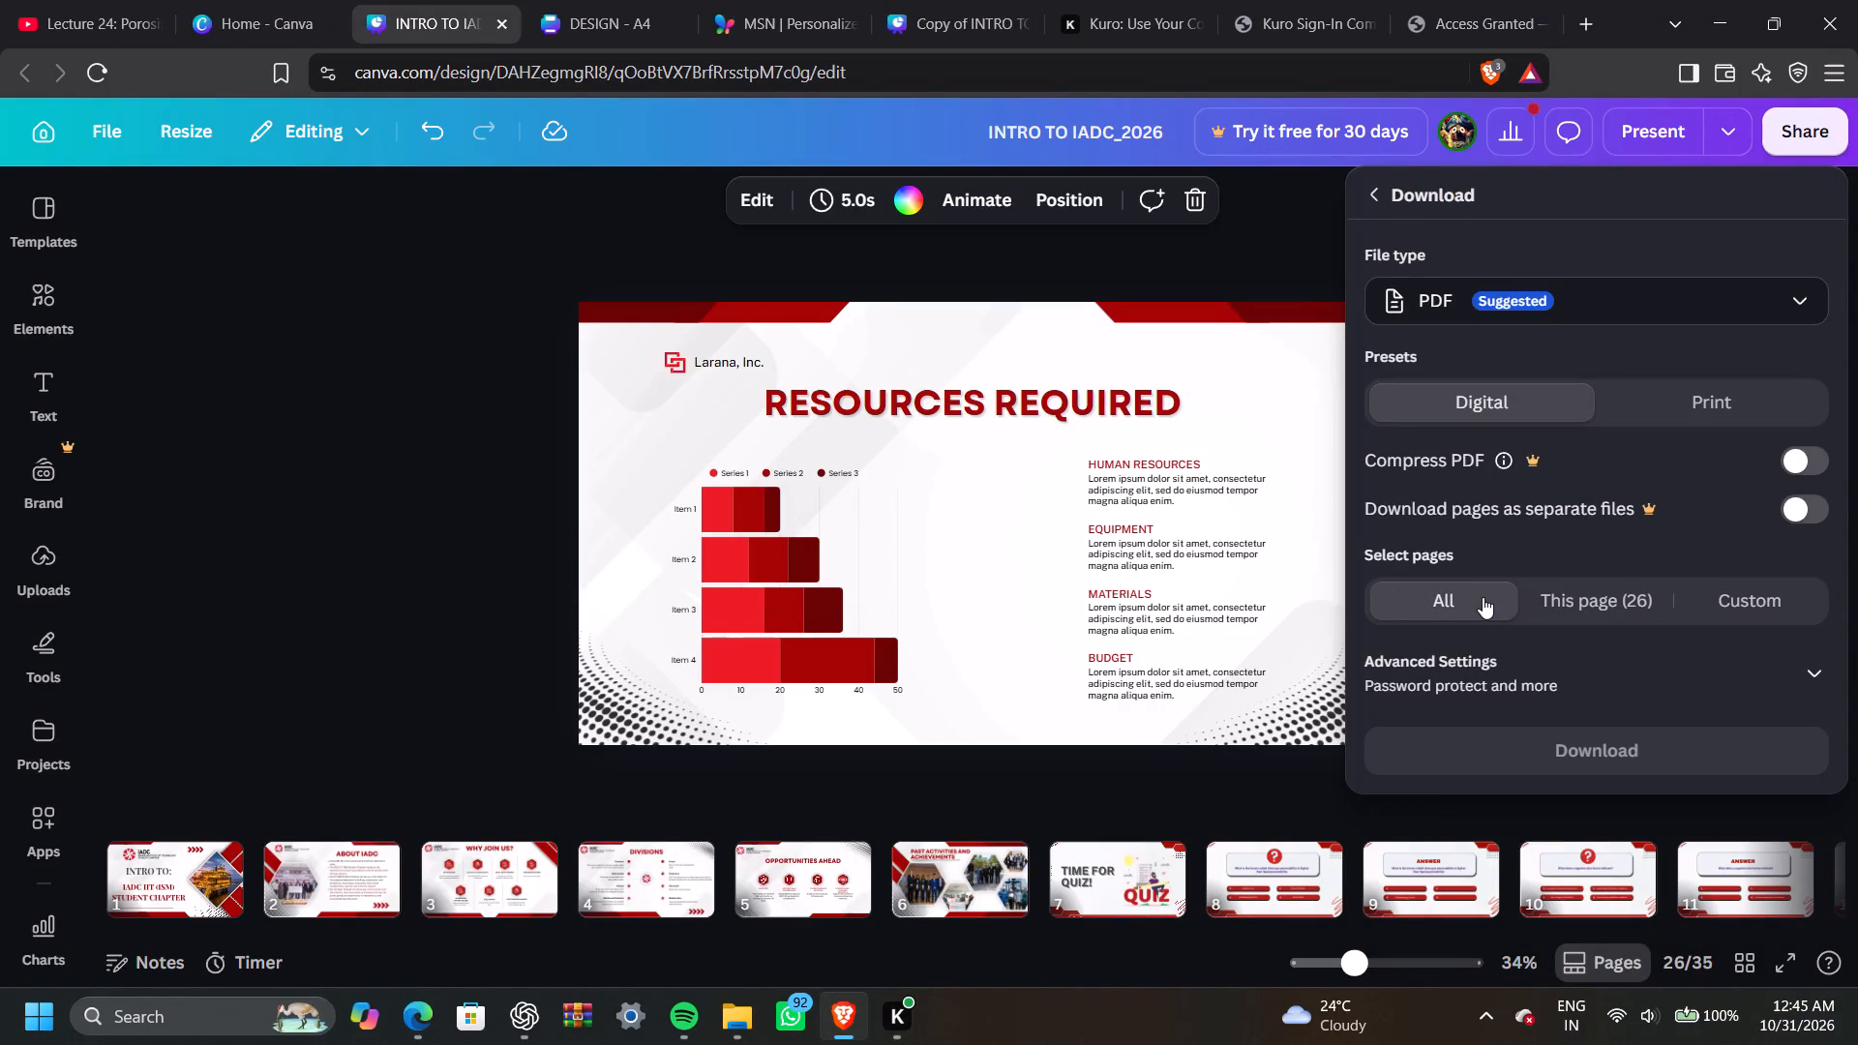
left_click(1711, 601)
scroll(1578, 730, "down", 4)
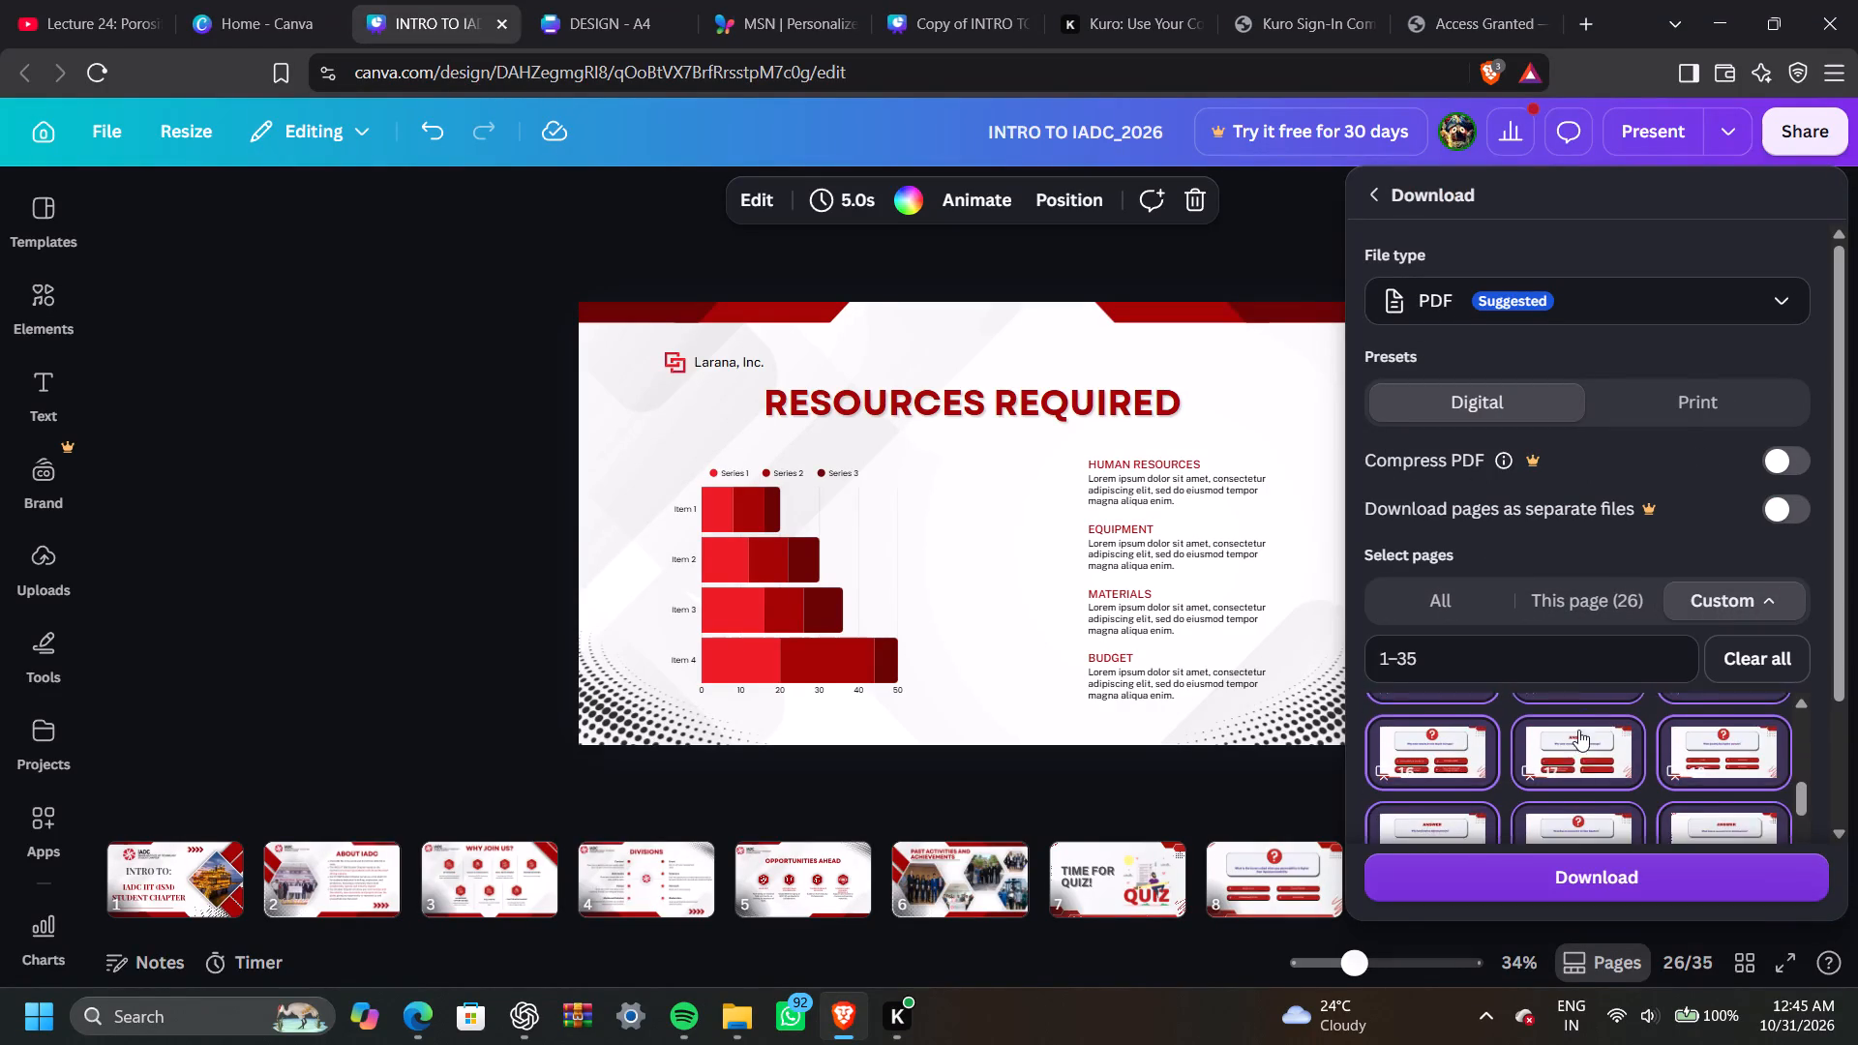
scroll(1578, 730, "down", 3)
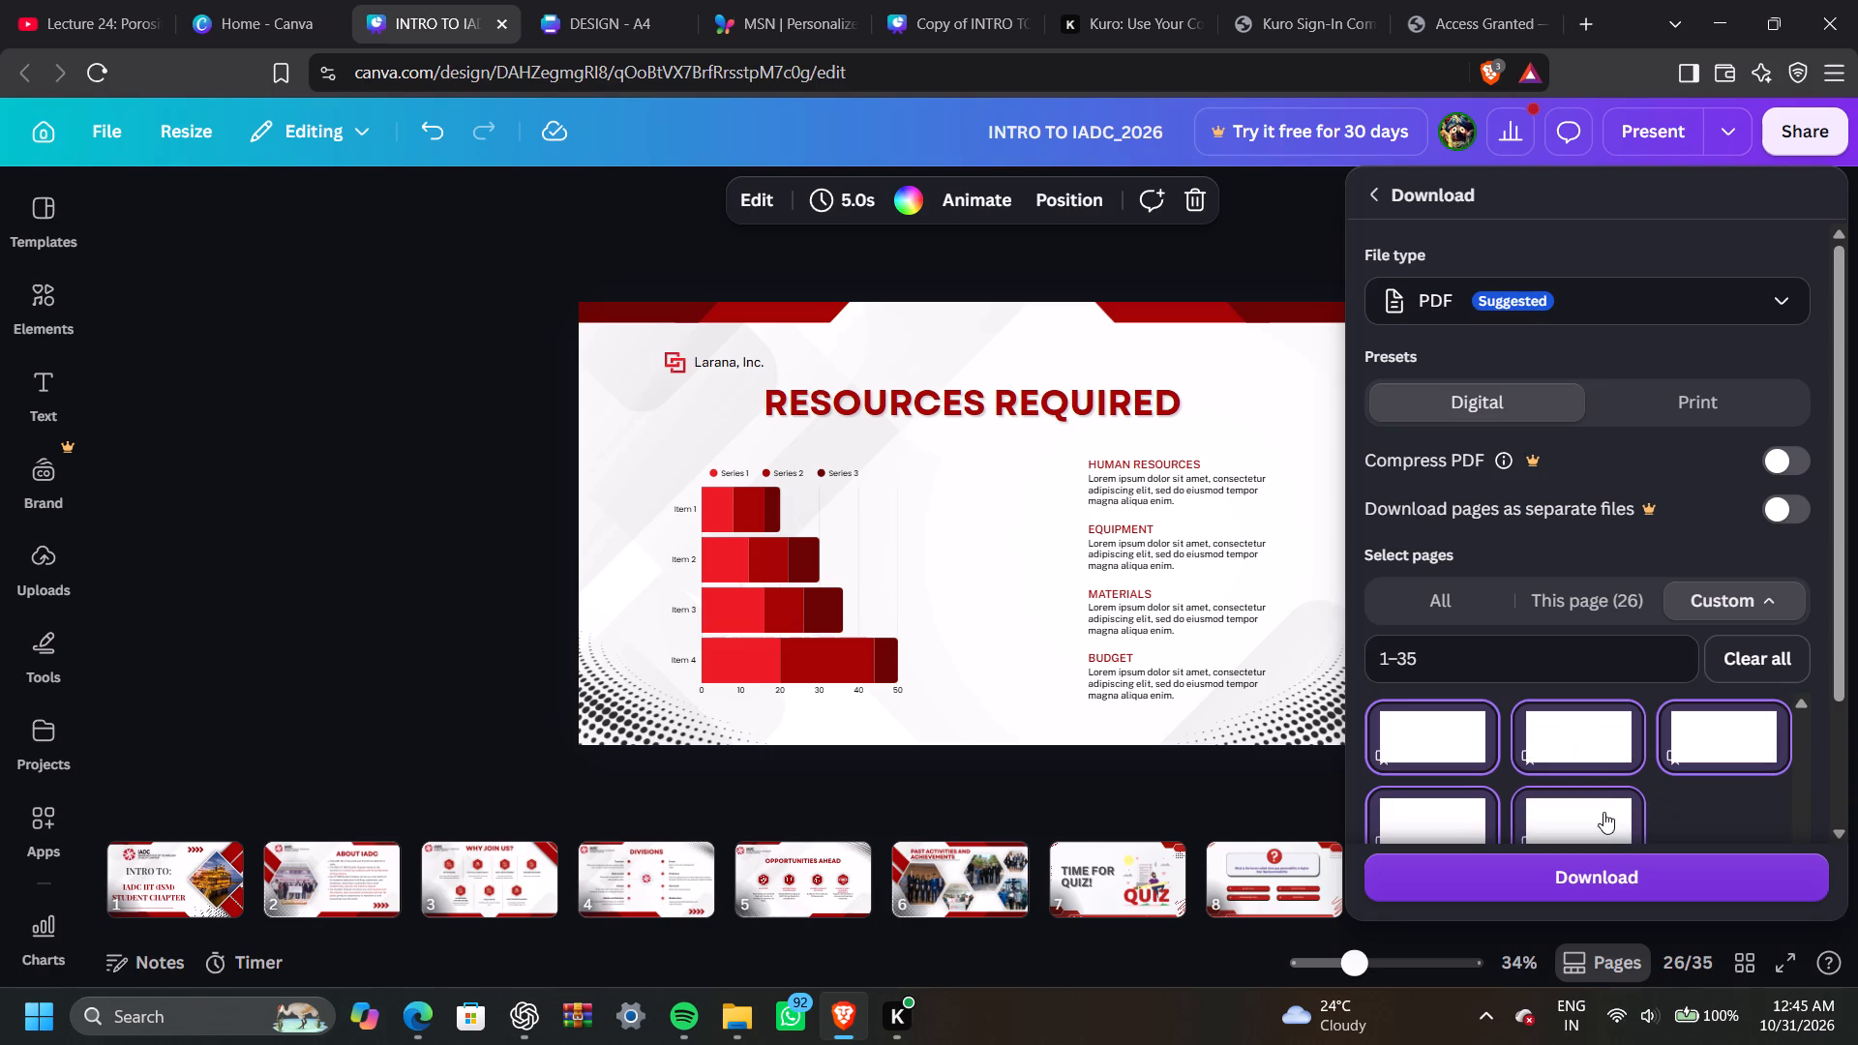
left_click(1540, 656)
key("BackSpace")
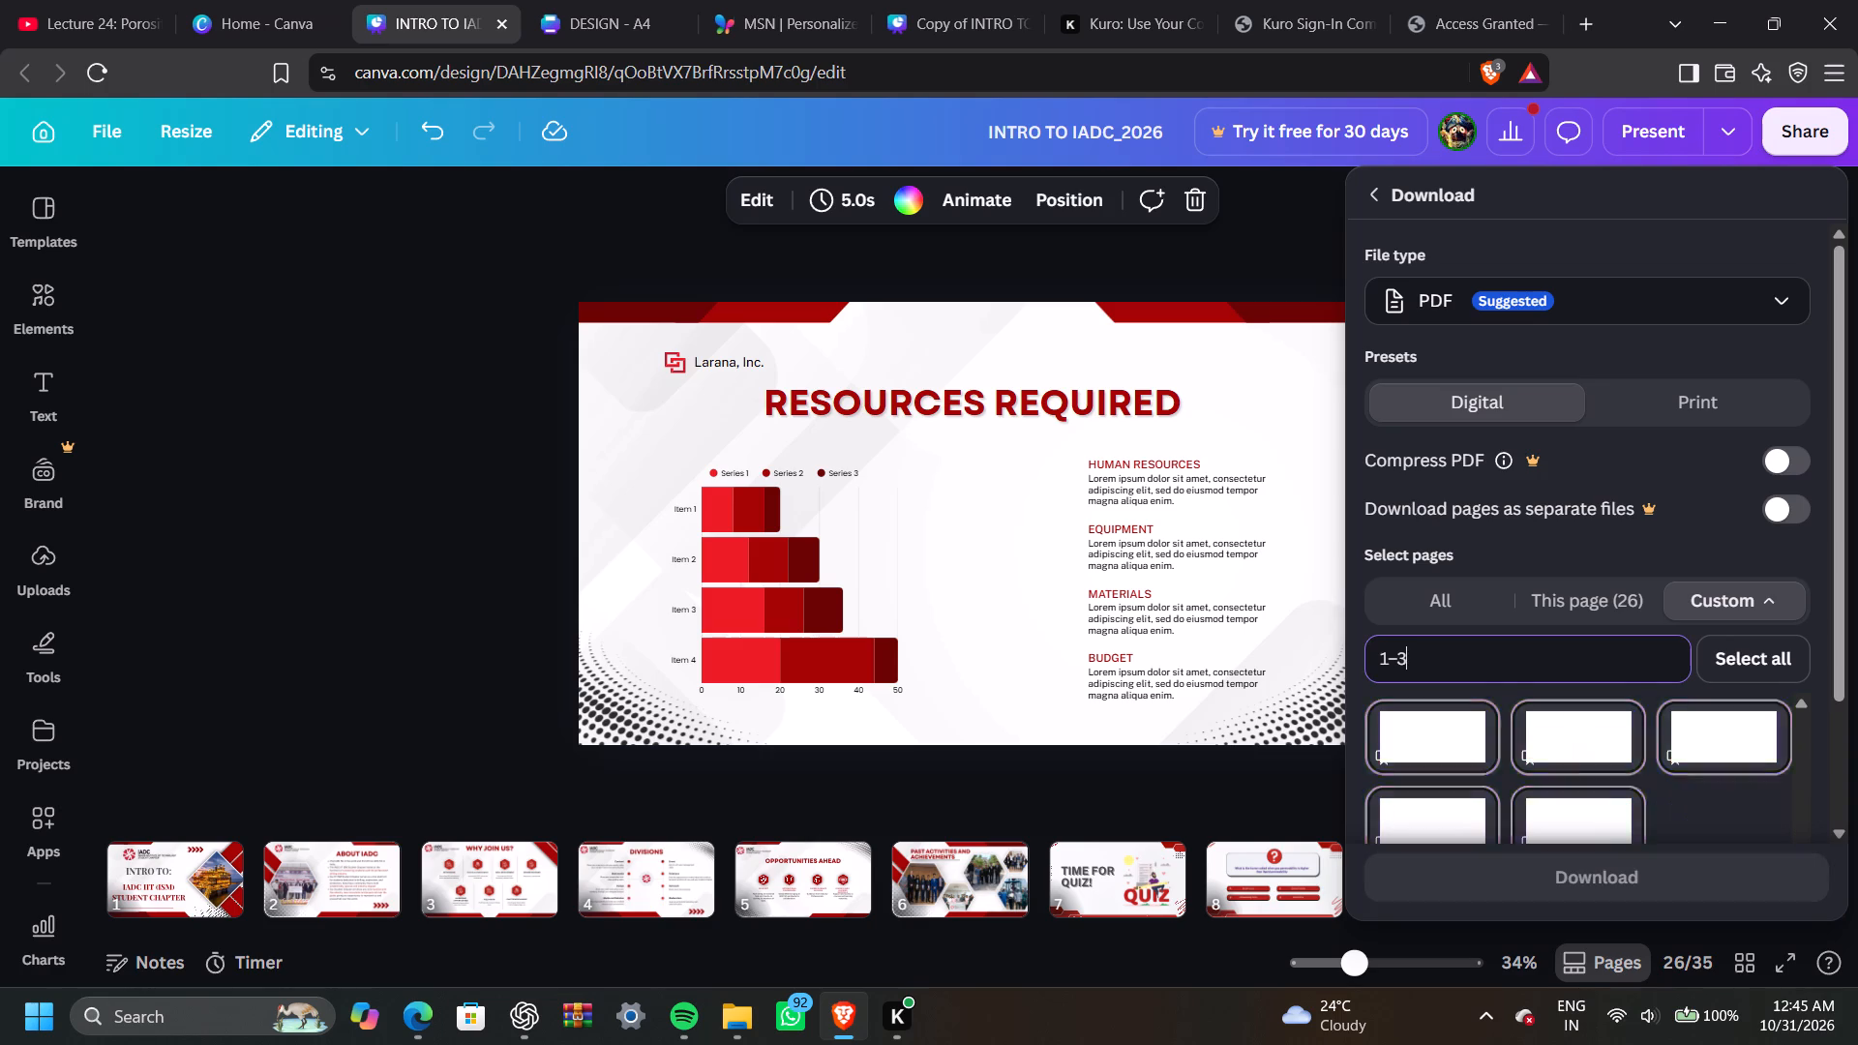
key("BackSpace")
type("25")
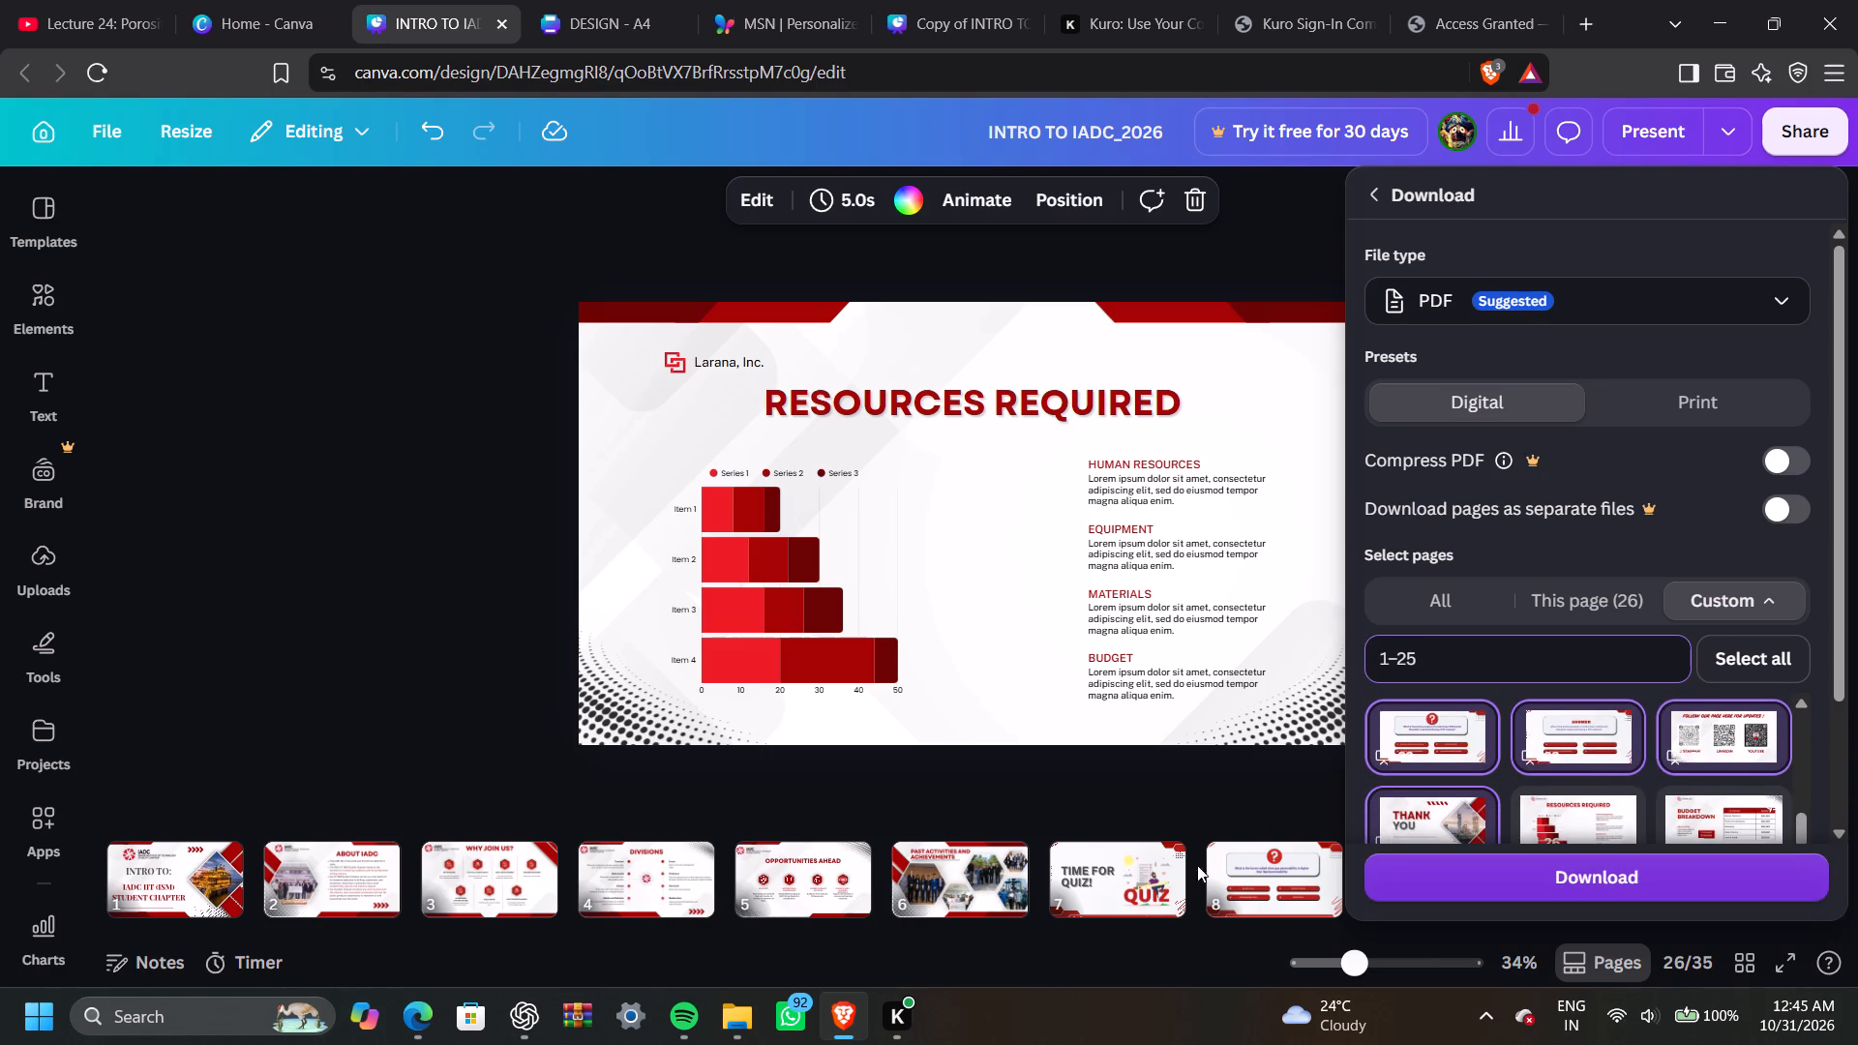
scroll(1177, 881, "left", 6)
scroll(1605, 761, "down", 1)
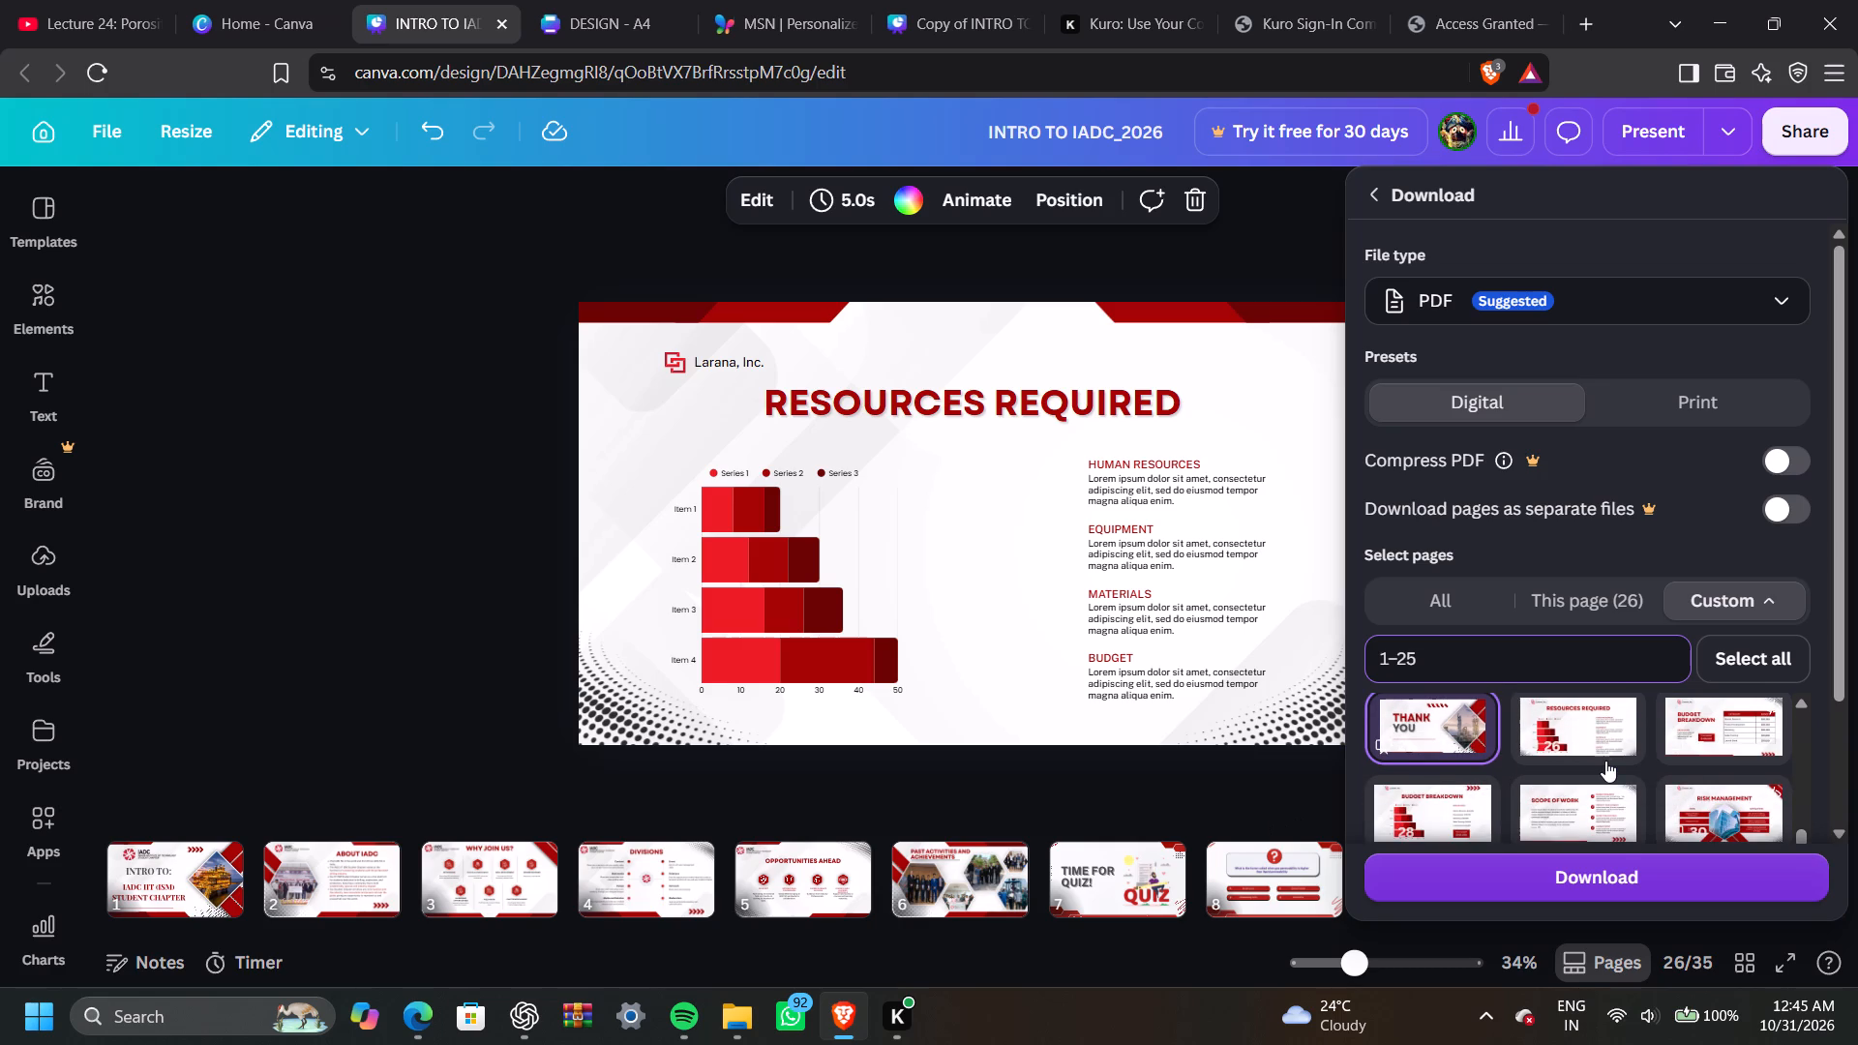
scroll(1605, 761, "up", 1)
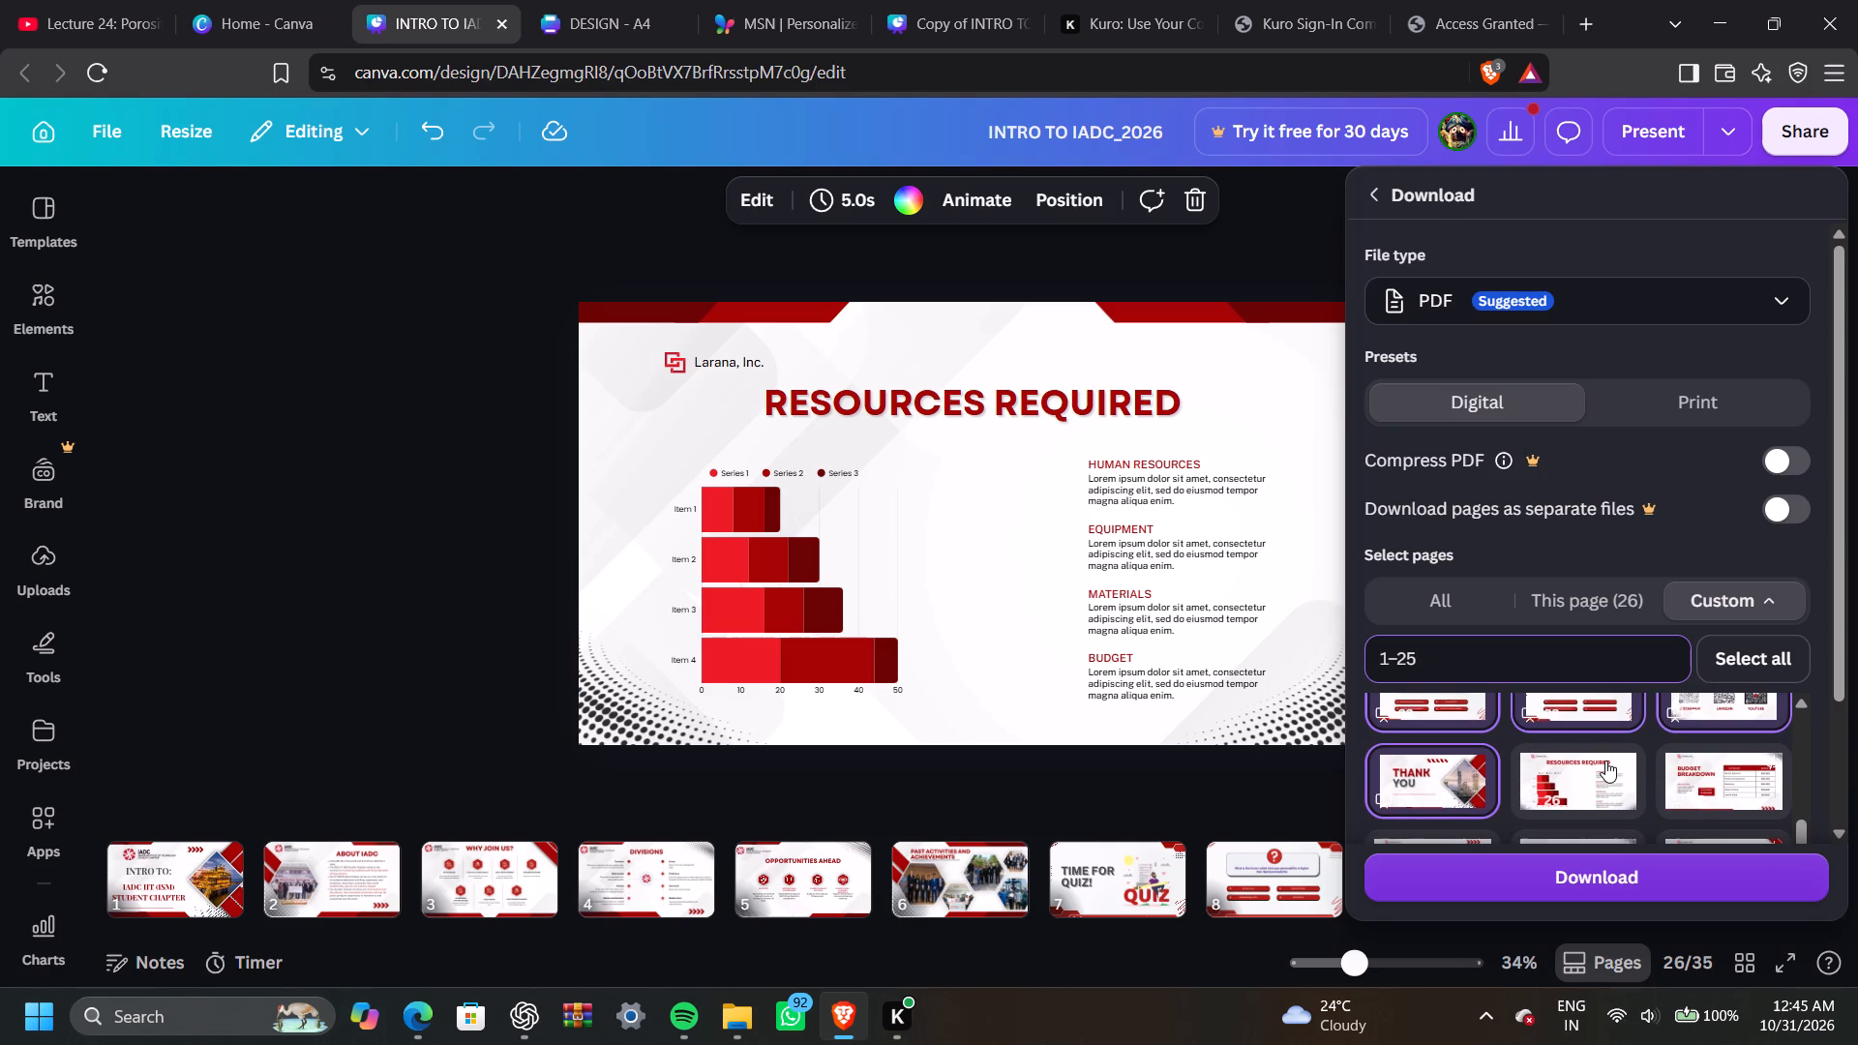
scroll(1605, 761, "up", 1)
Download the selected pages and save the PDF as INTRO TO IADC_2026 in the IADC folder on drive D.
left_click(1580, 882)
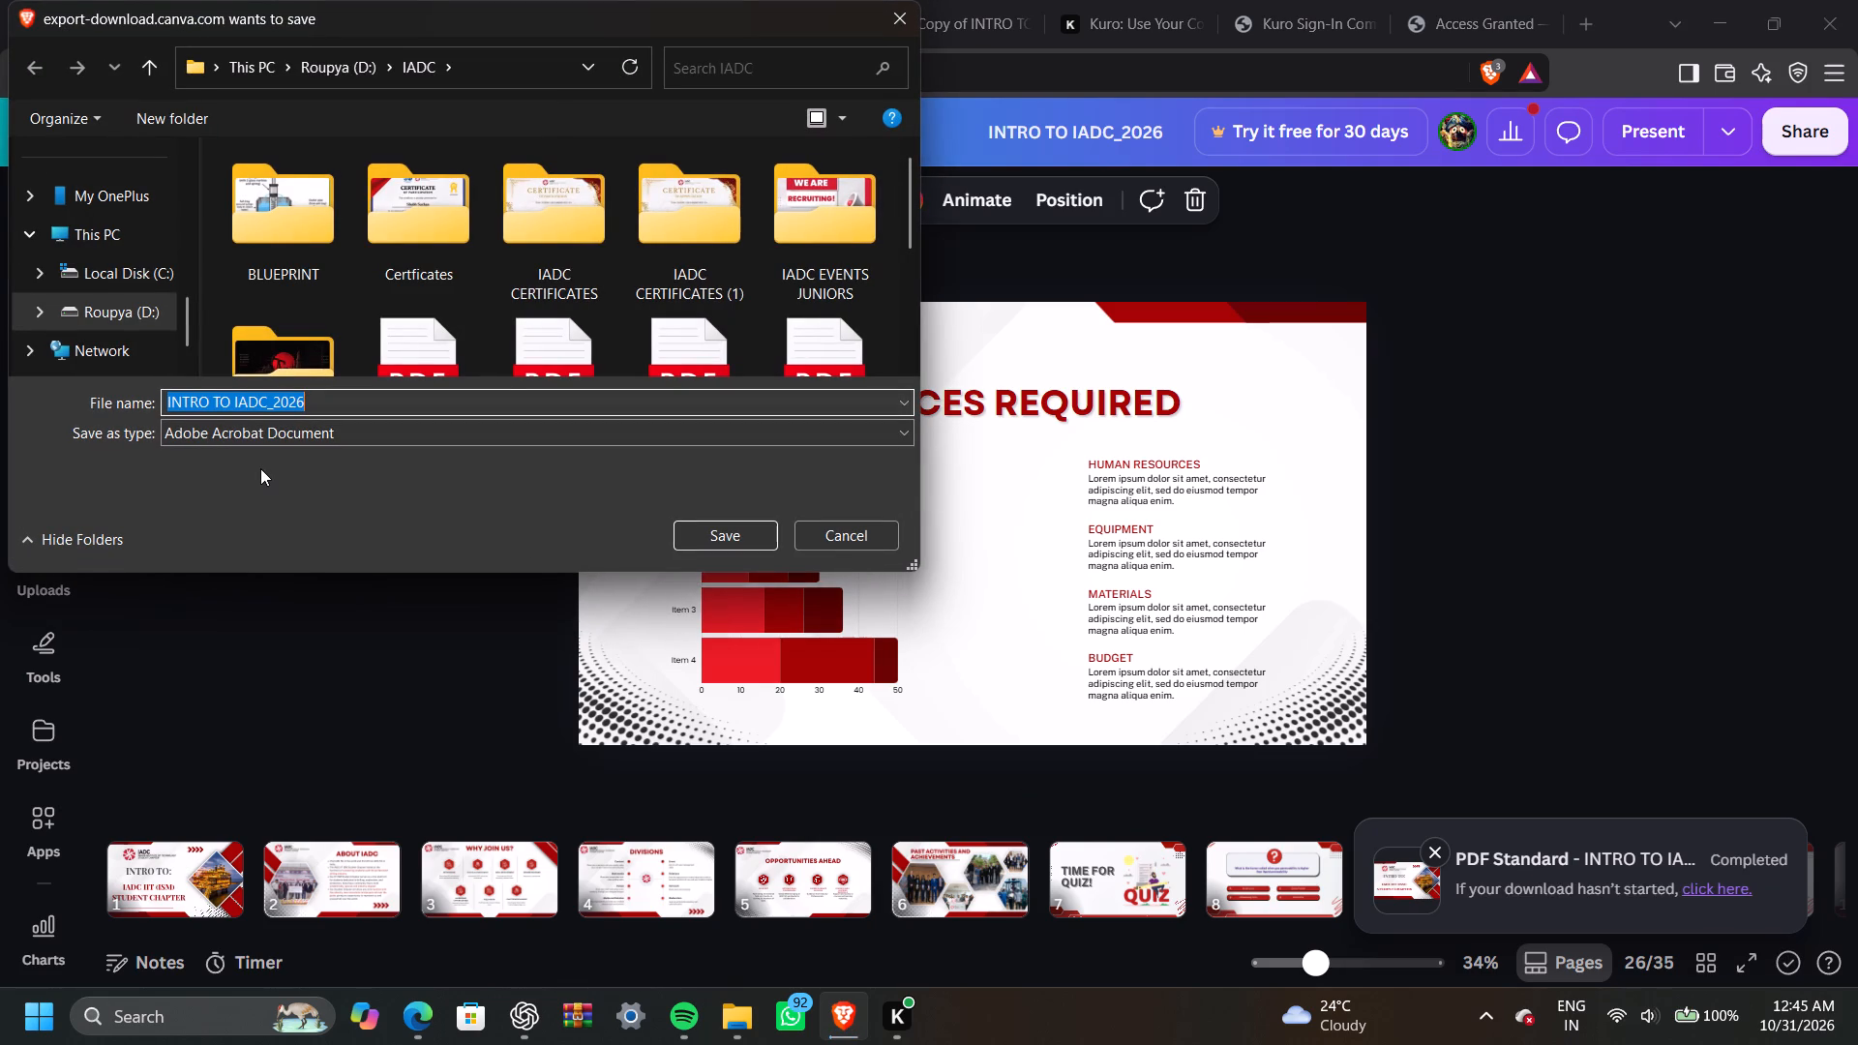
left_click(710, 538)
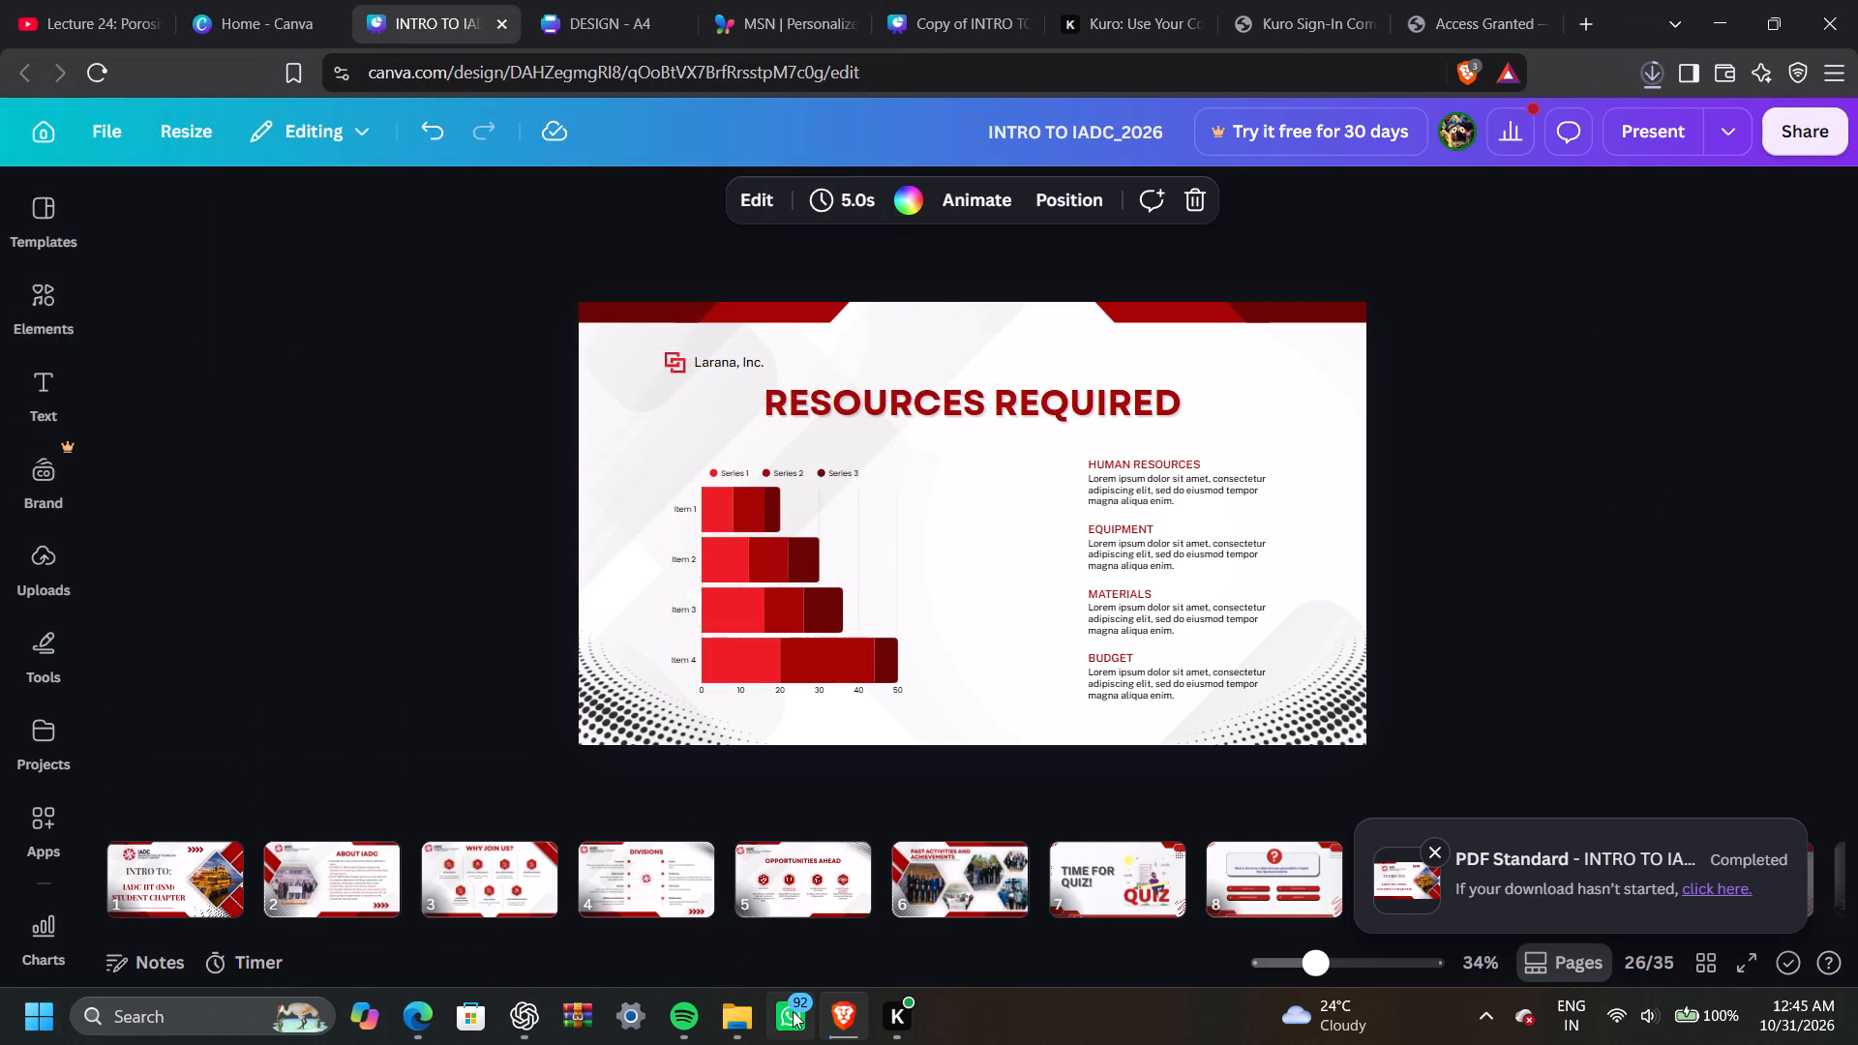
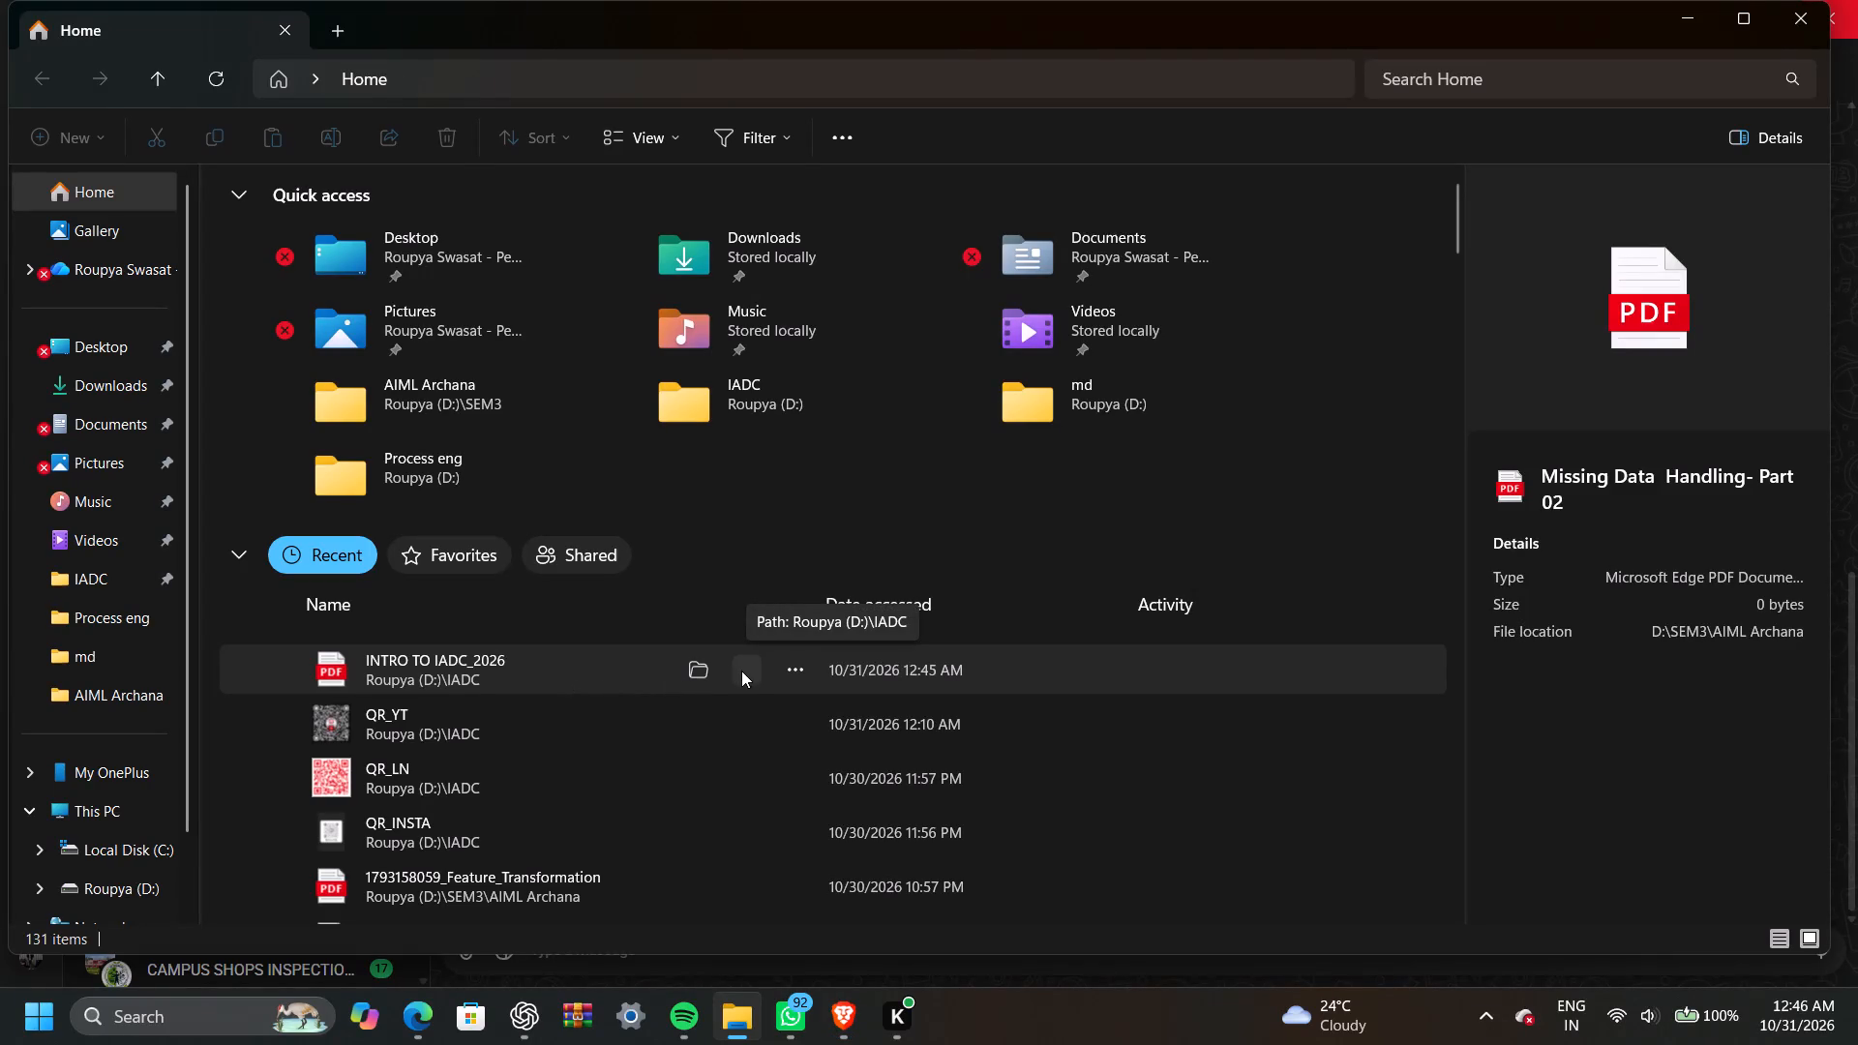
Go to the location of the INTRO TO IADC_2026 PDF and delete the older INTRO TO IADC PDF from the IADC folder.
left_click(687, 670)
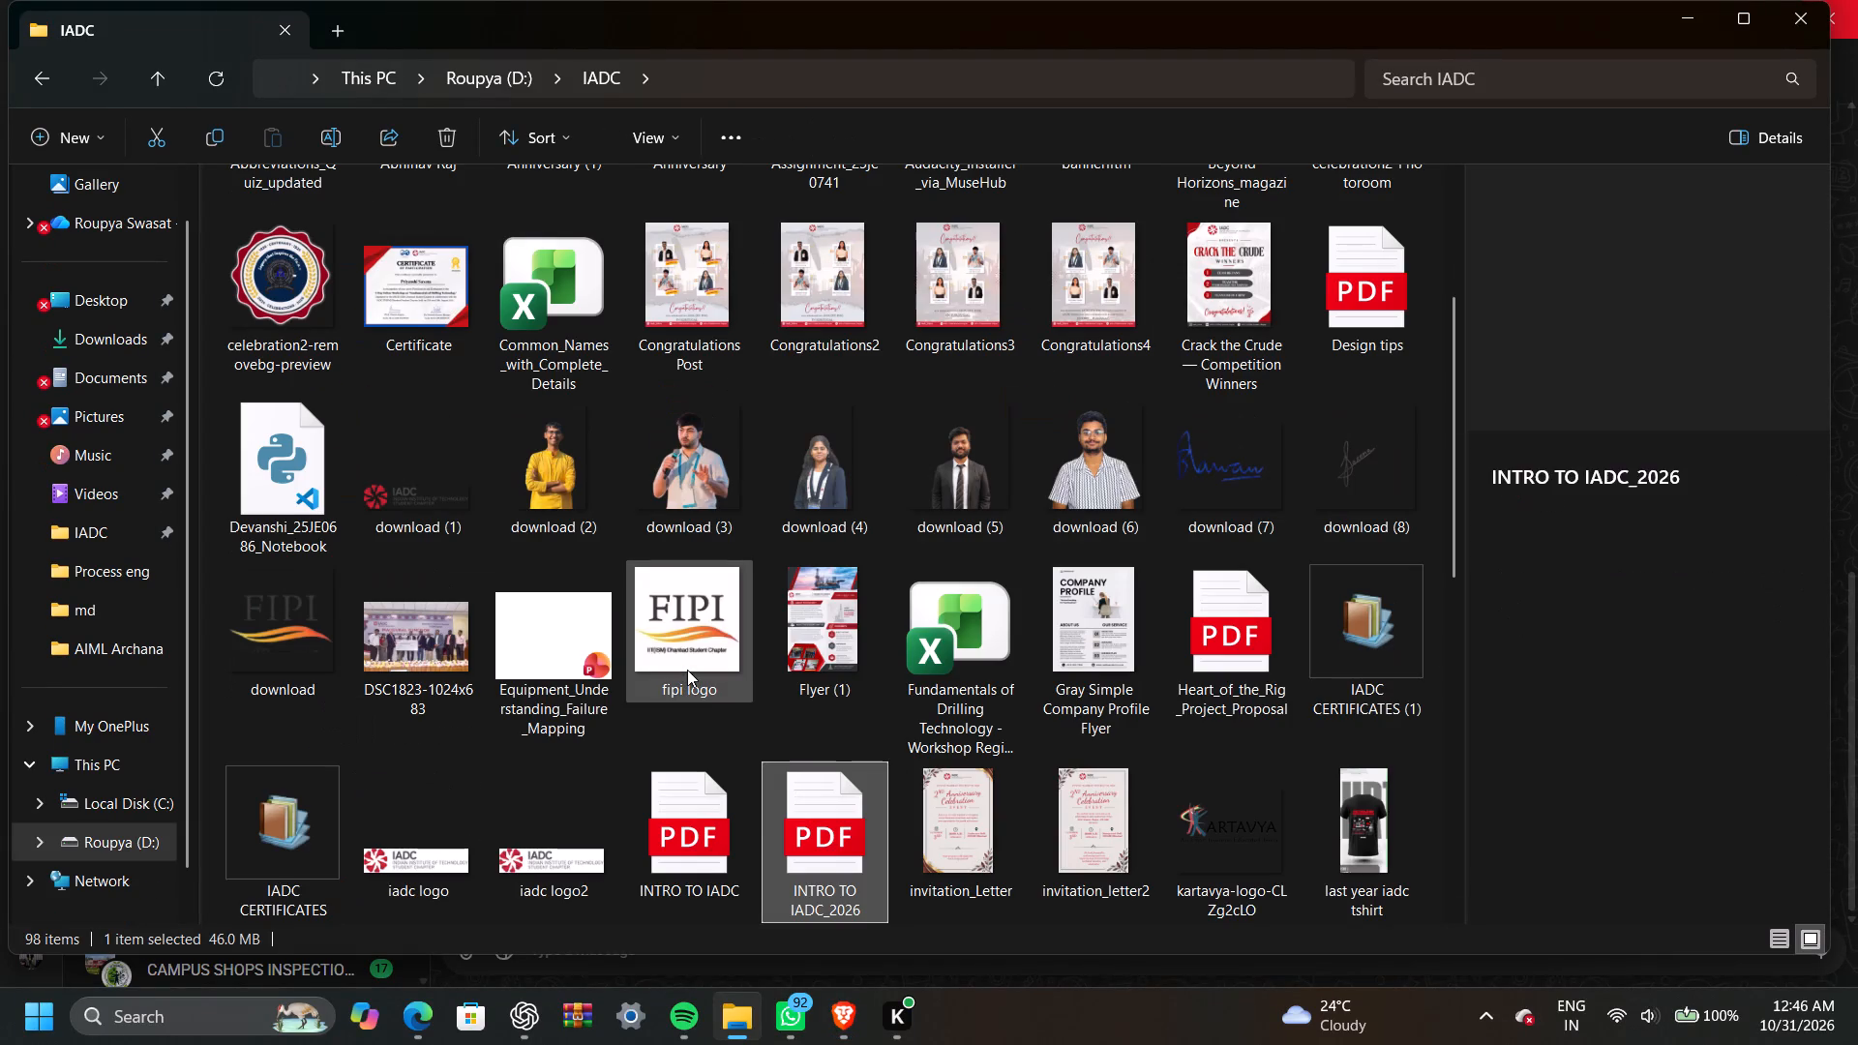
left_click(704, 835)
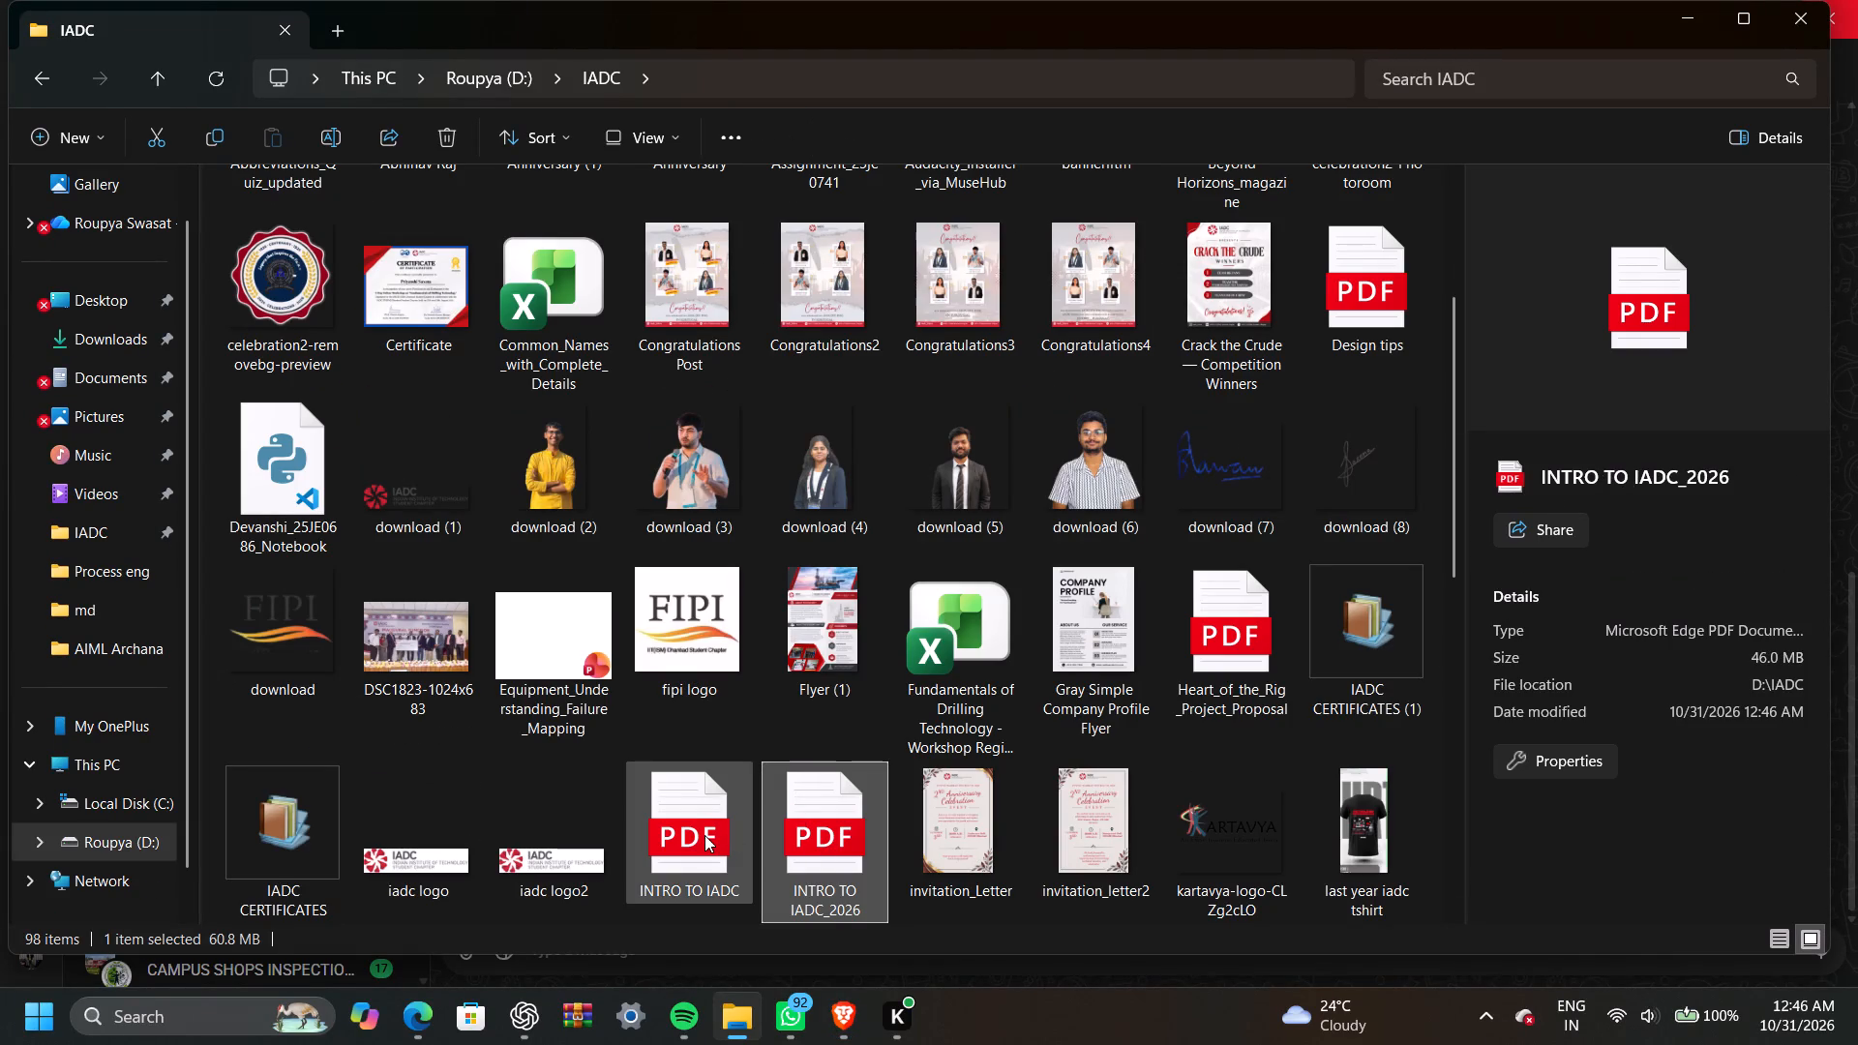
key("Delete")
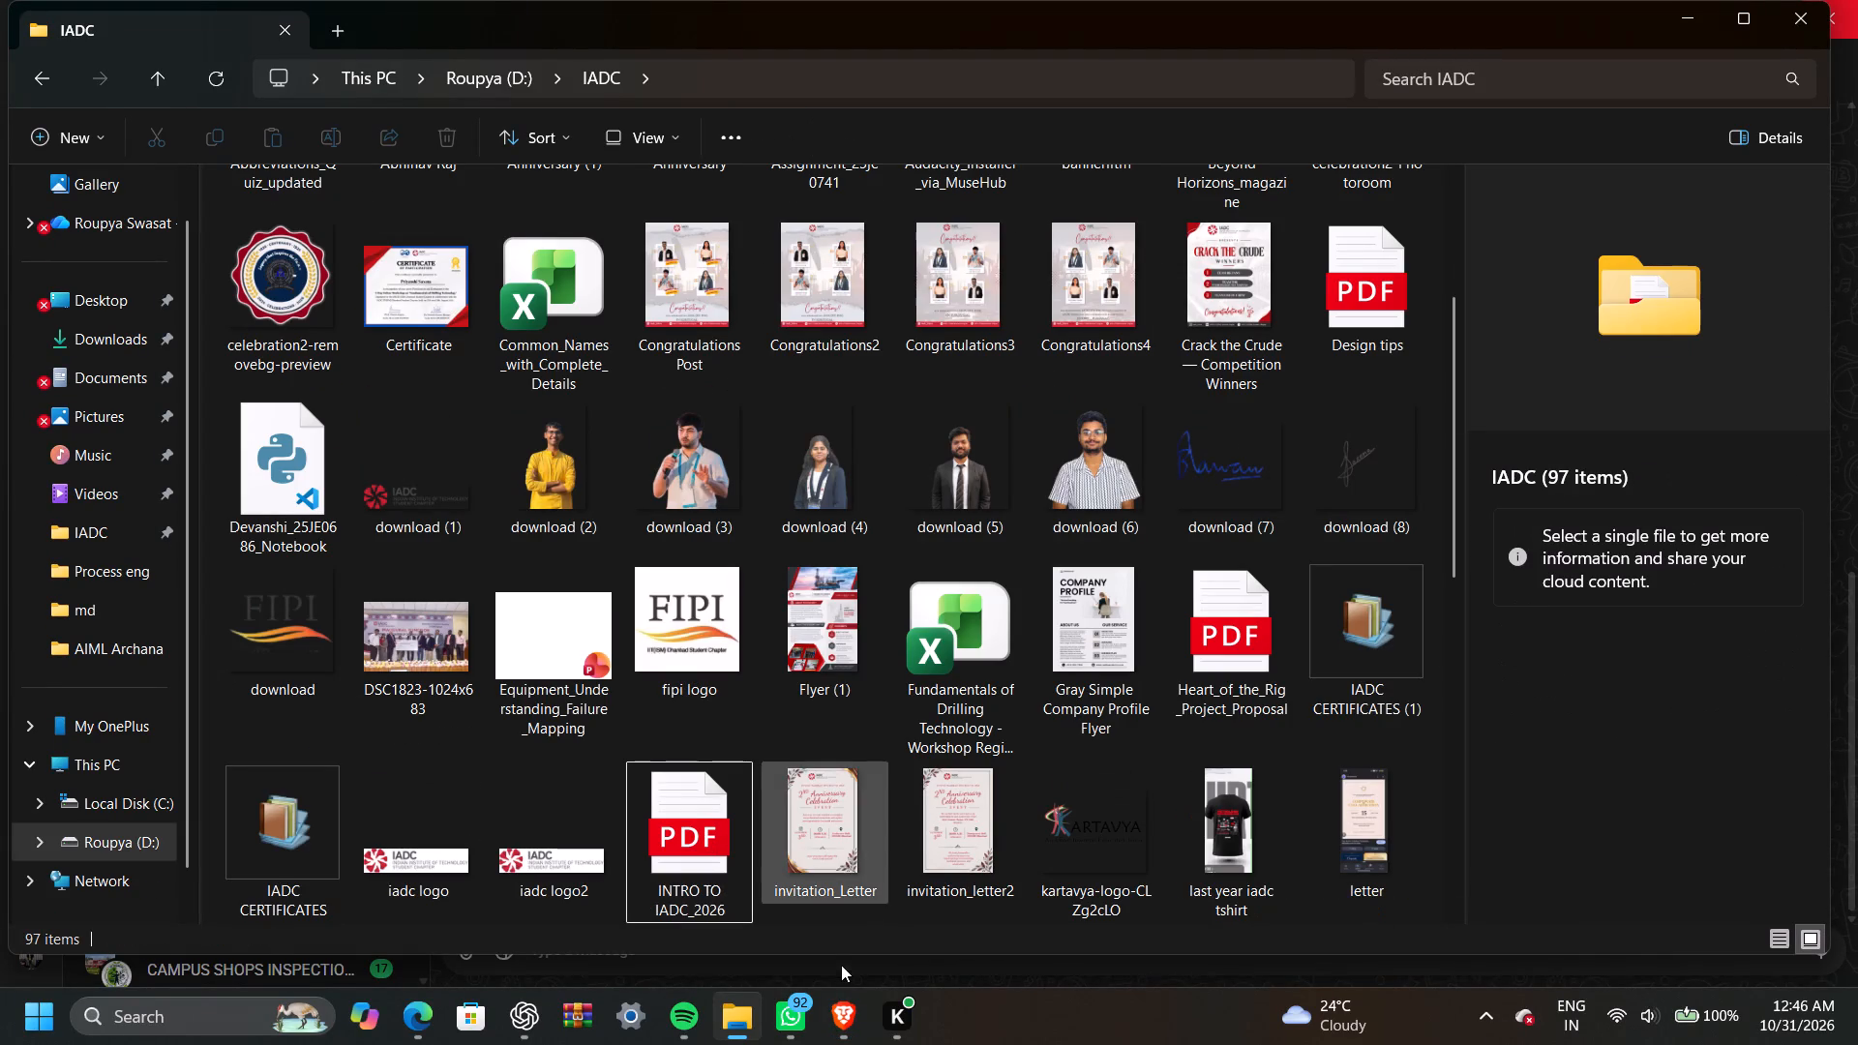
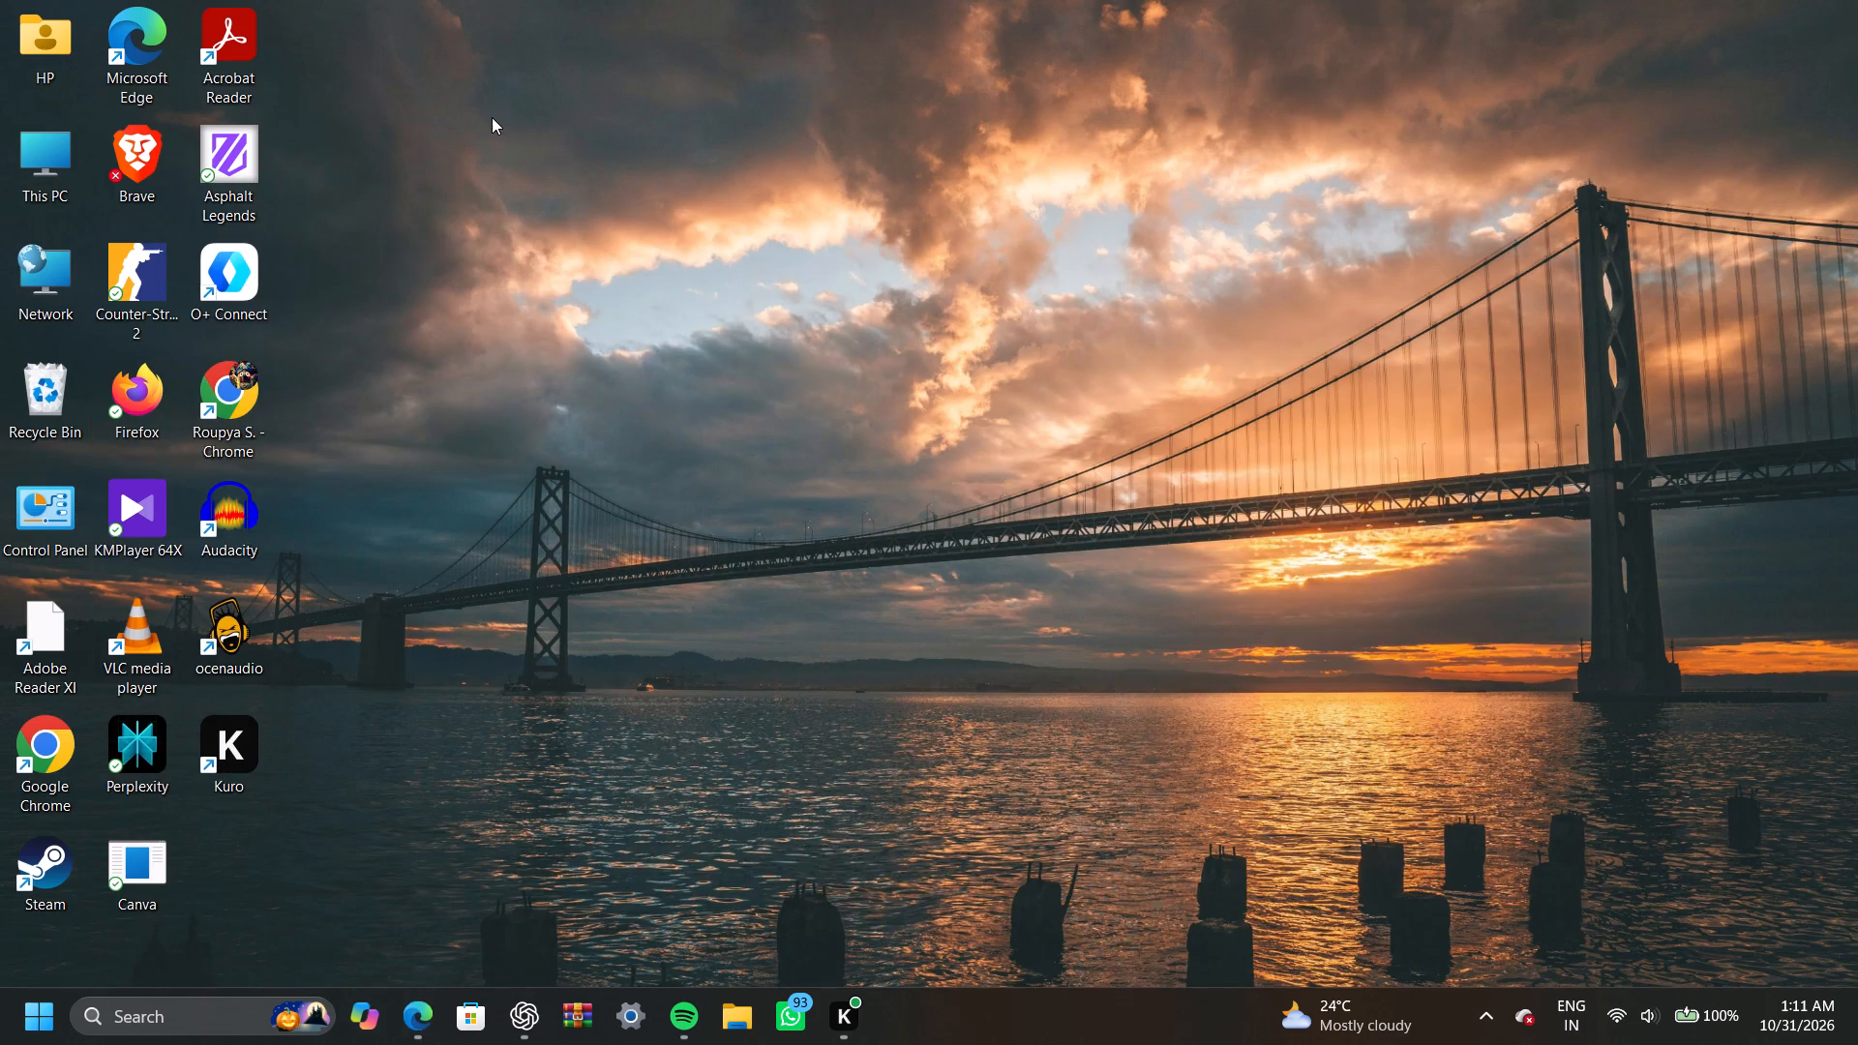
Switch to Brave and group the central IADC emblem with its circular background on the DIVISIONS slide, page 4.
double_click(146, 187)
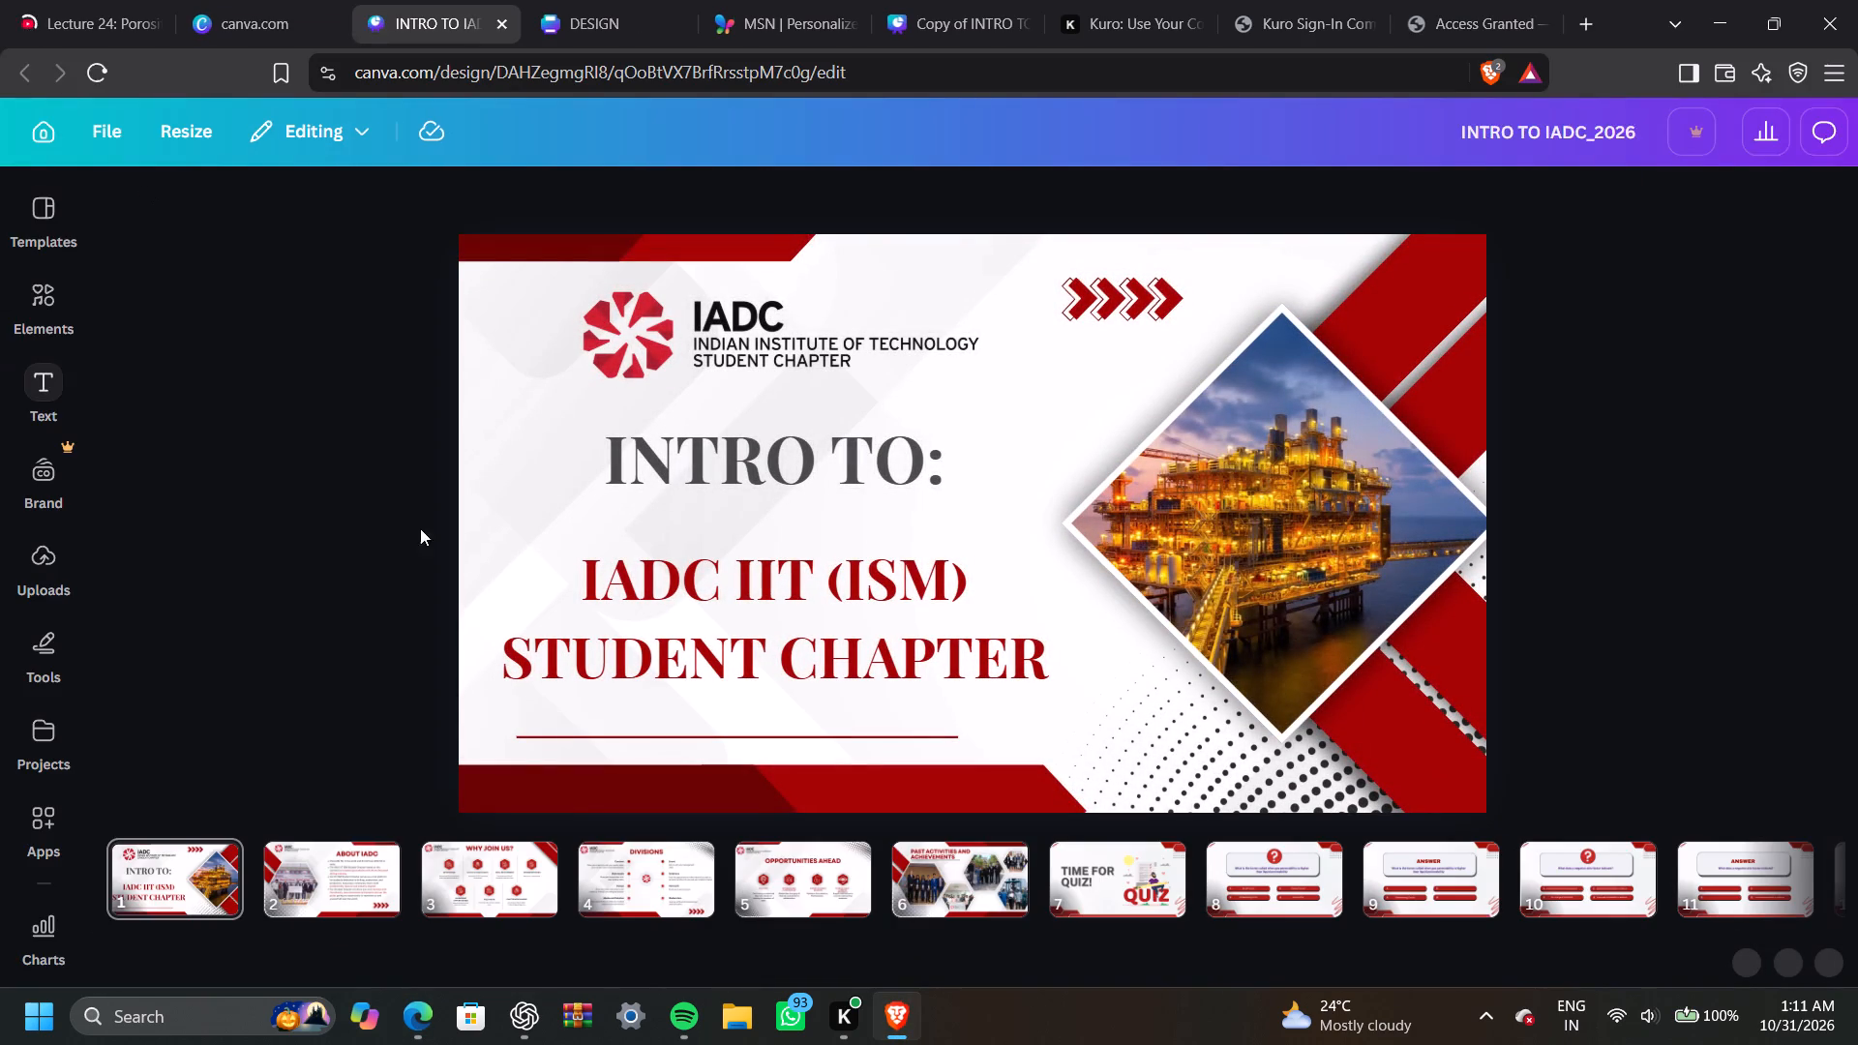
left_click(659, 878)
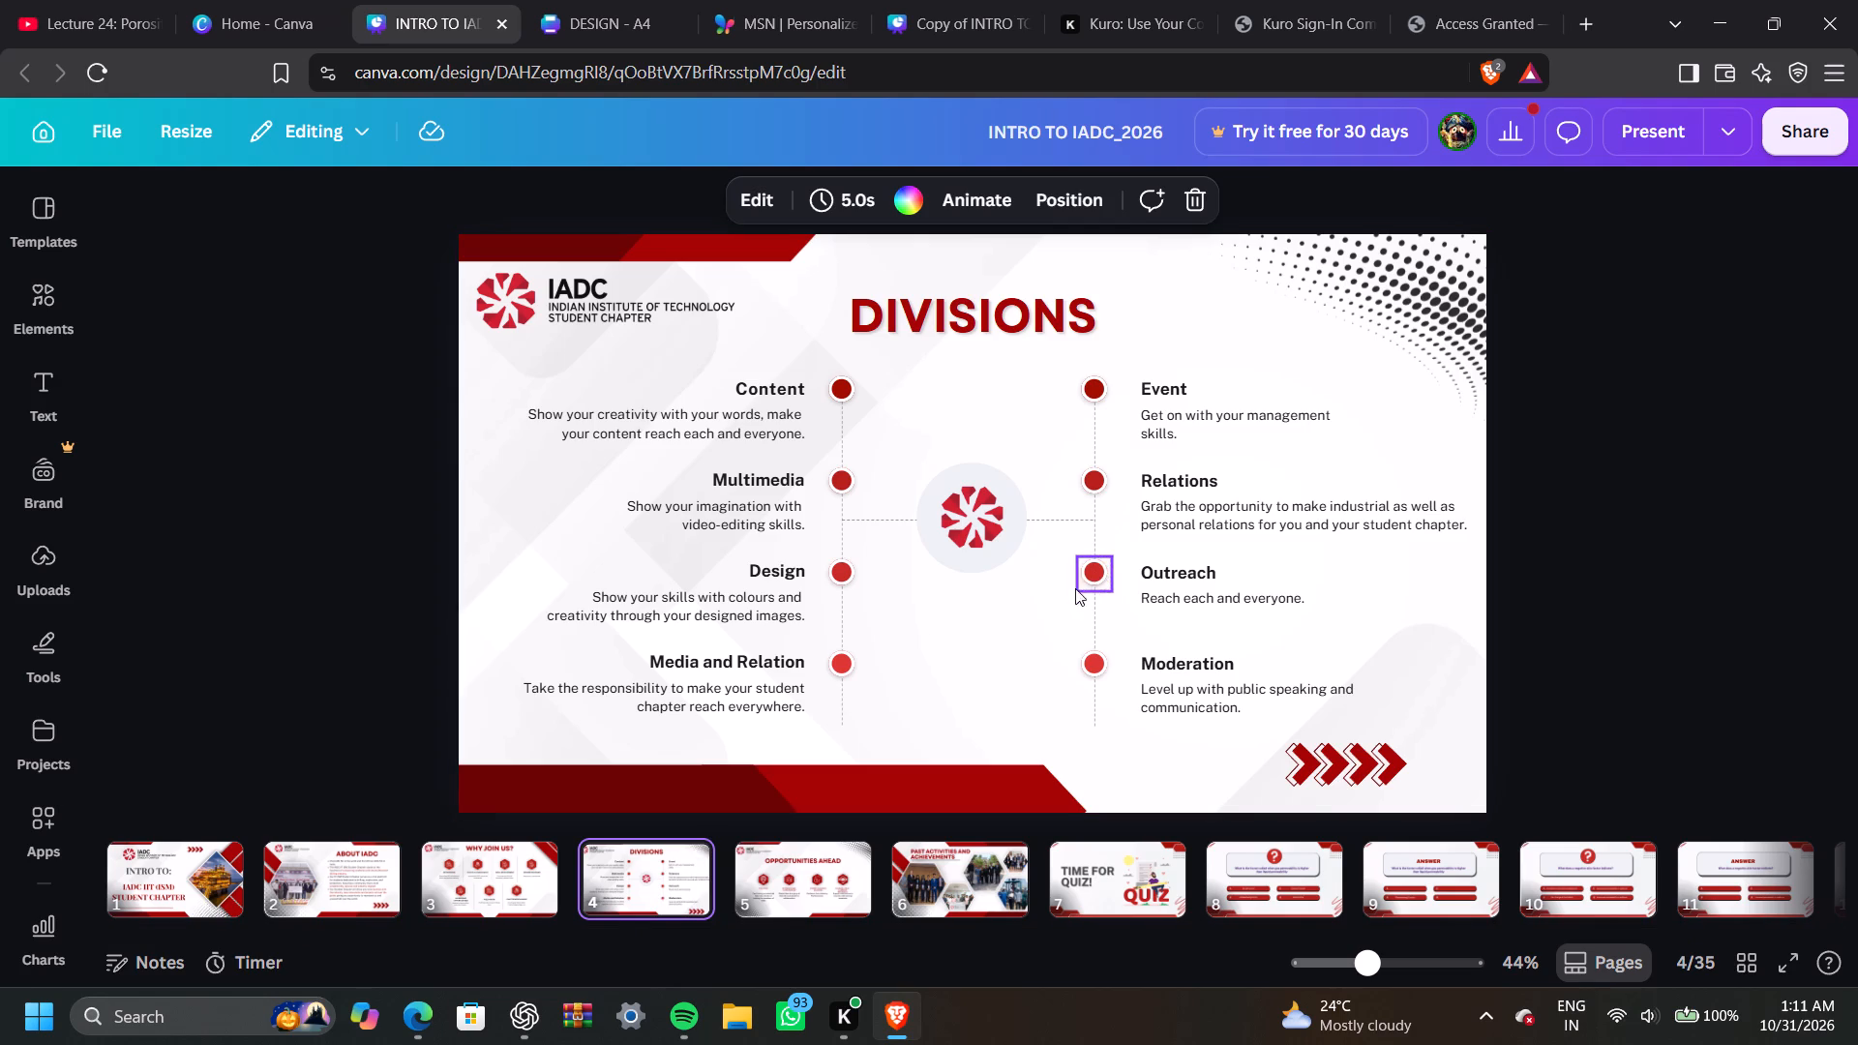
left_click(1053, 519)
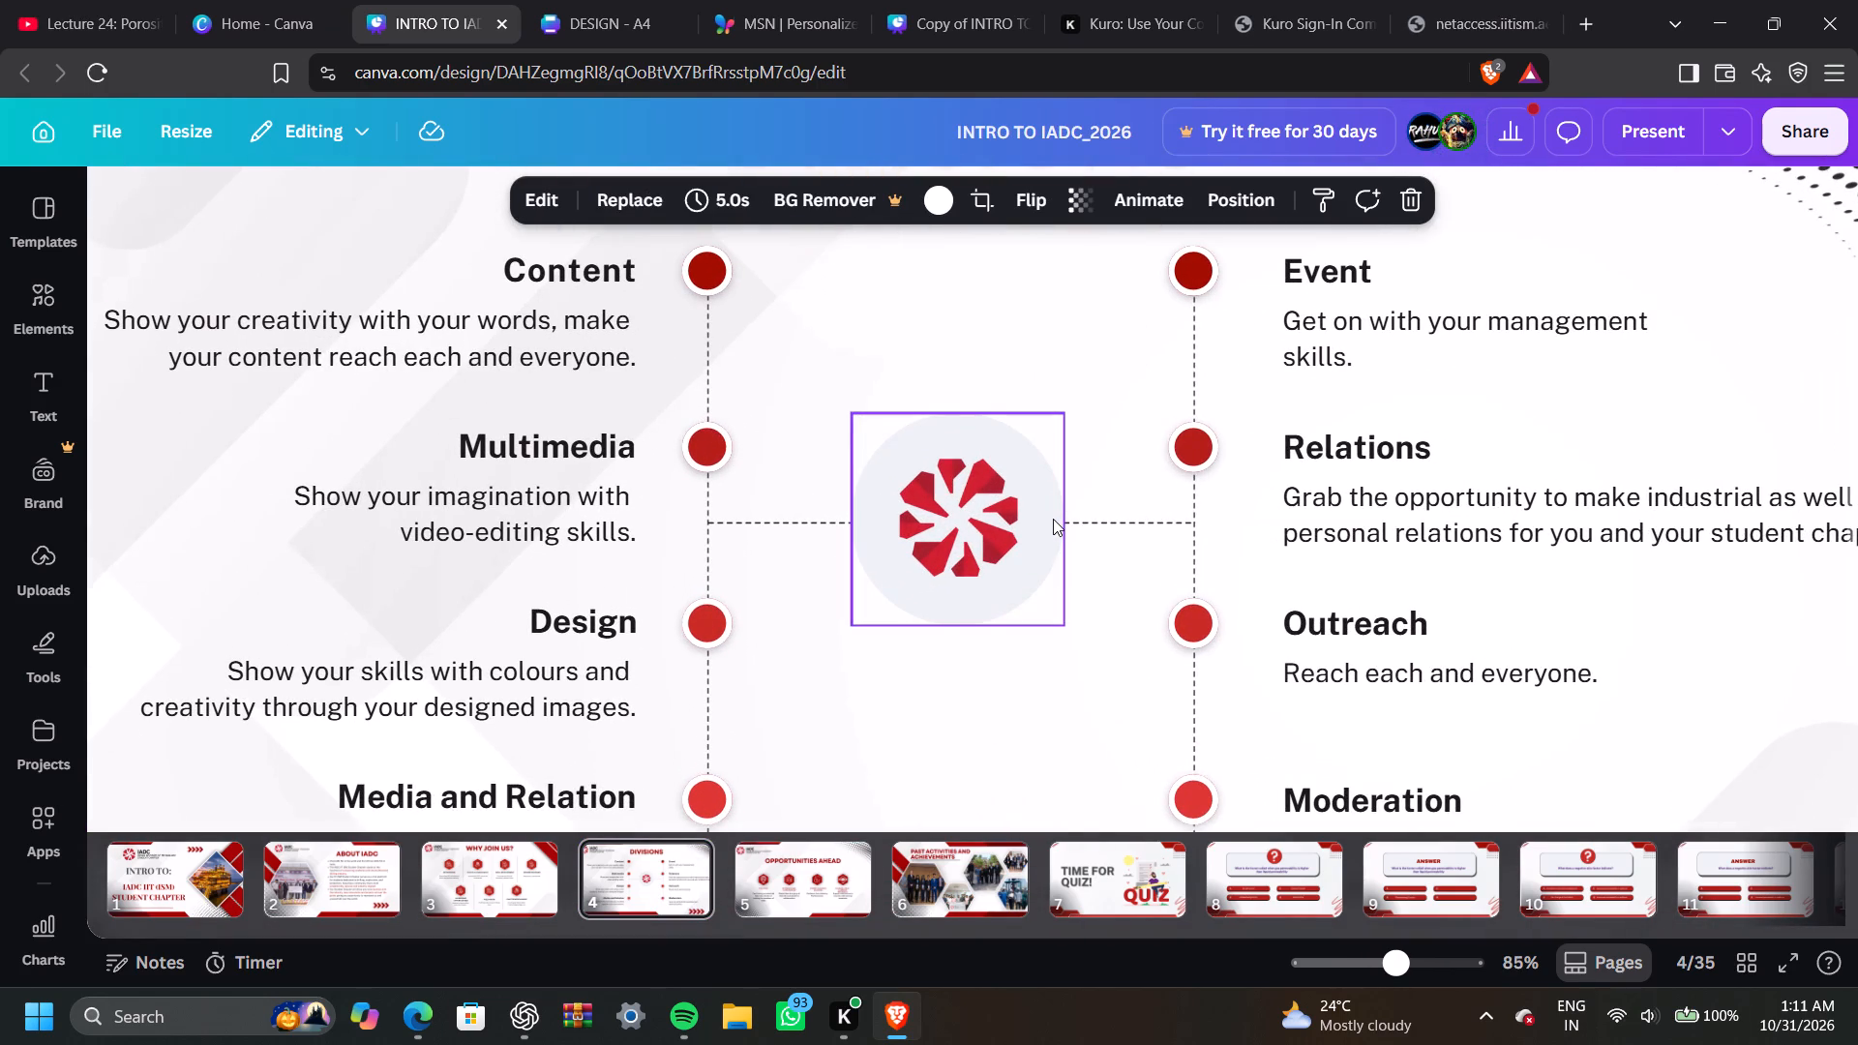
left_click_drag(1064, 399, 1002, 481)
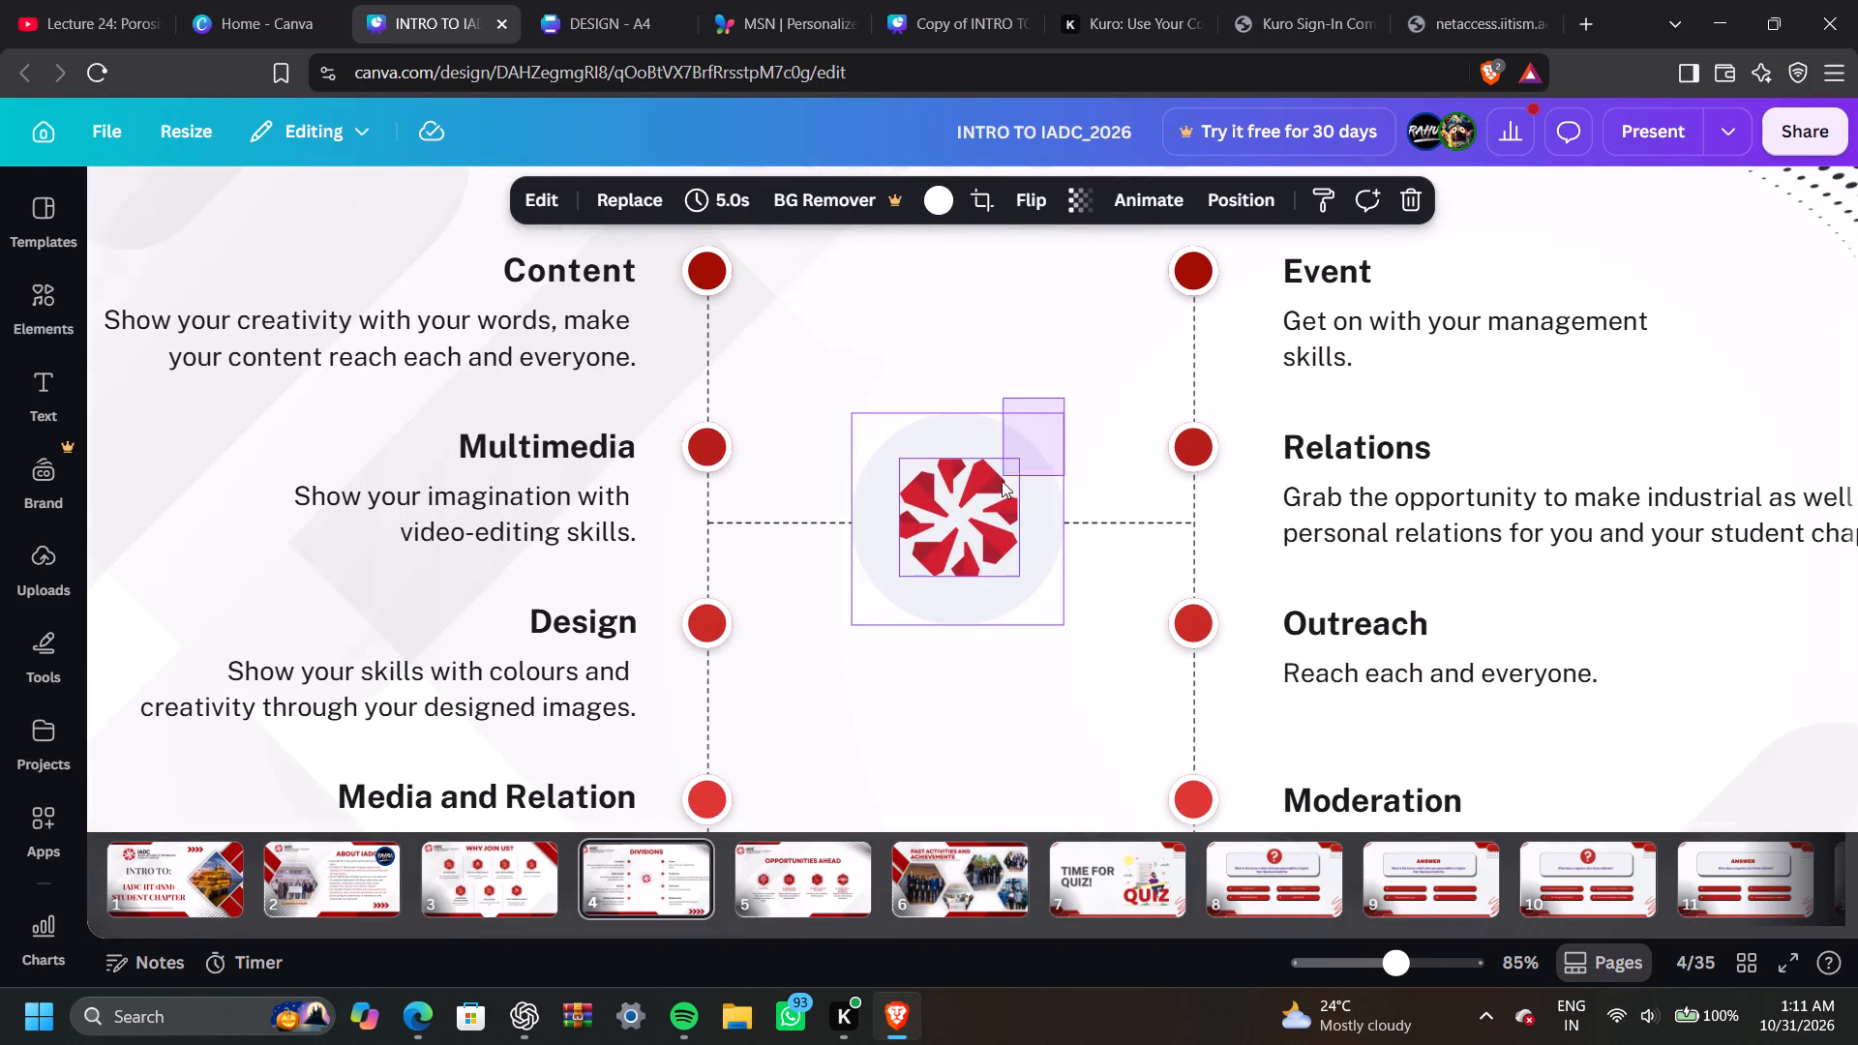
left_click_drag(1002, 481, 994, 484)
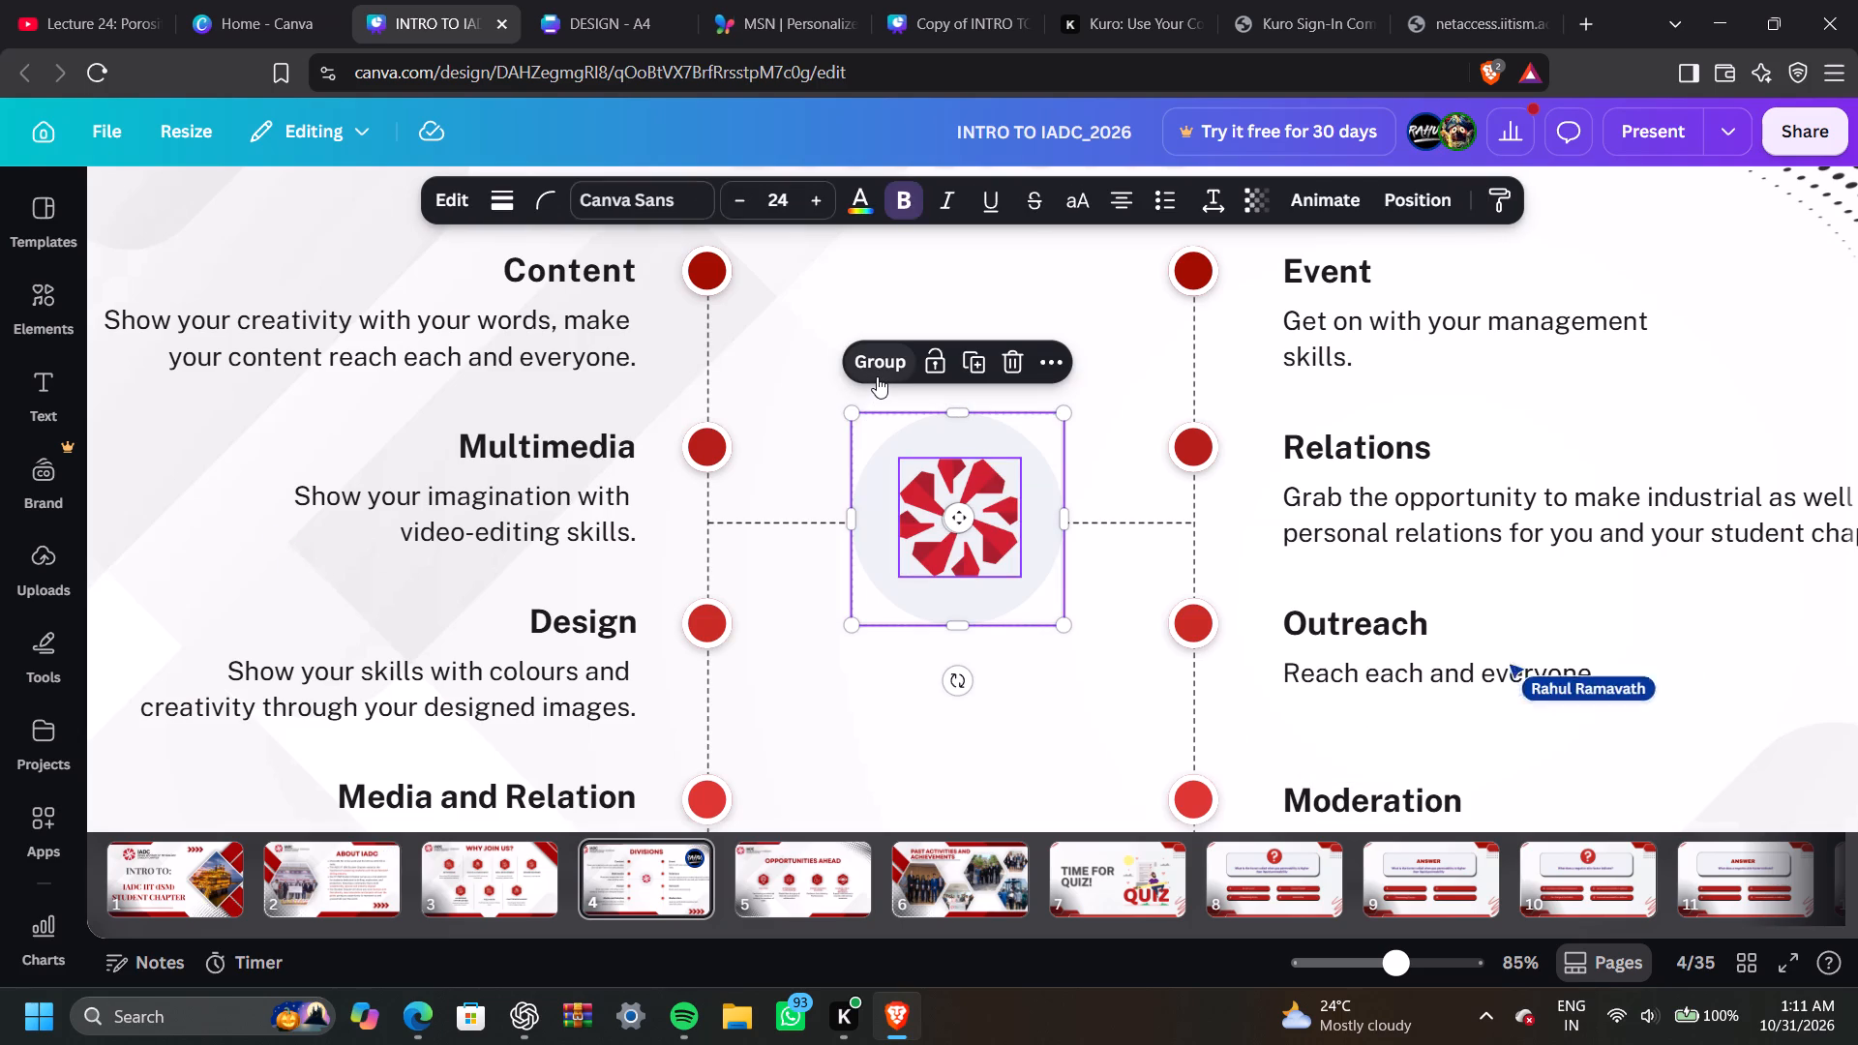
left_click(877, 376)
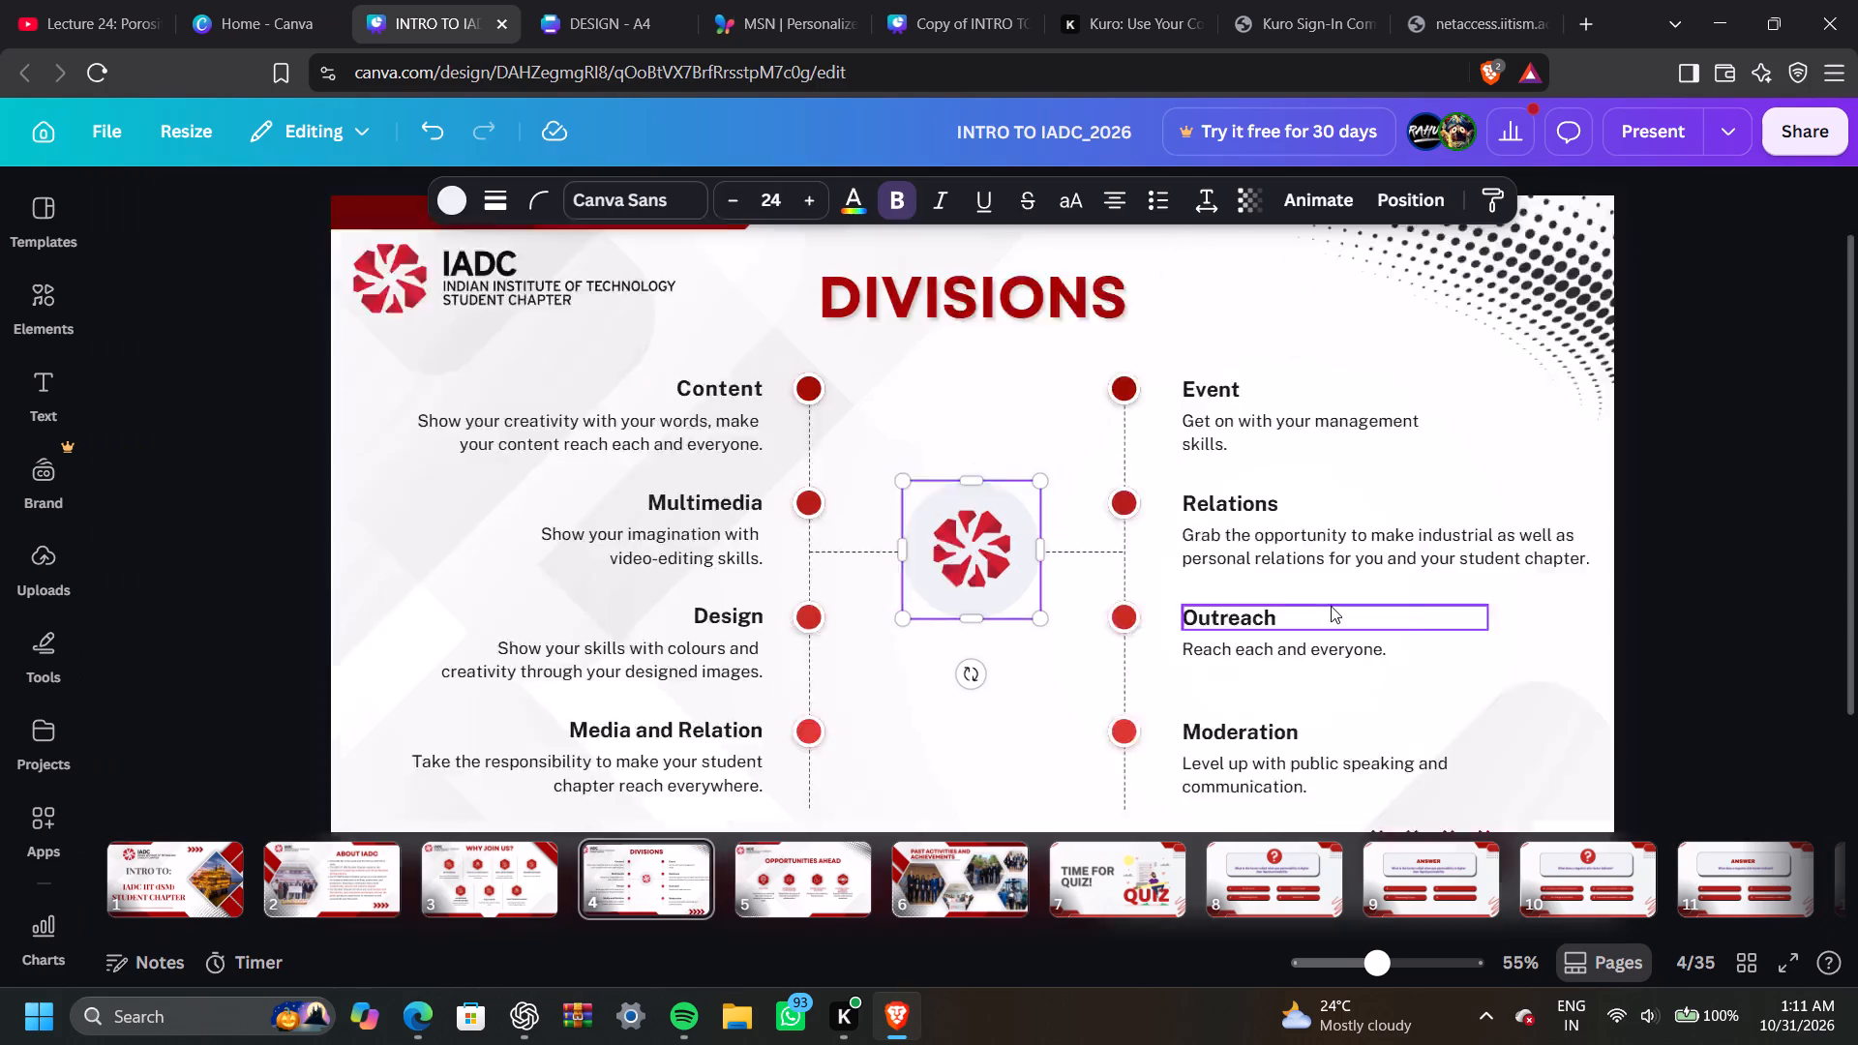
left_click(1675, 496)
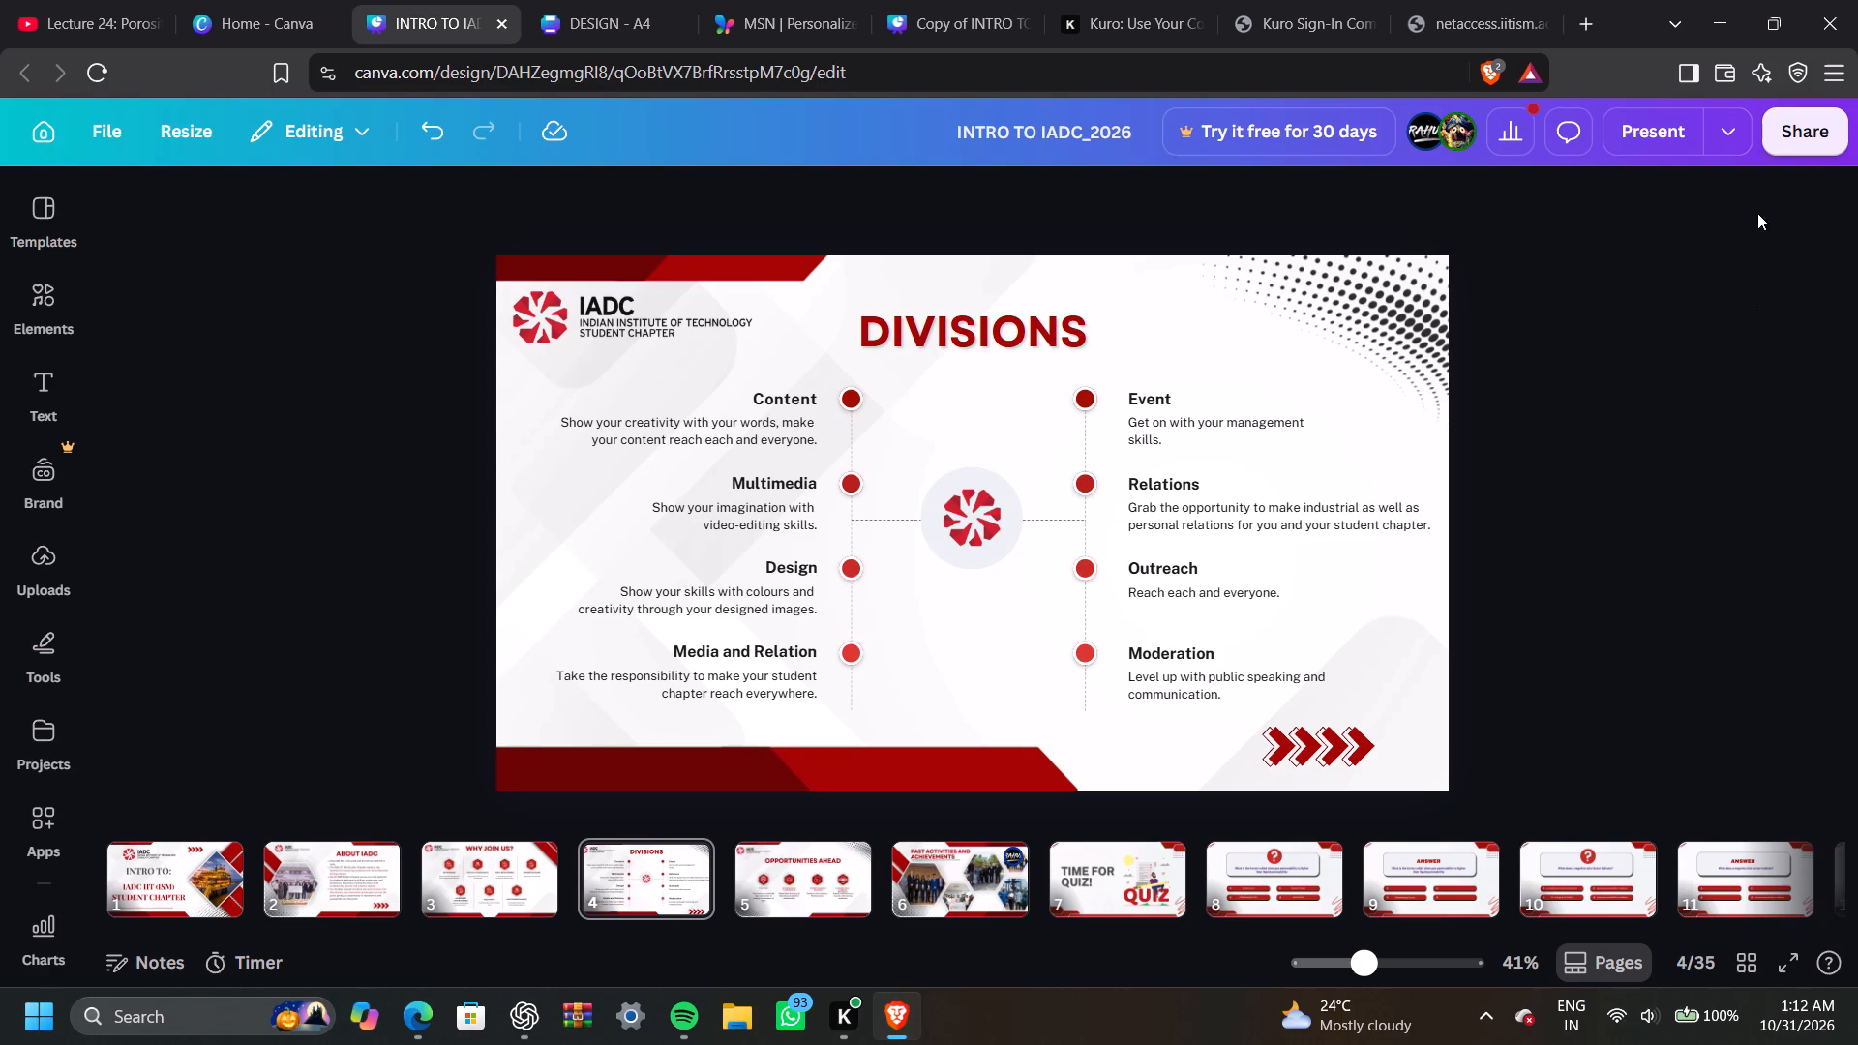
Download the custom page range as a PDF with the Digital preset and save it in the IADC folder as INTRO TO IADC_2026 (1).
left_click(1785, 145)
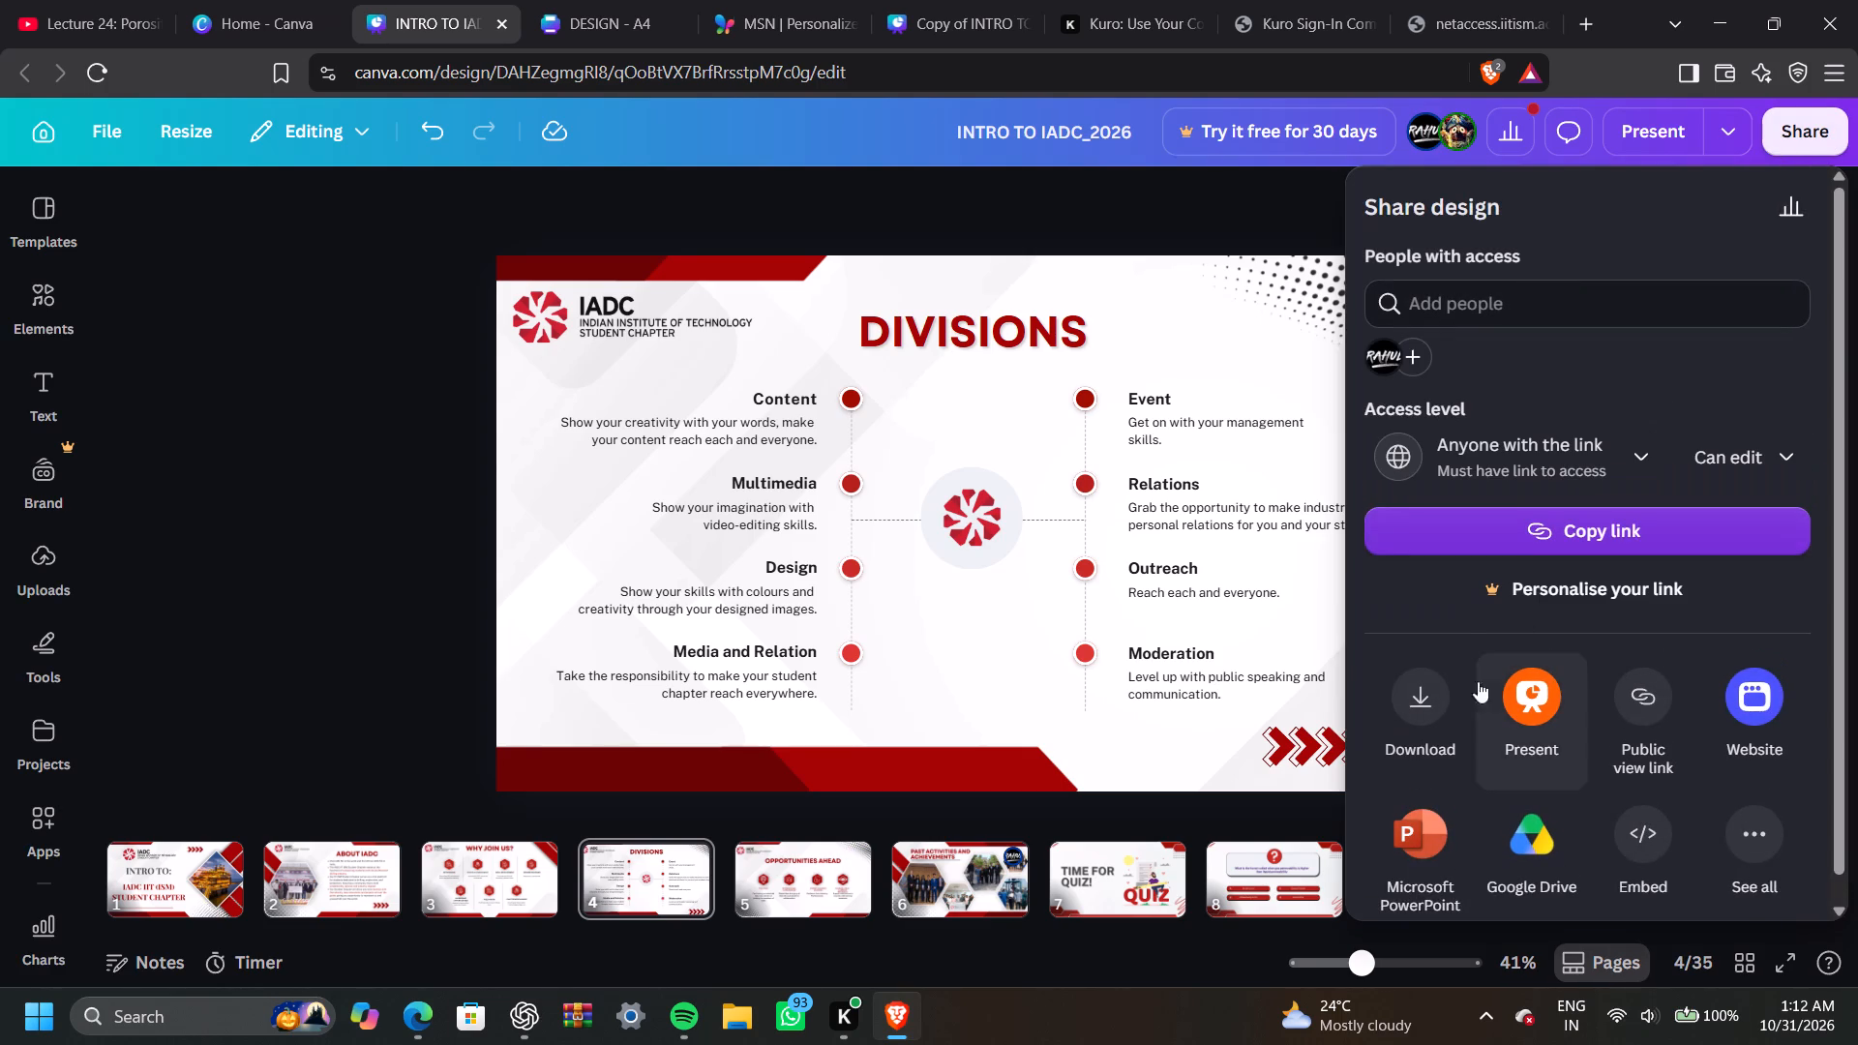
left_click(1442, 708)
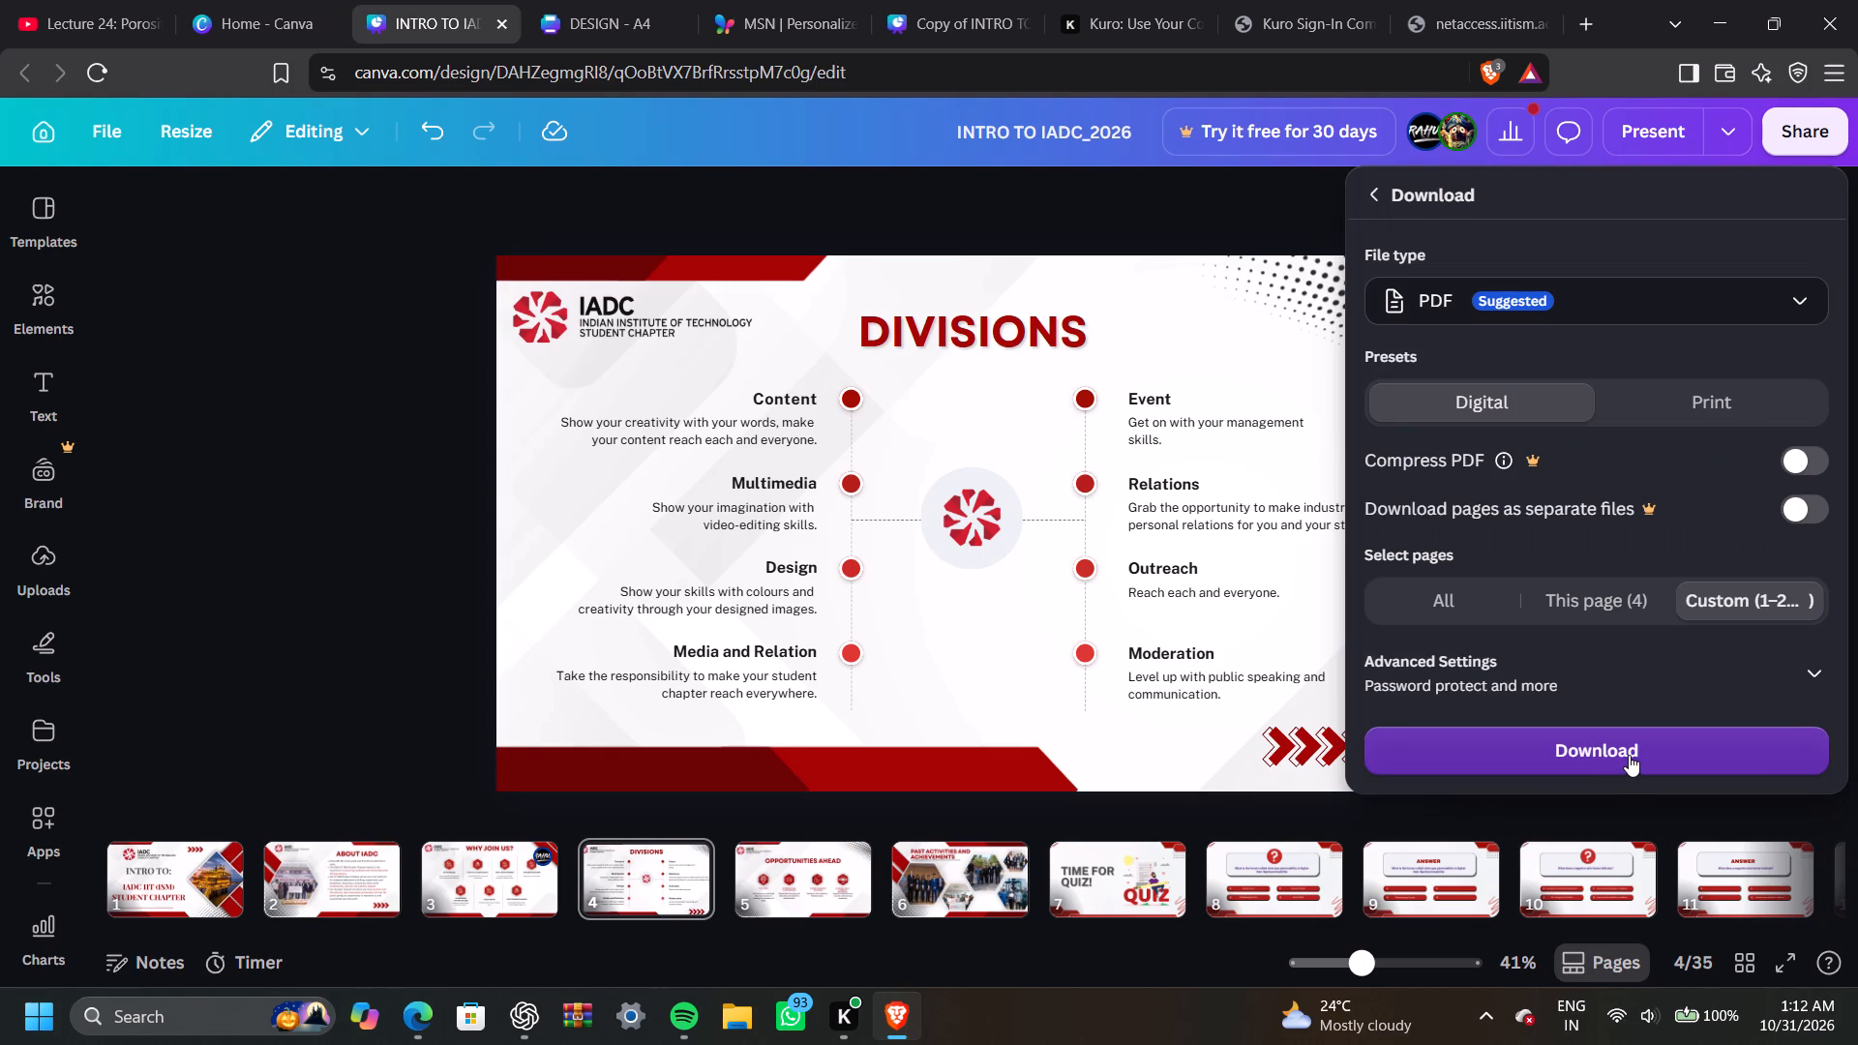
left_click(1629, 755)
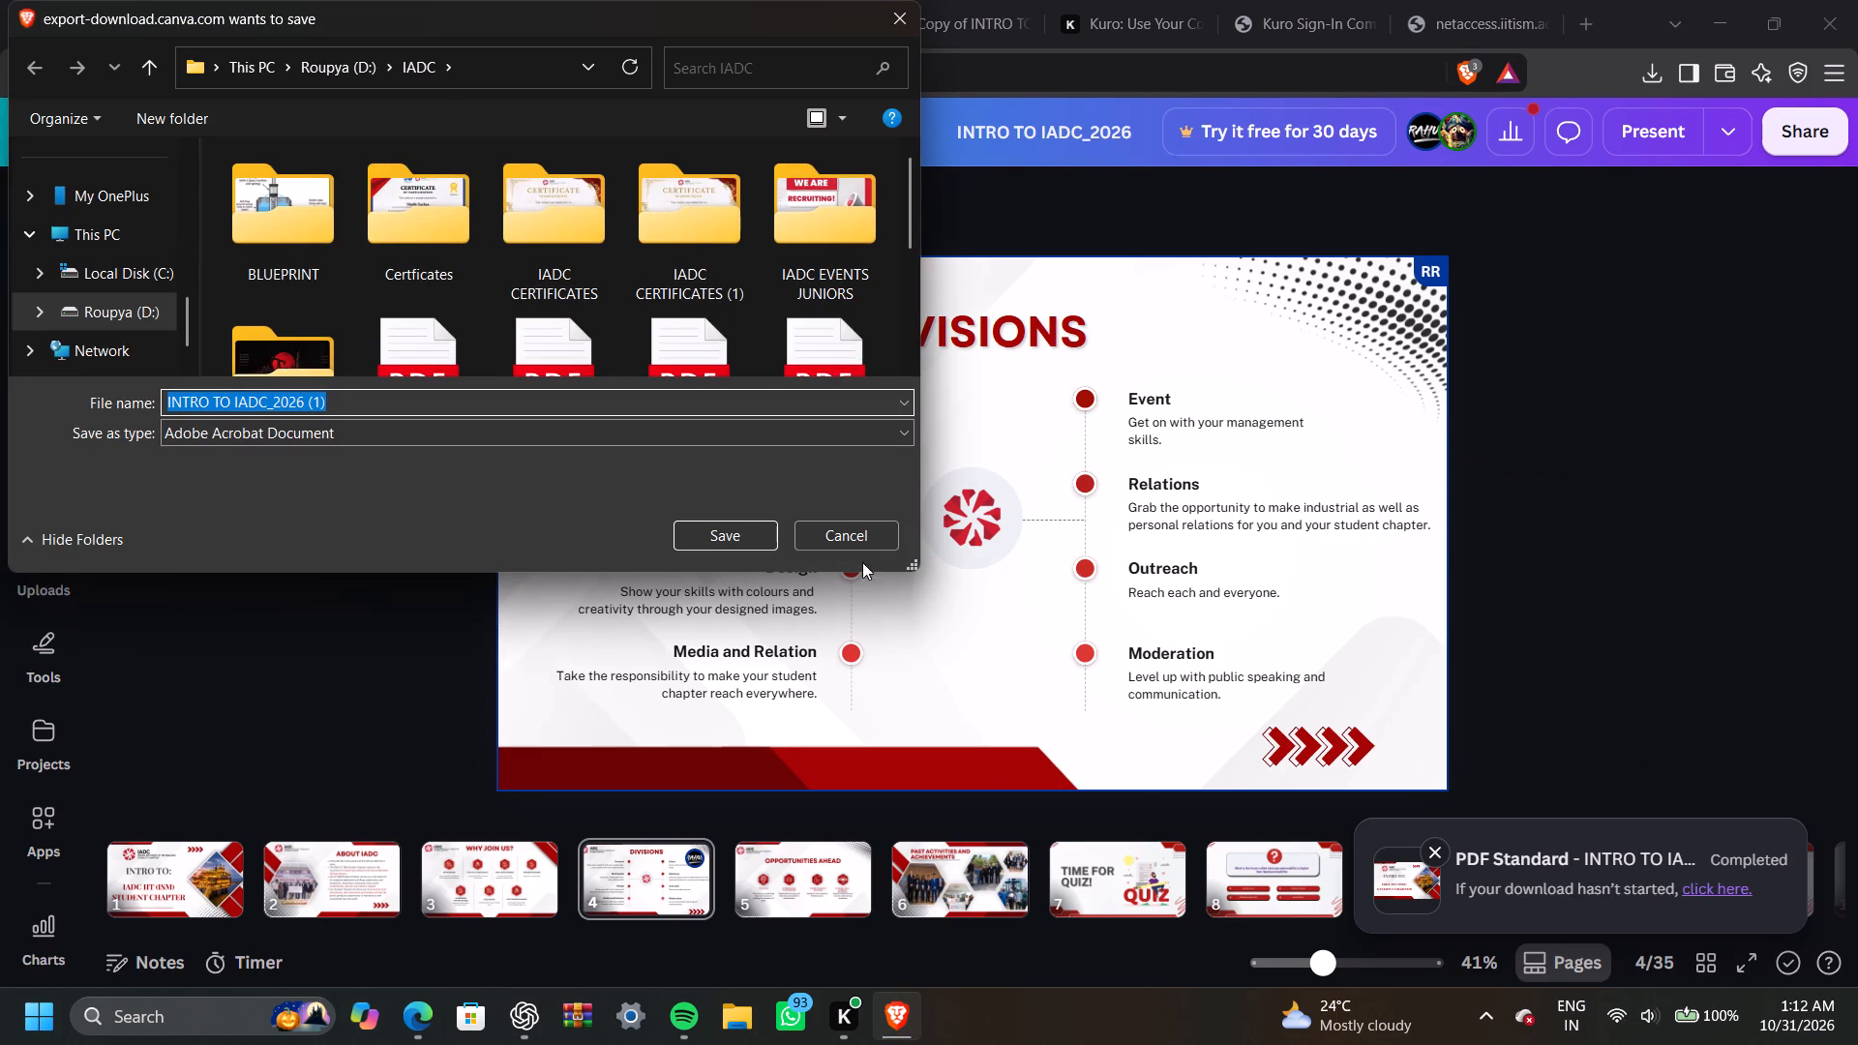
left_click(715, 535)
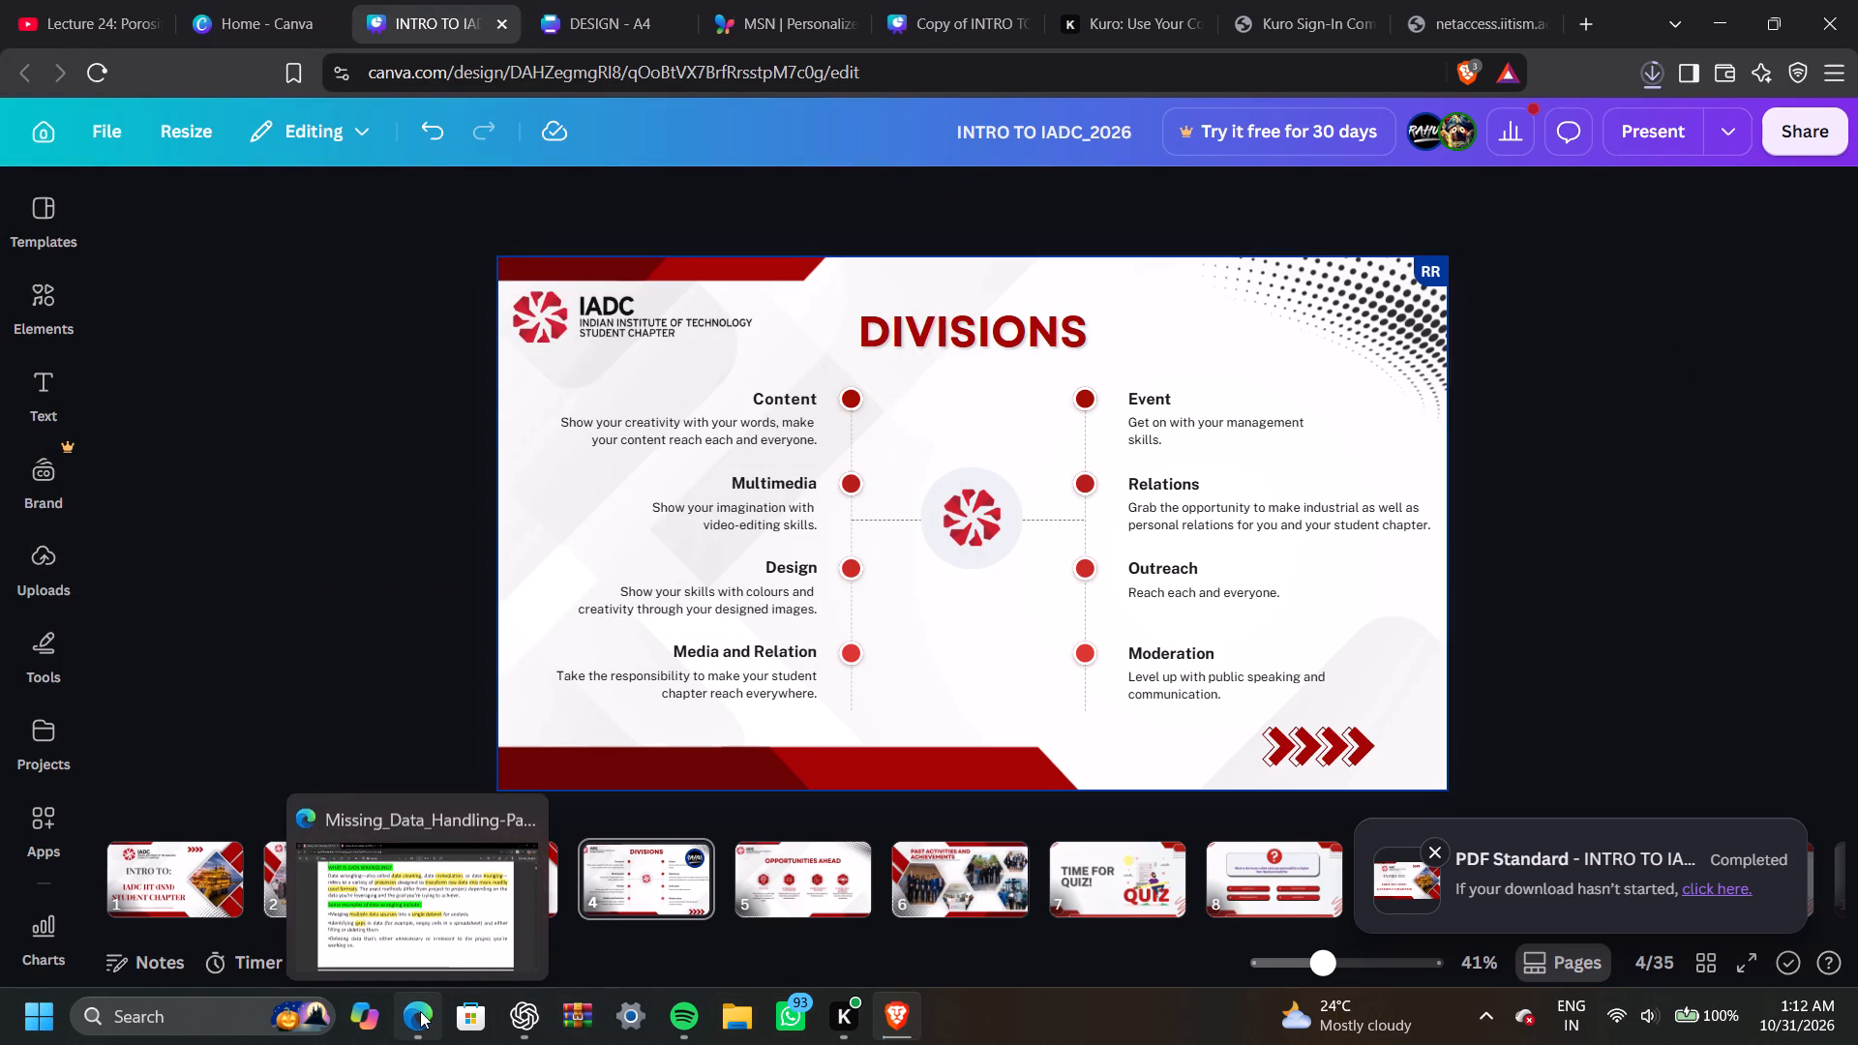
Switch to File Explorer and try to open the INTRO TO IADC_2026 (1) PDF for checking.
left_click(725, 1022)
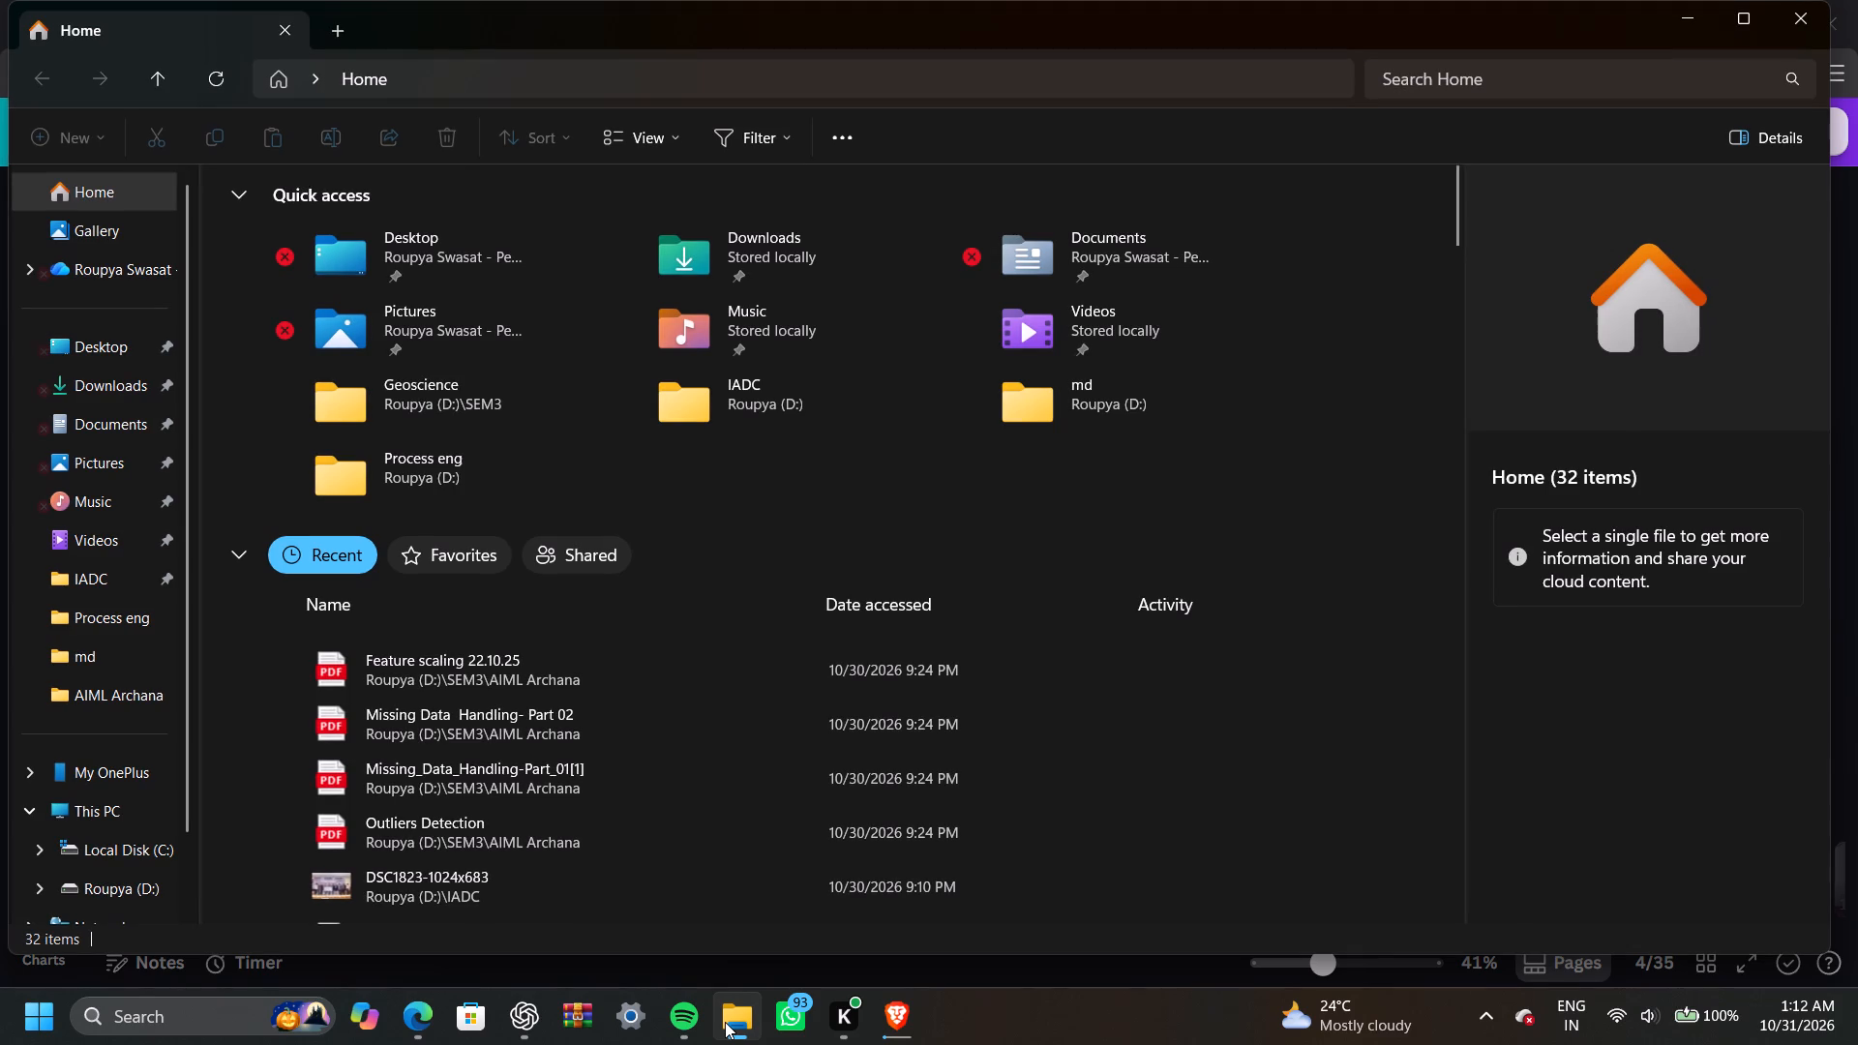
double_click(548, 689)
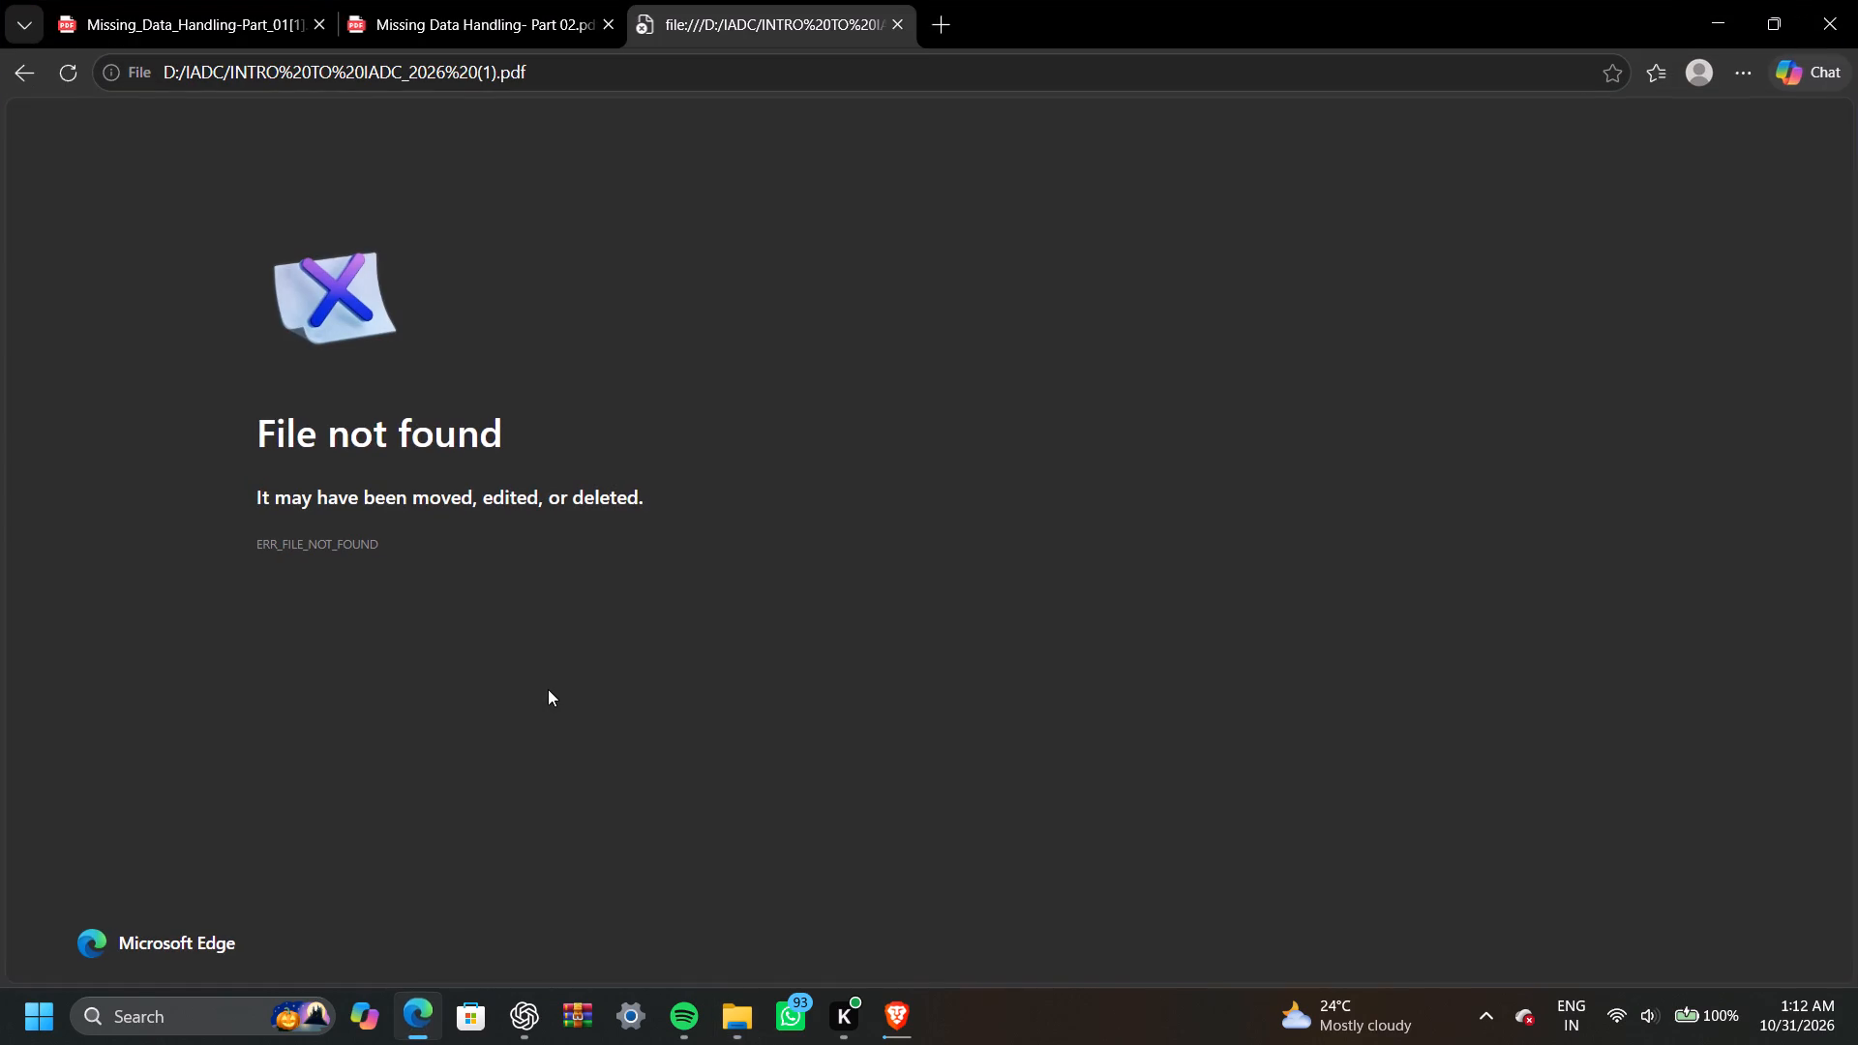
left_click(895, 25)
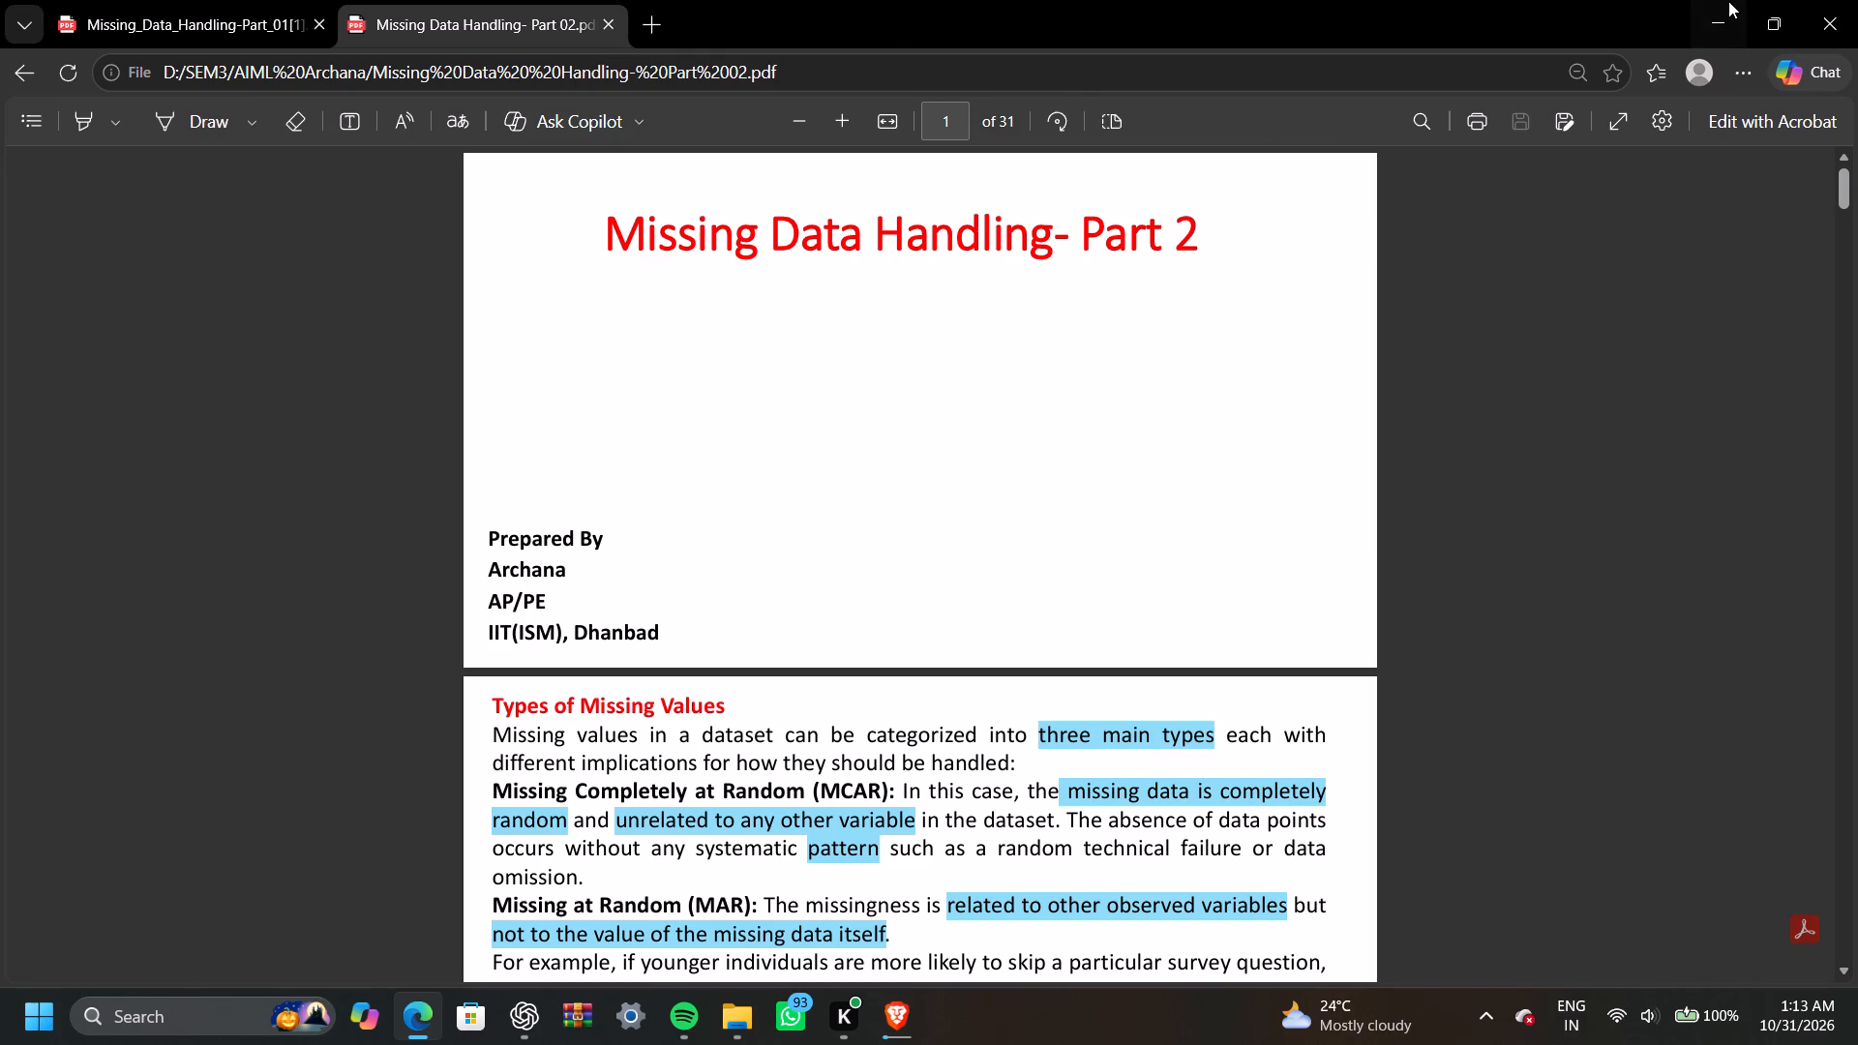
left_click(1723, 2)
double_click(1188, 667)
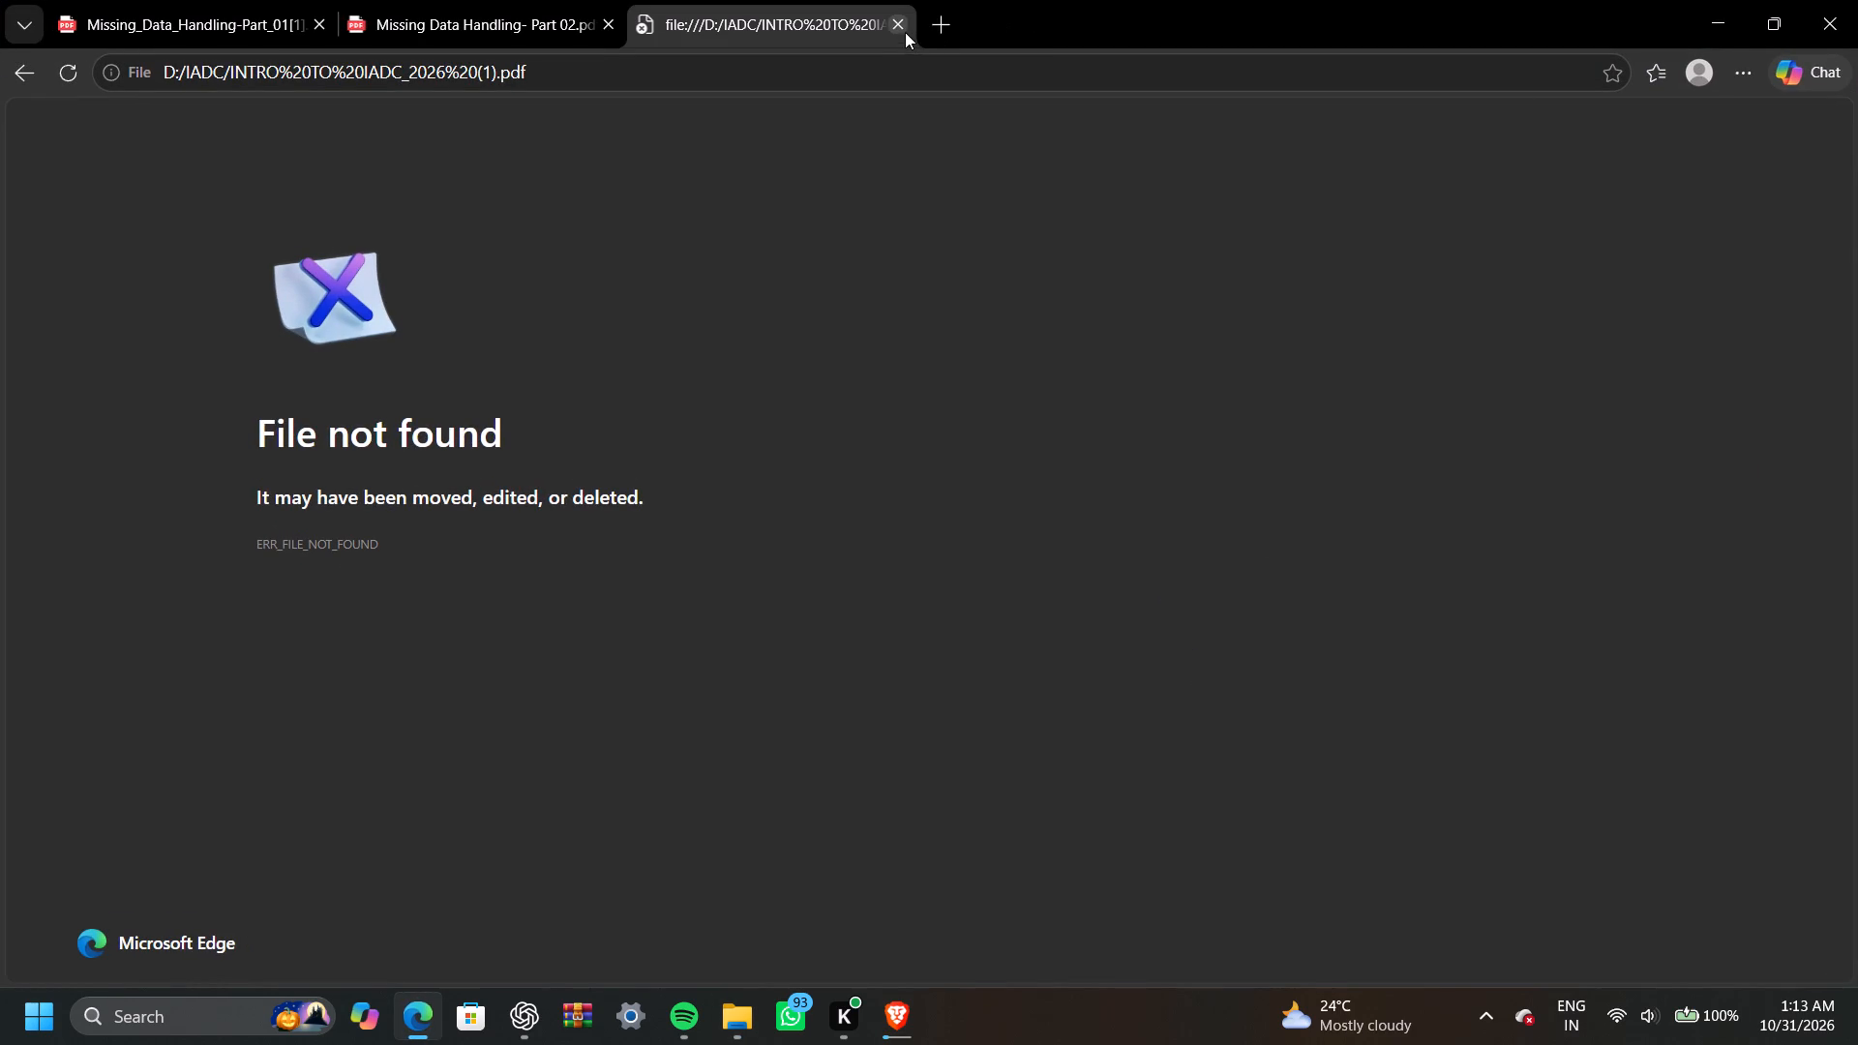
left_click(894, 27)
left_click(1734, 42)
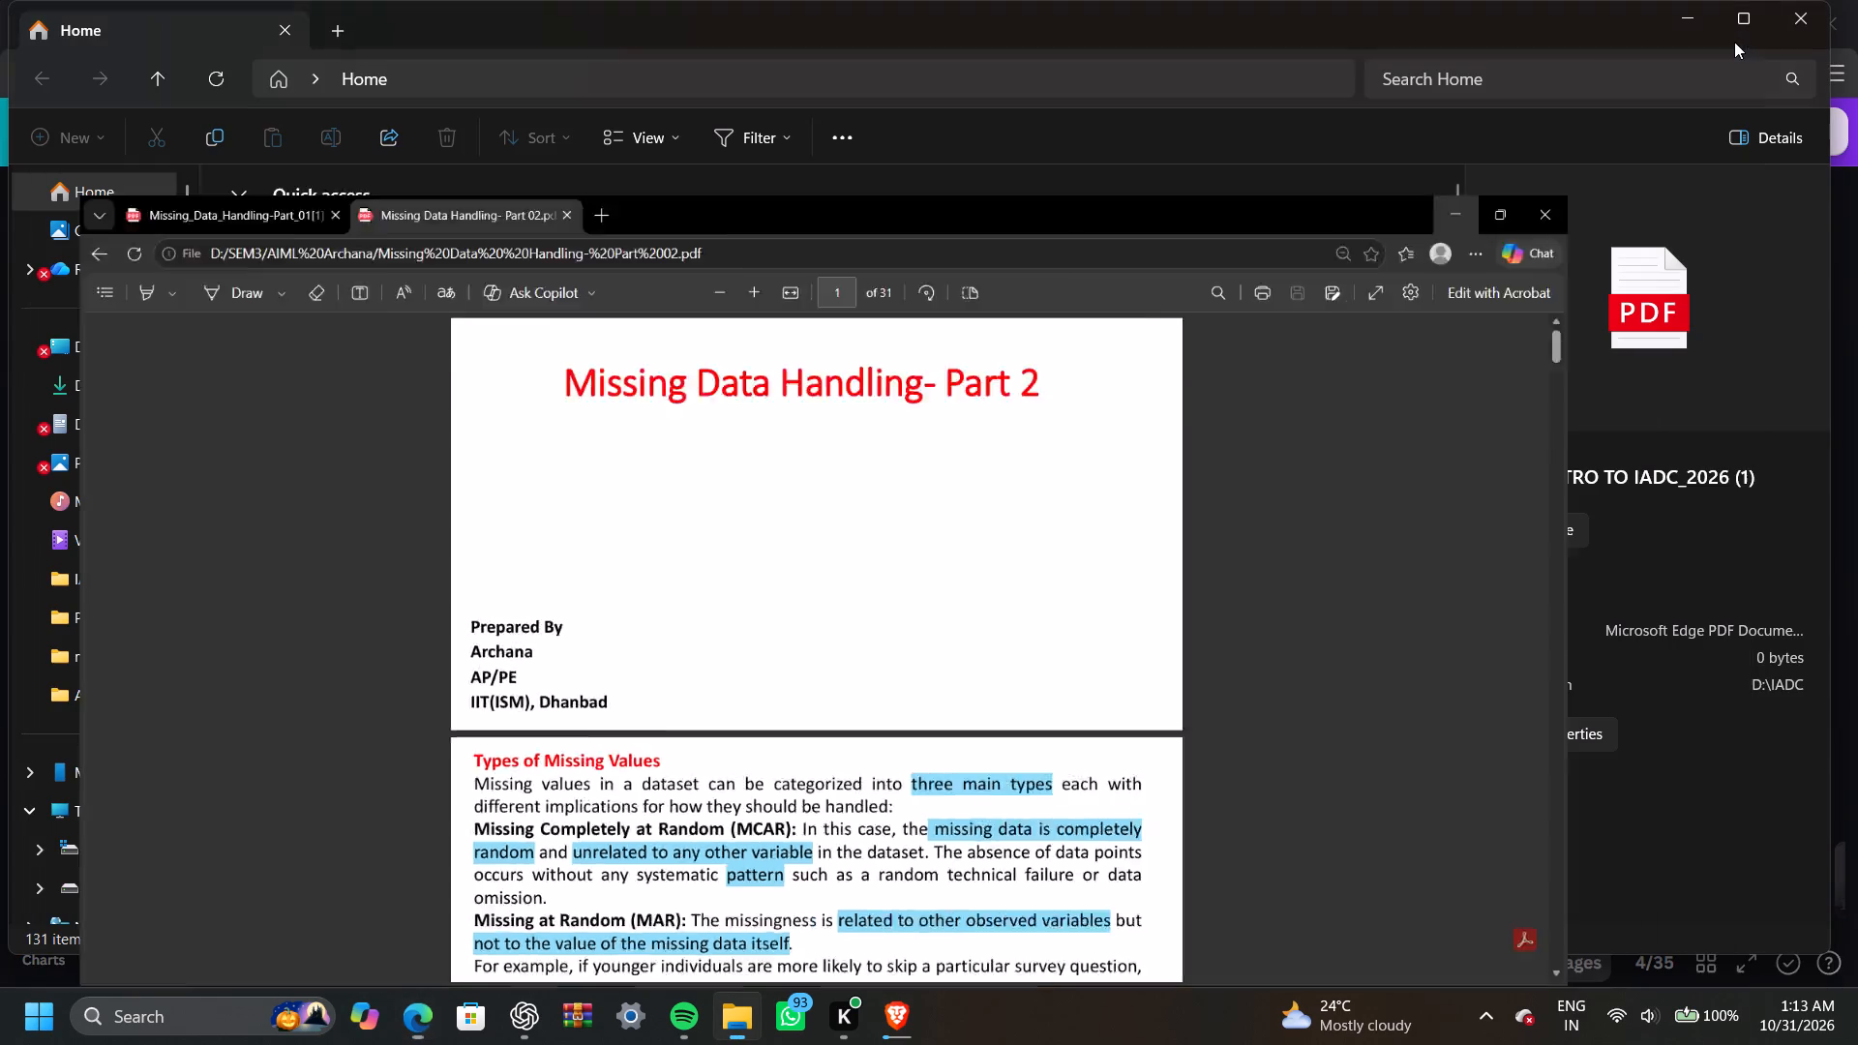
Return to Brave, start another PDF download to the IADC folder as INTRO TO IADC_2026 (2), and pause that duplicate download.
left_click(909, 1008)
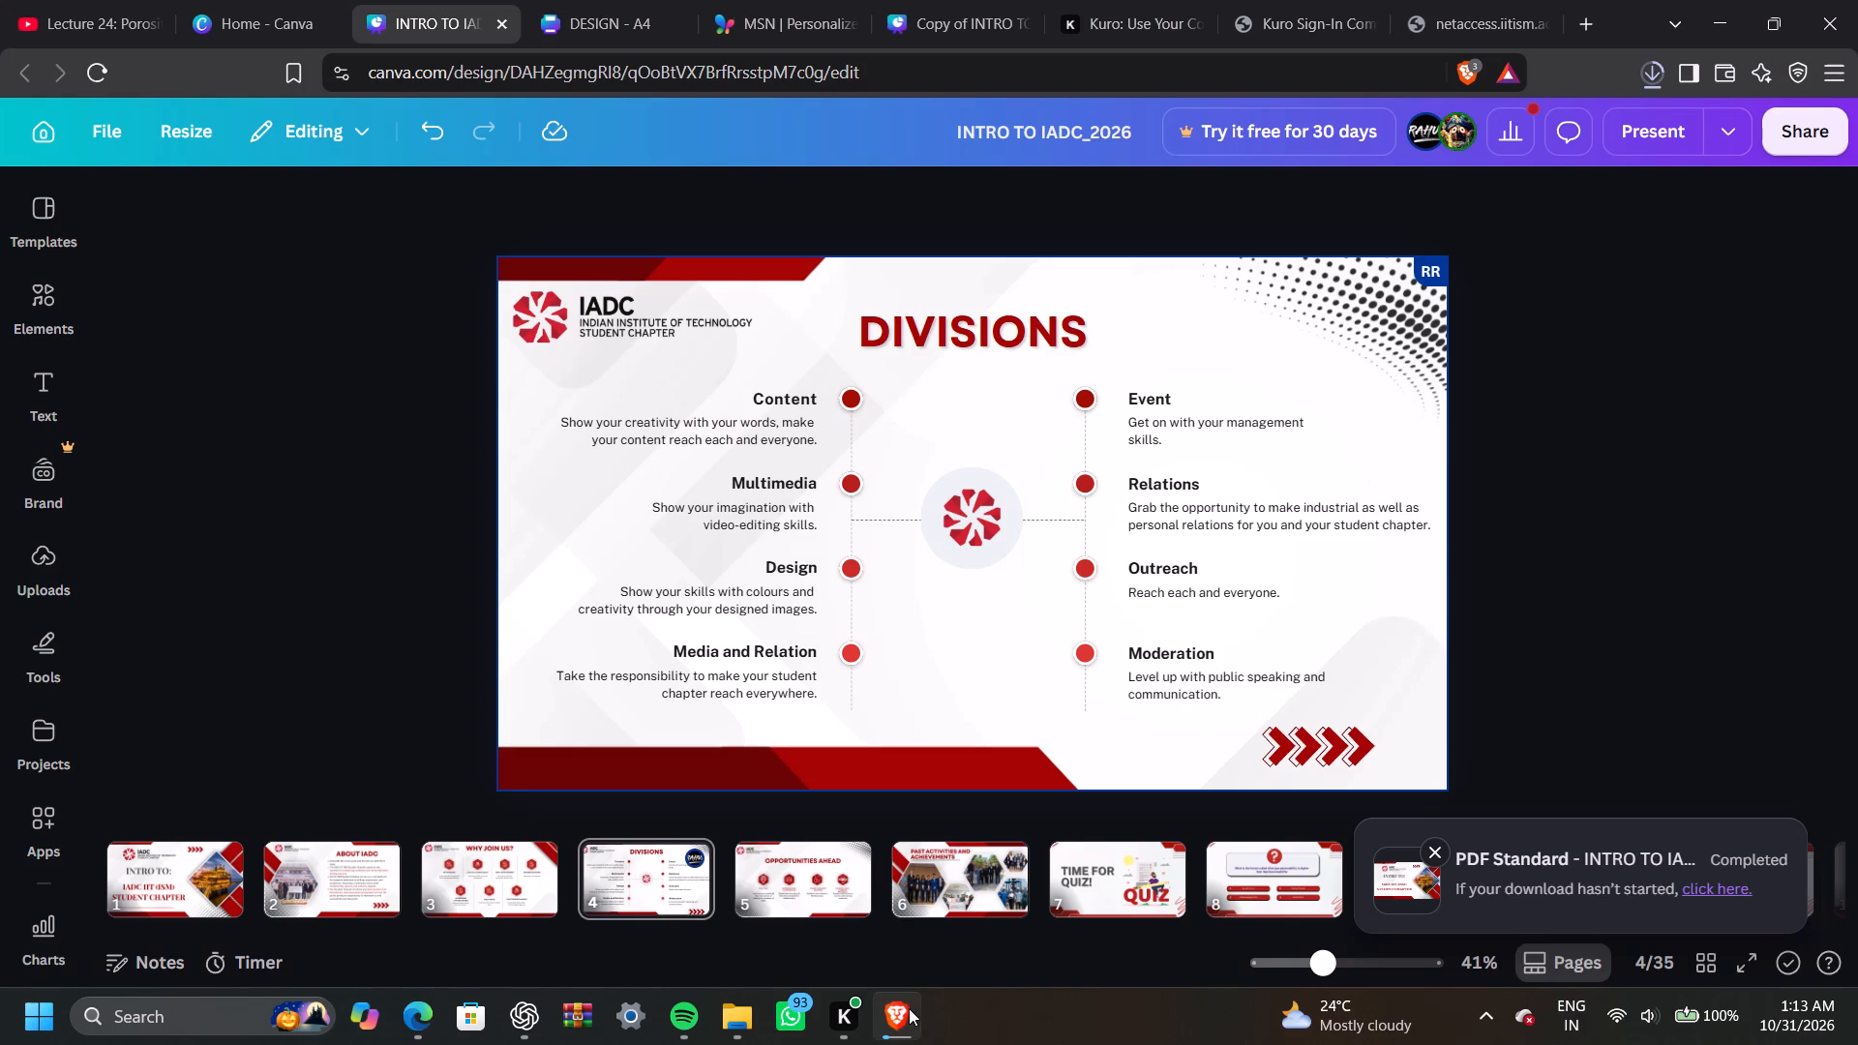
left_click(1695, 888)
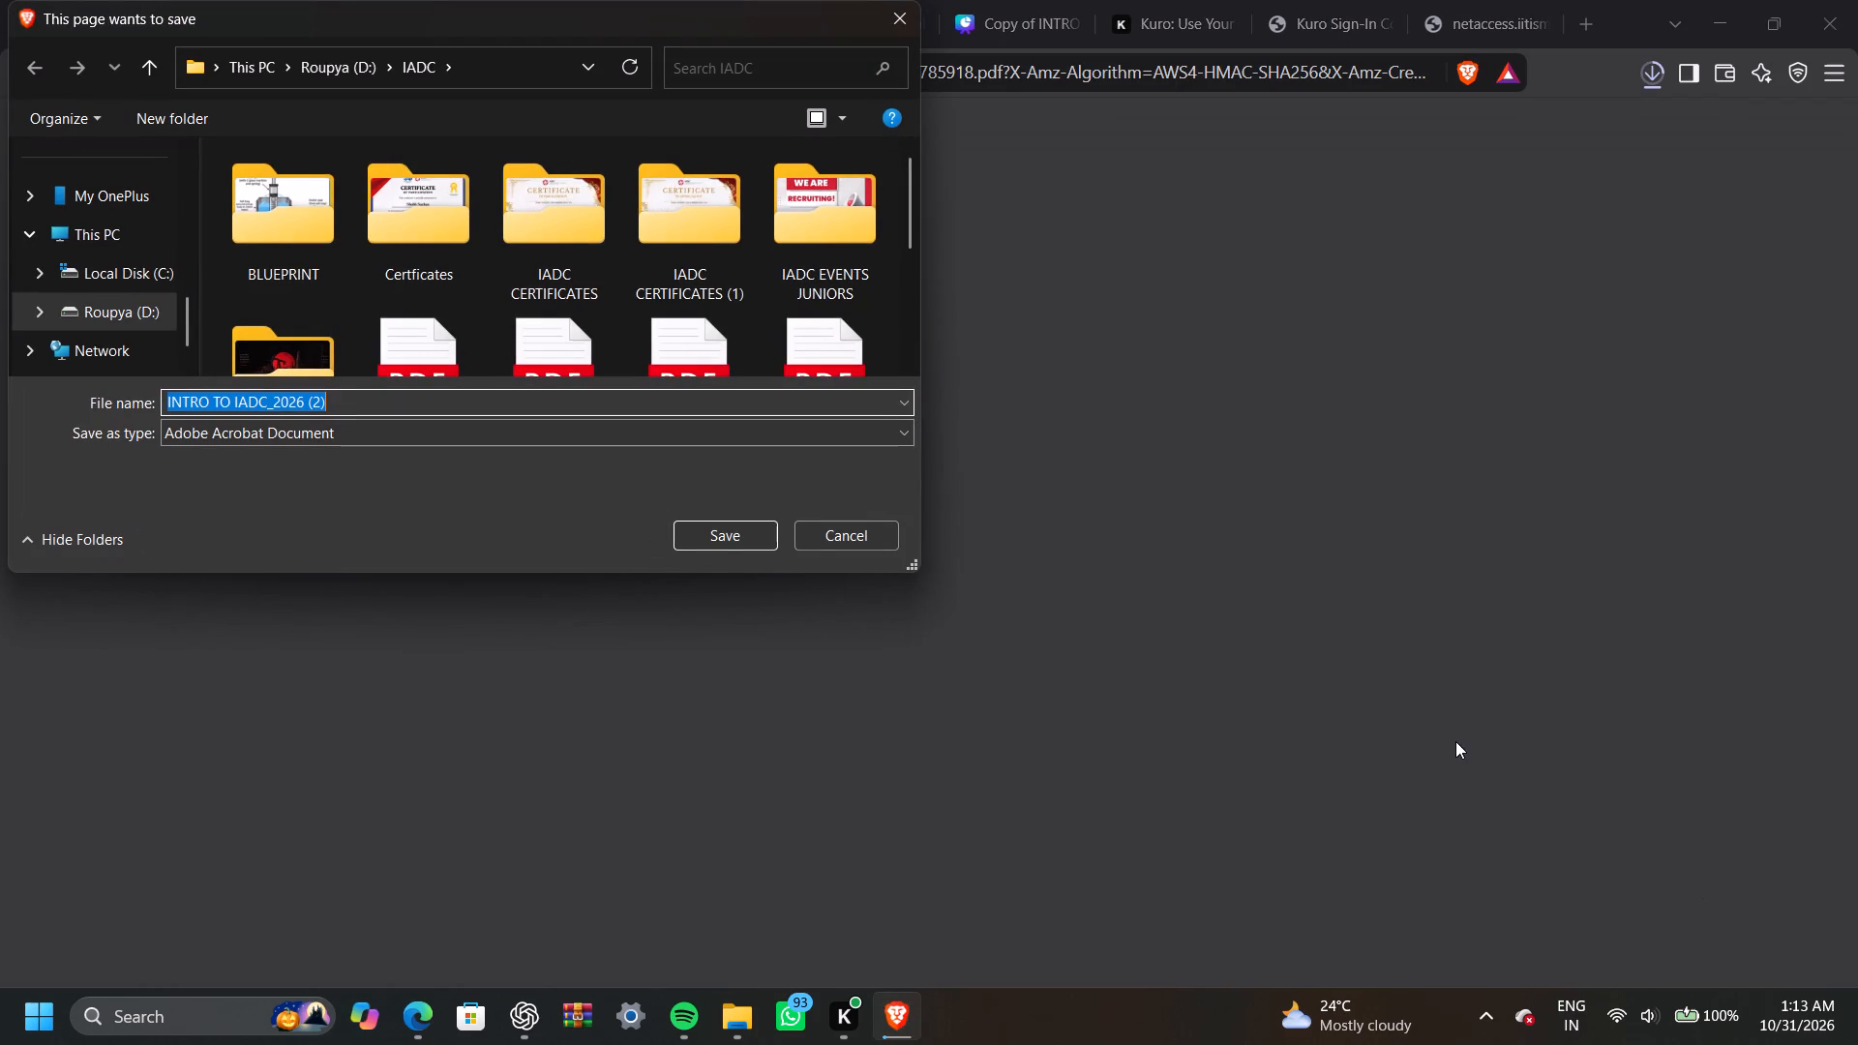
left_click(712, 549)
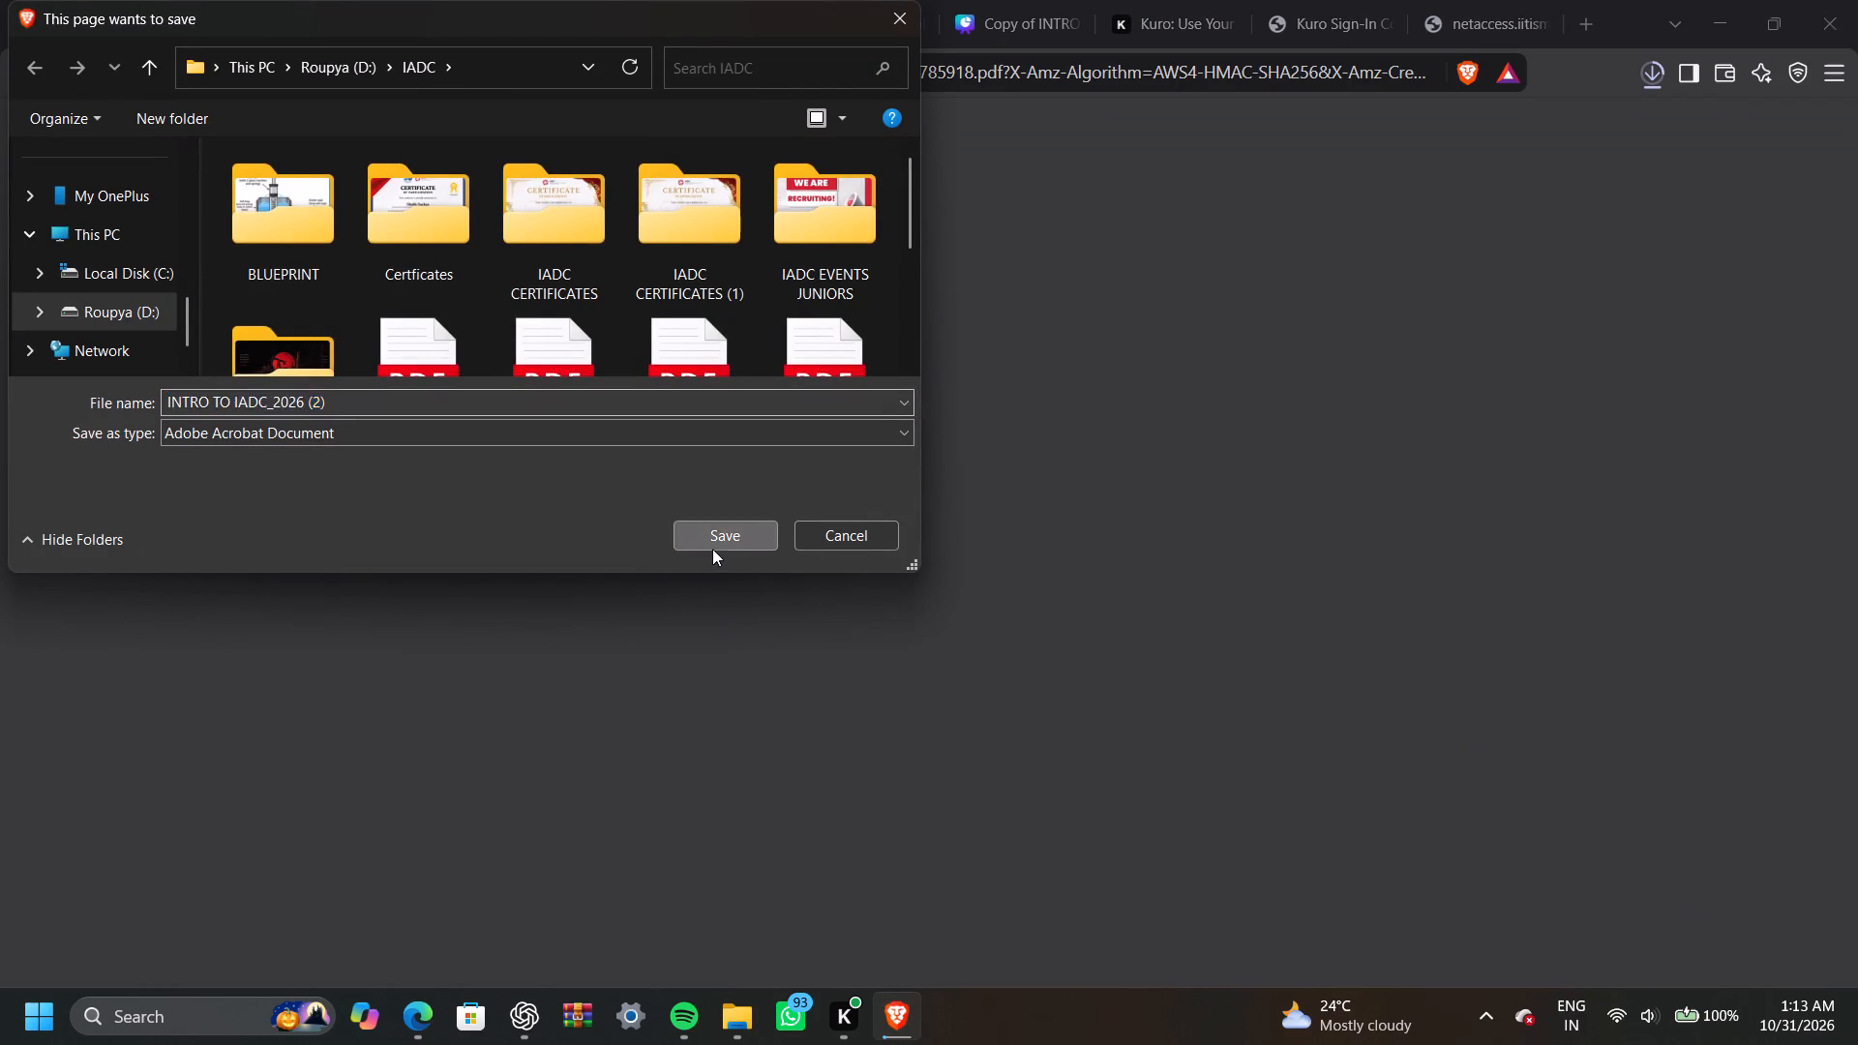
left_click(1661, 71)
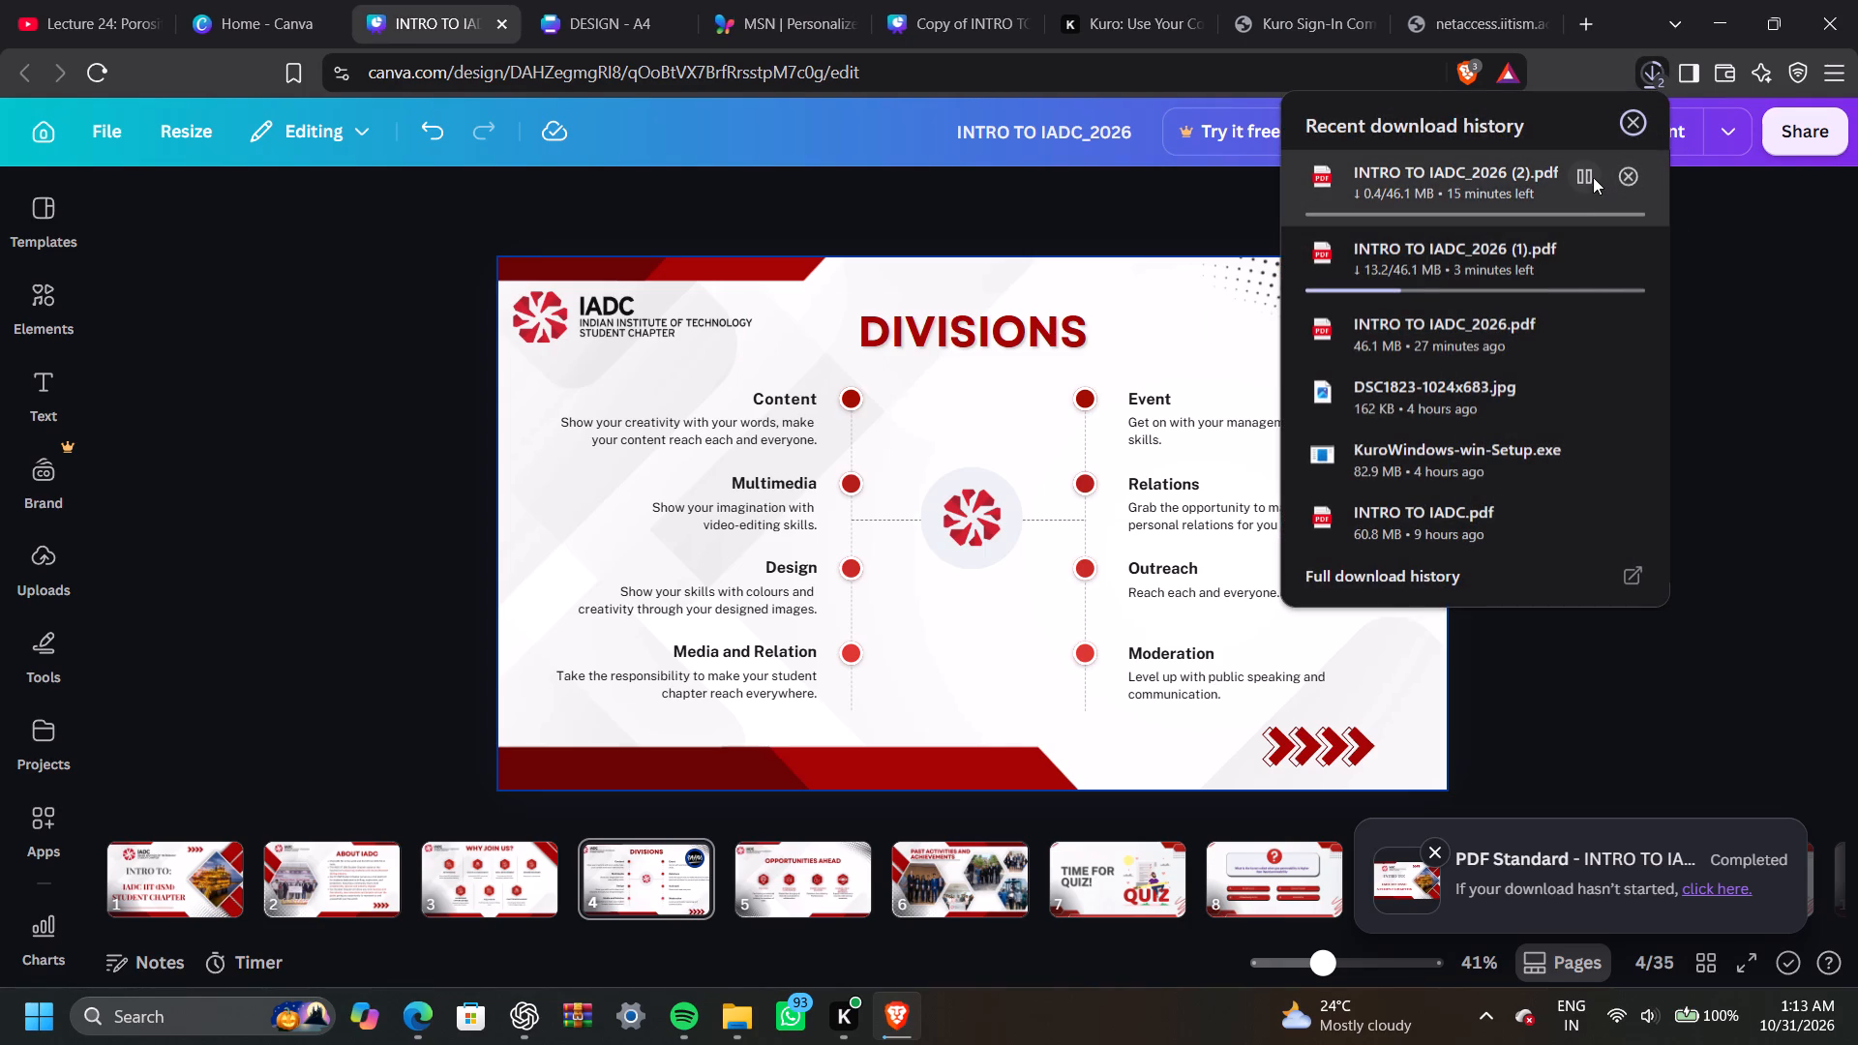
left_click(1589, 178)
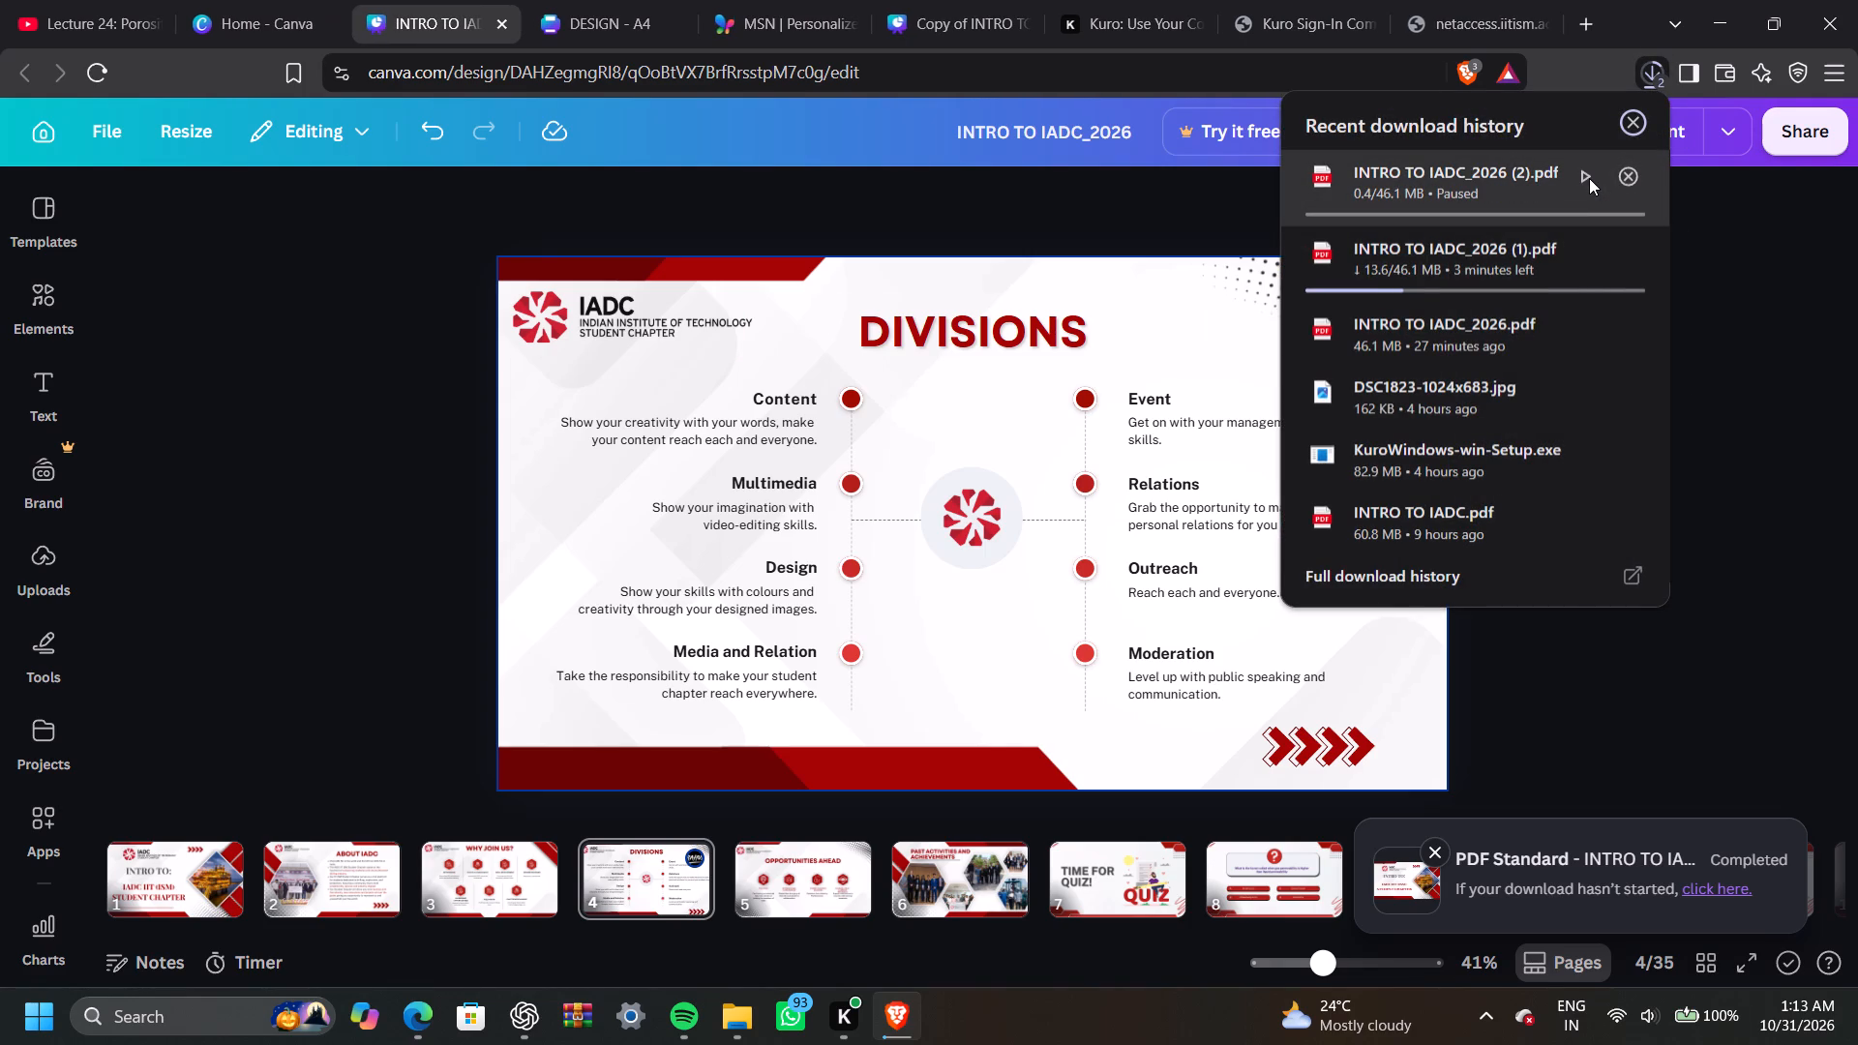
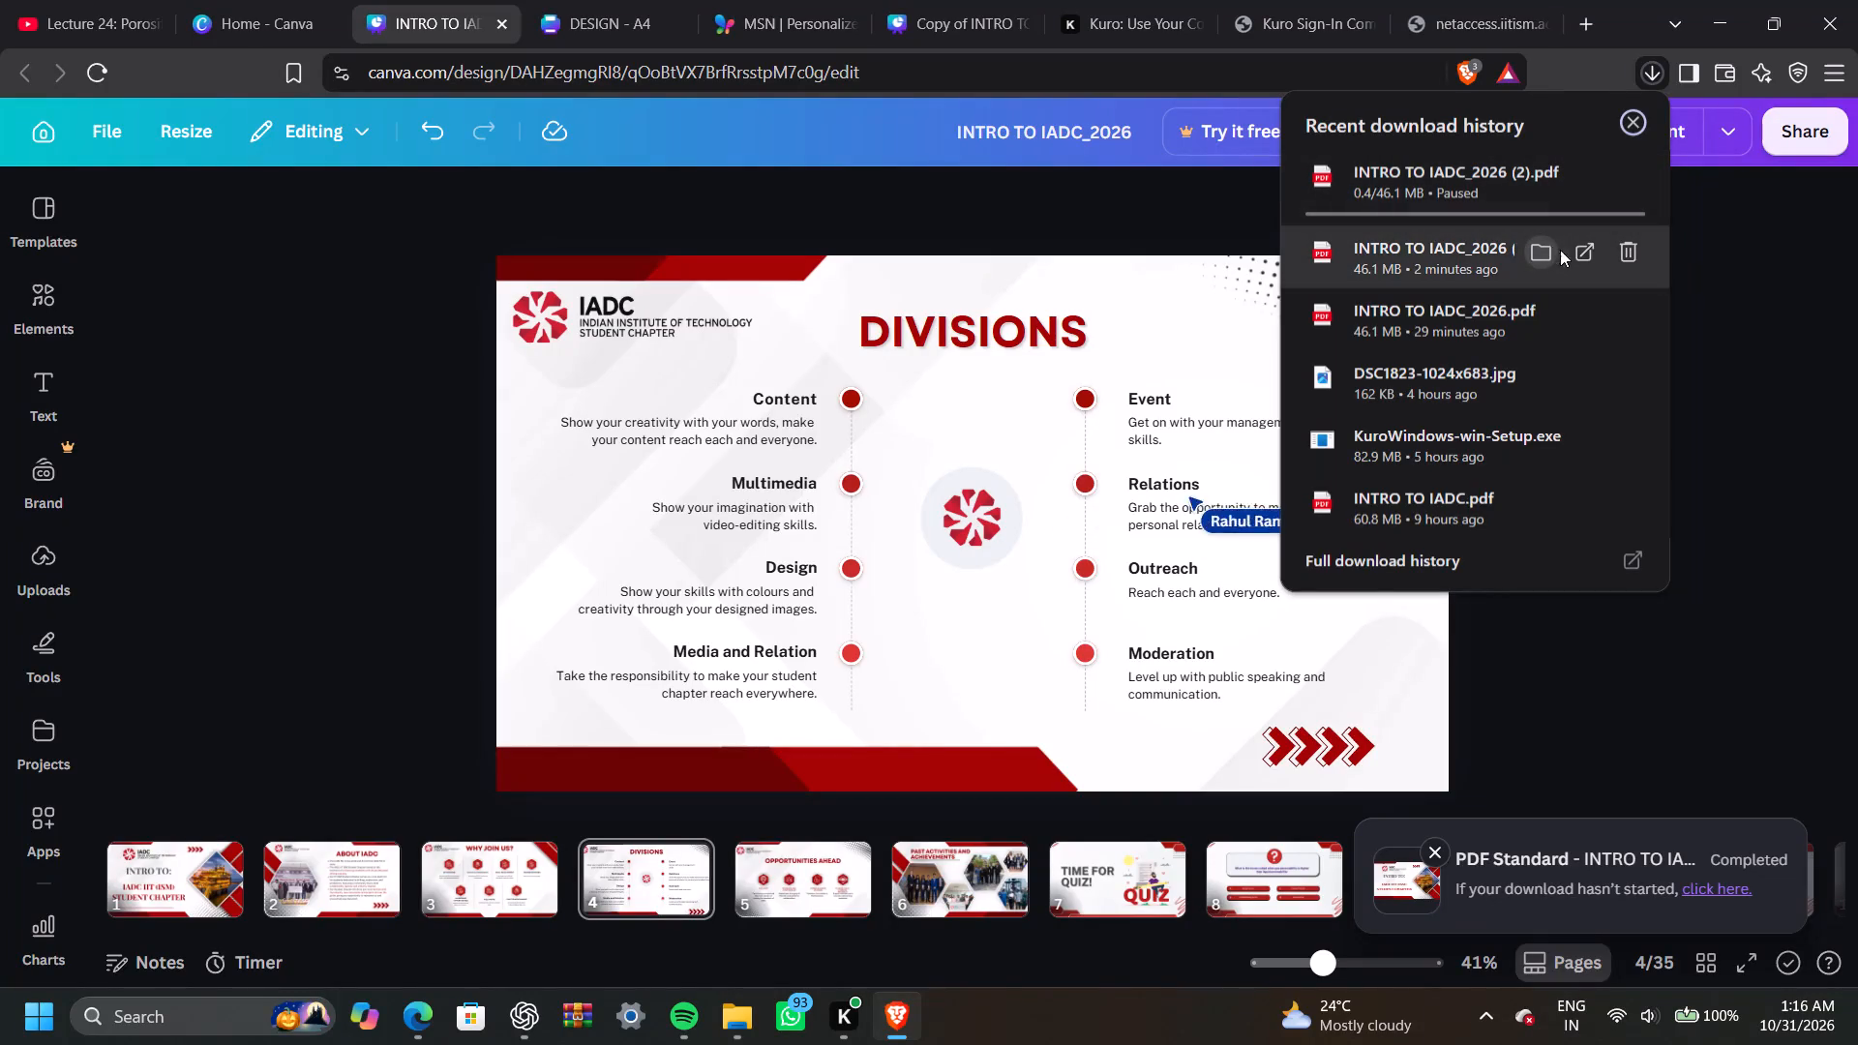
Open the downloaded INTRO TO IADC_2026 (1) PDF and check its slides up to the DIVISIONS slide on page 4.
left_click(1593, 257)
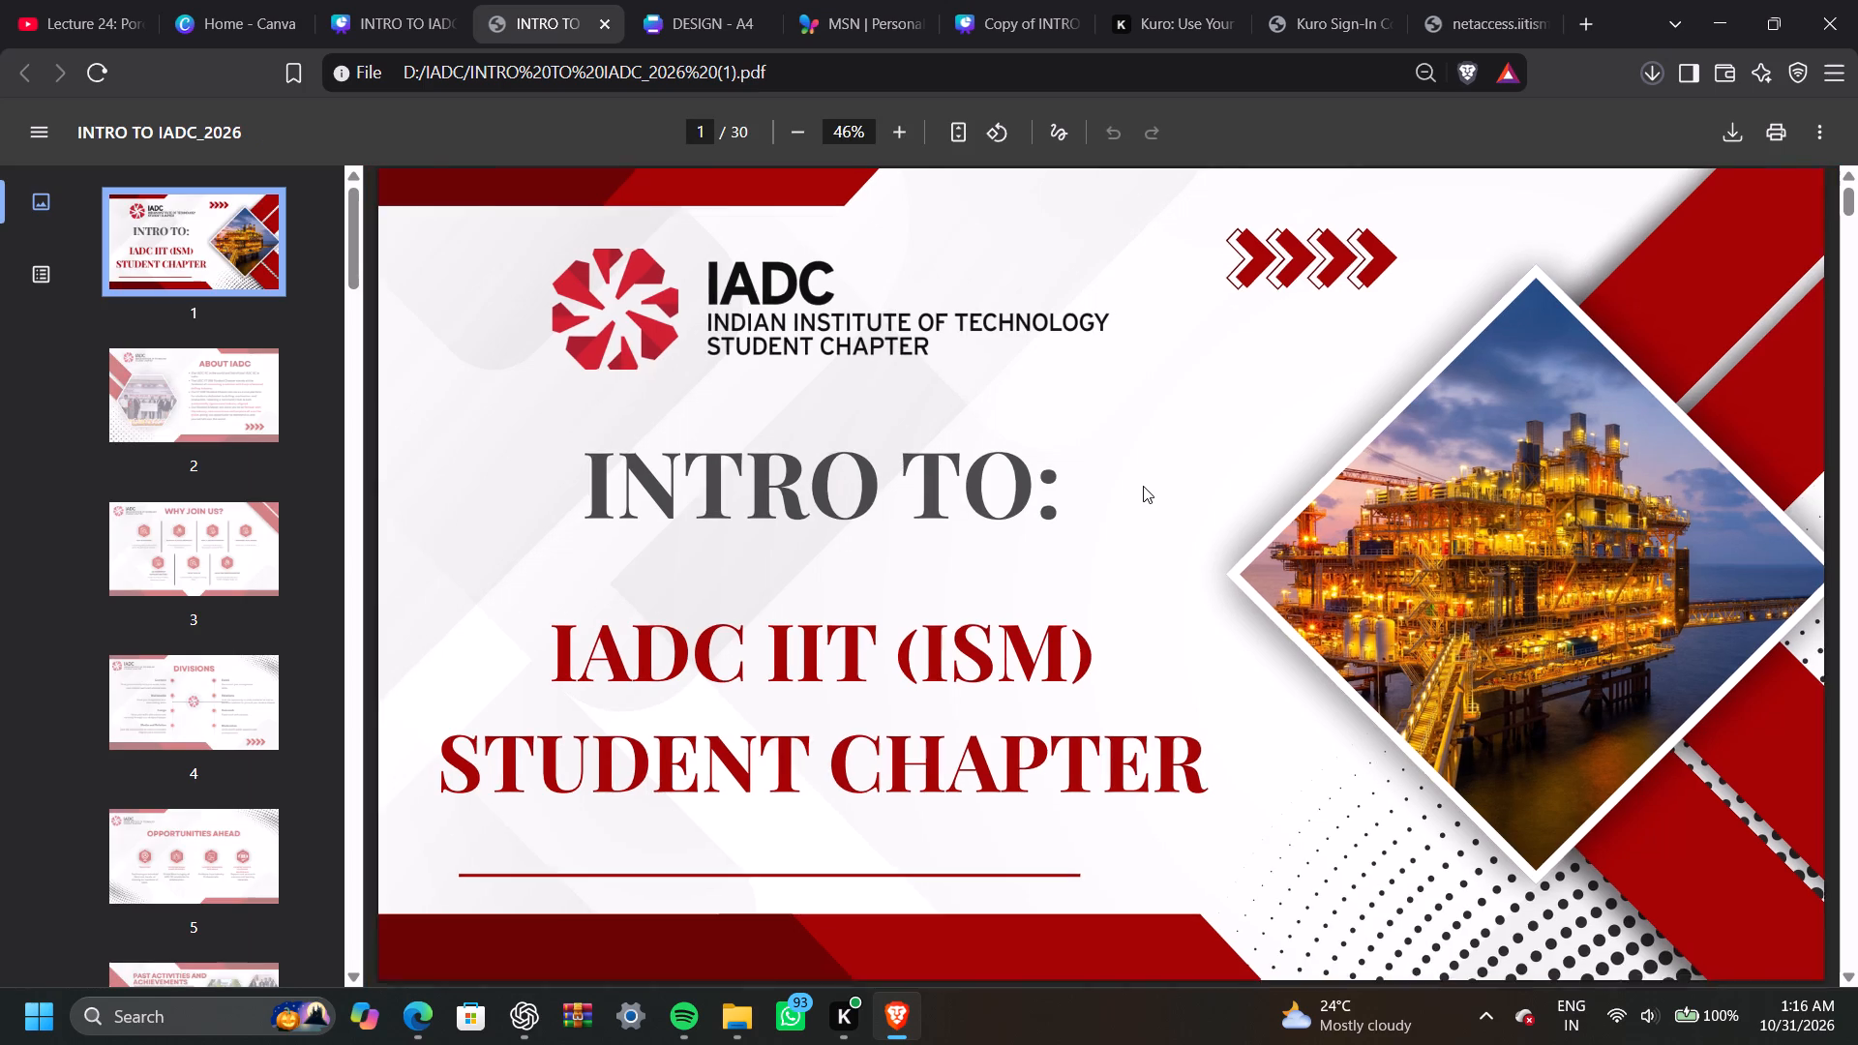
scroll(1143, 486, "down", 8)
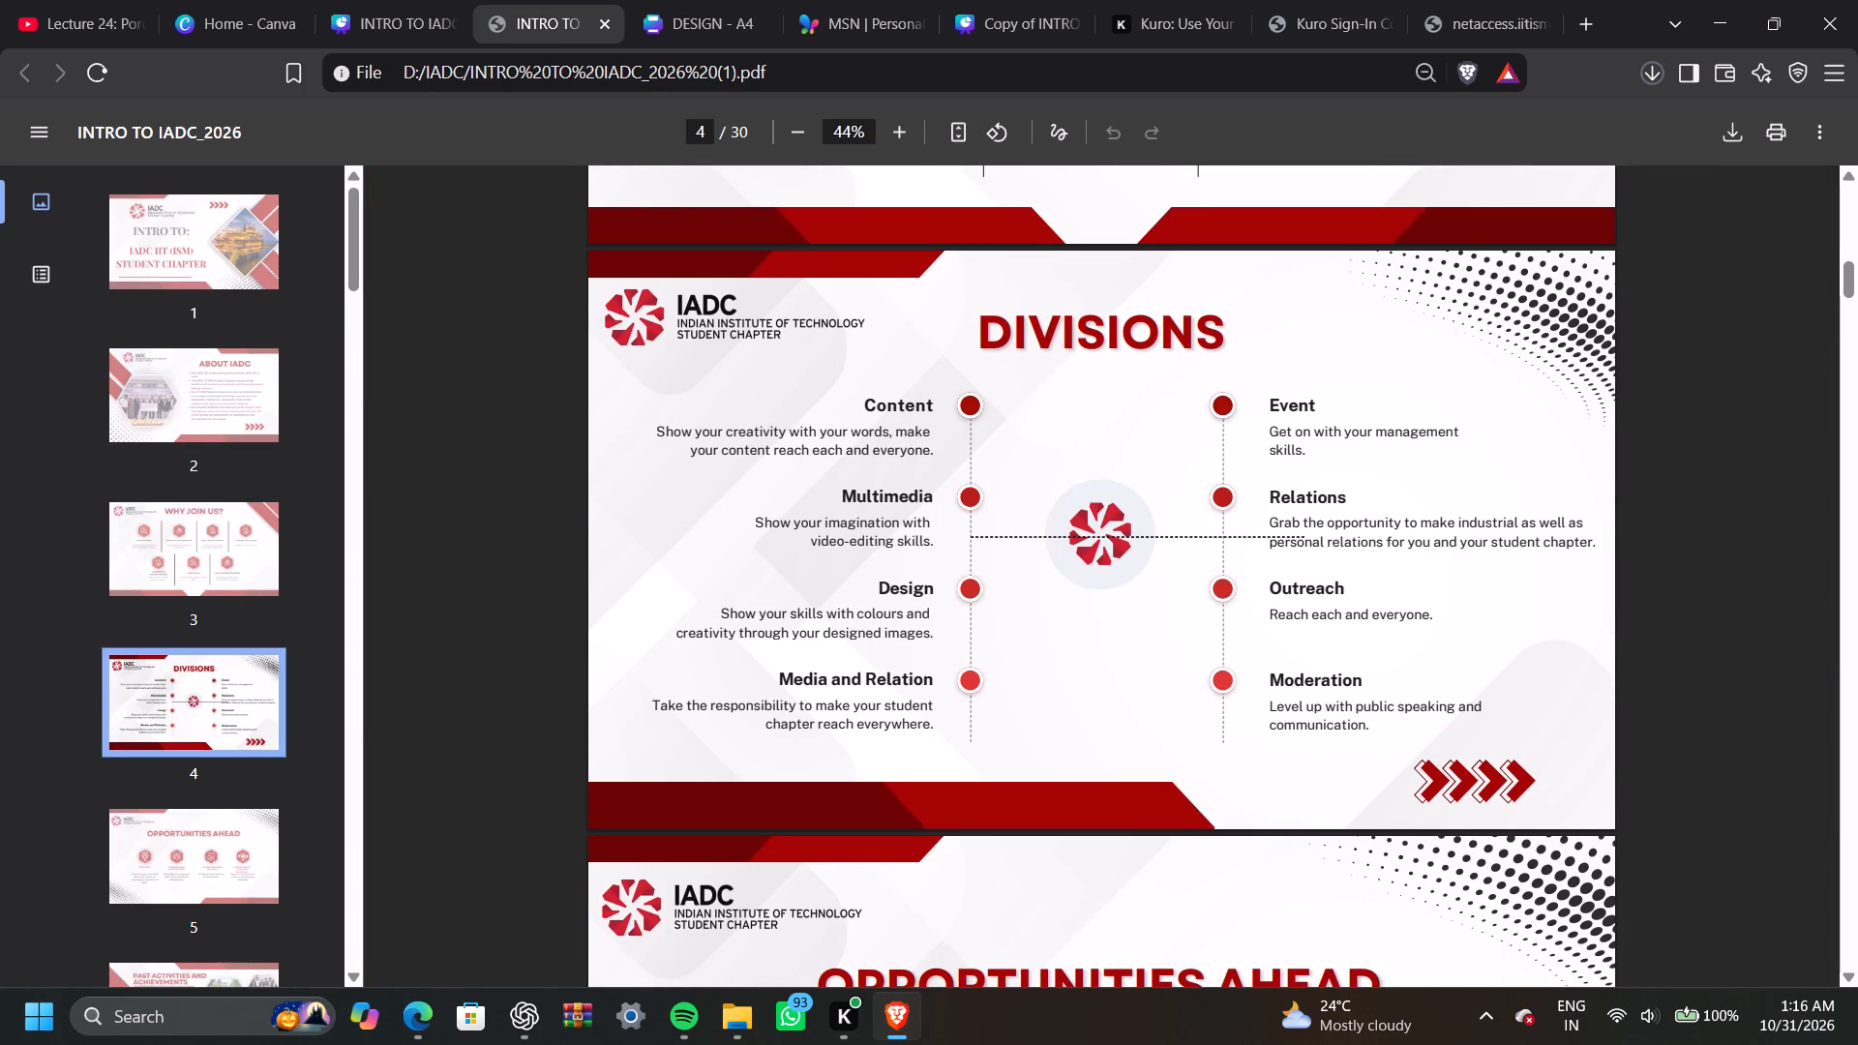
Minimise Brave and switch to Microsoft Edge, where the Missing Data Handling PDFs are open.
left_click(1733, 0)
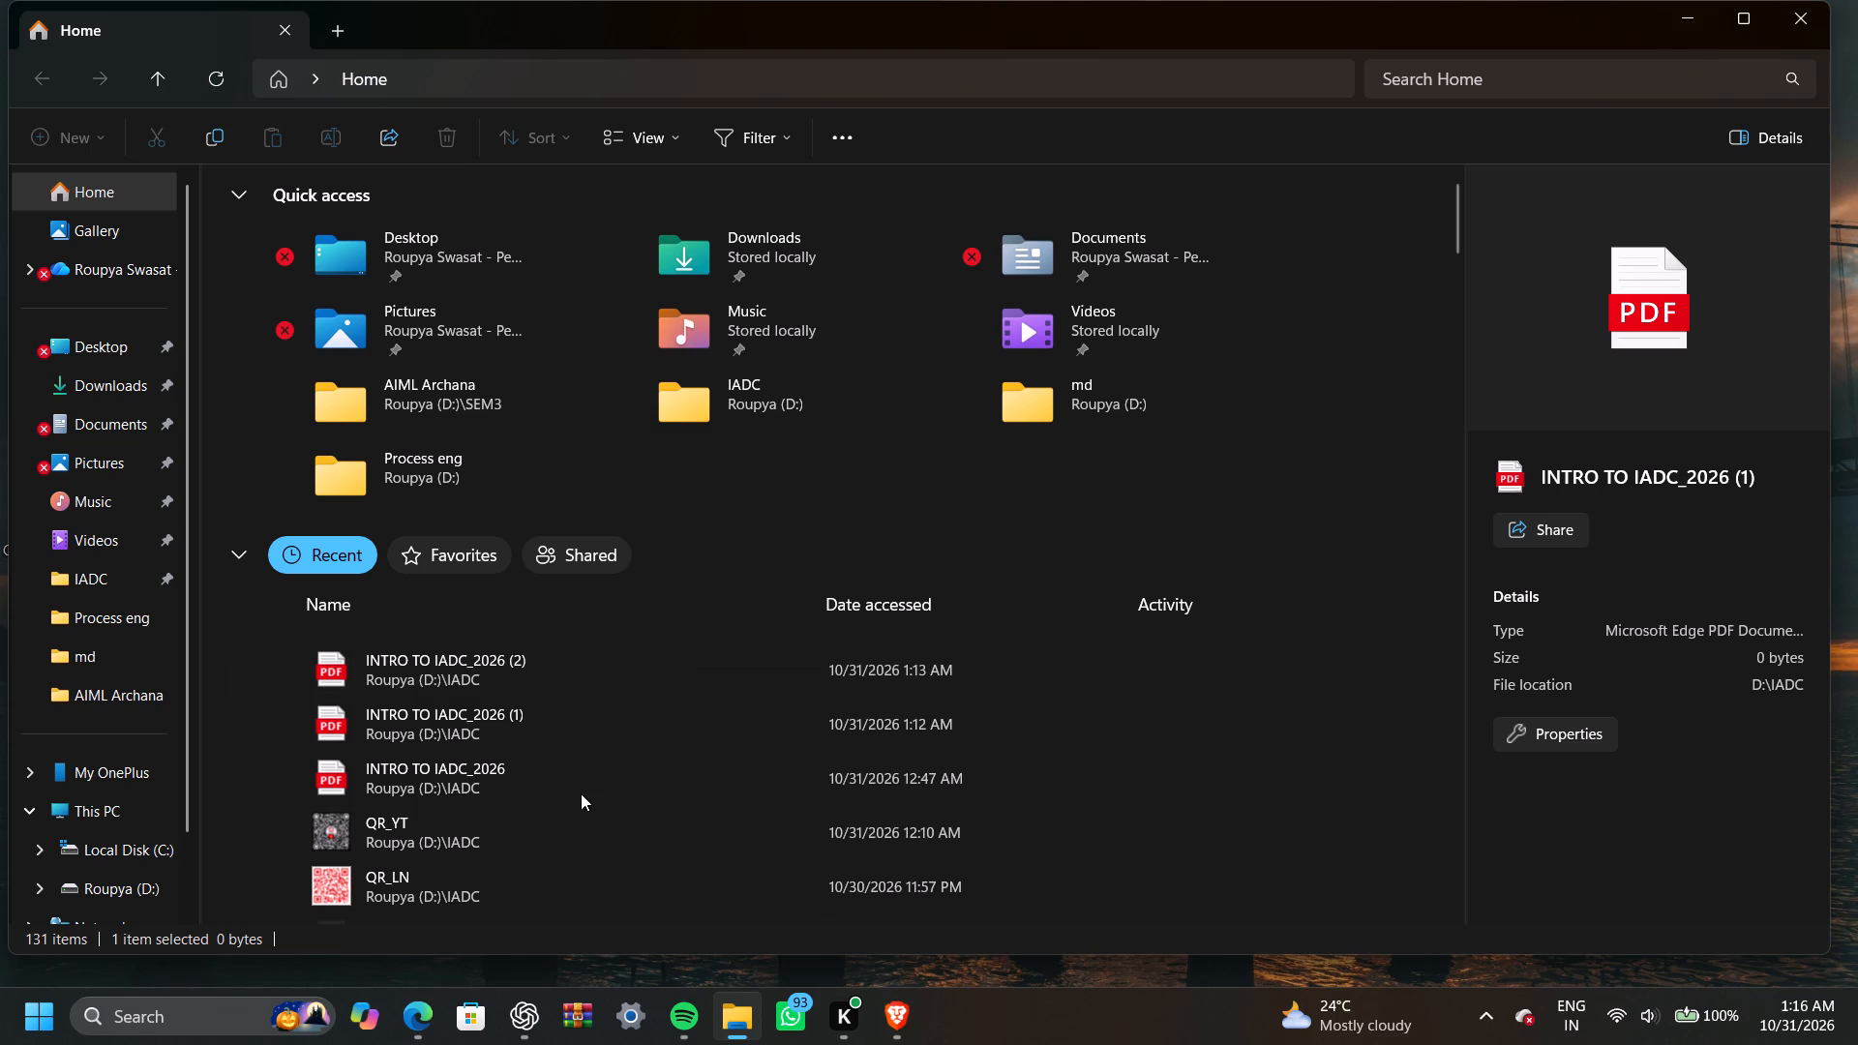
left_click(406, 1023)
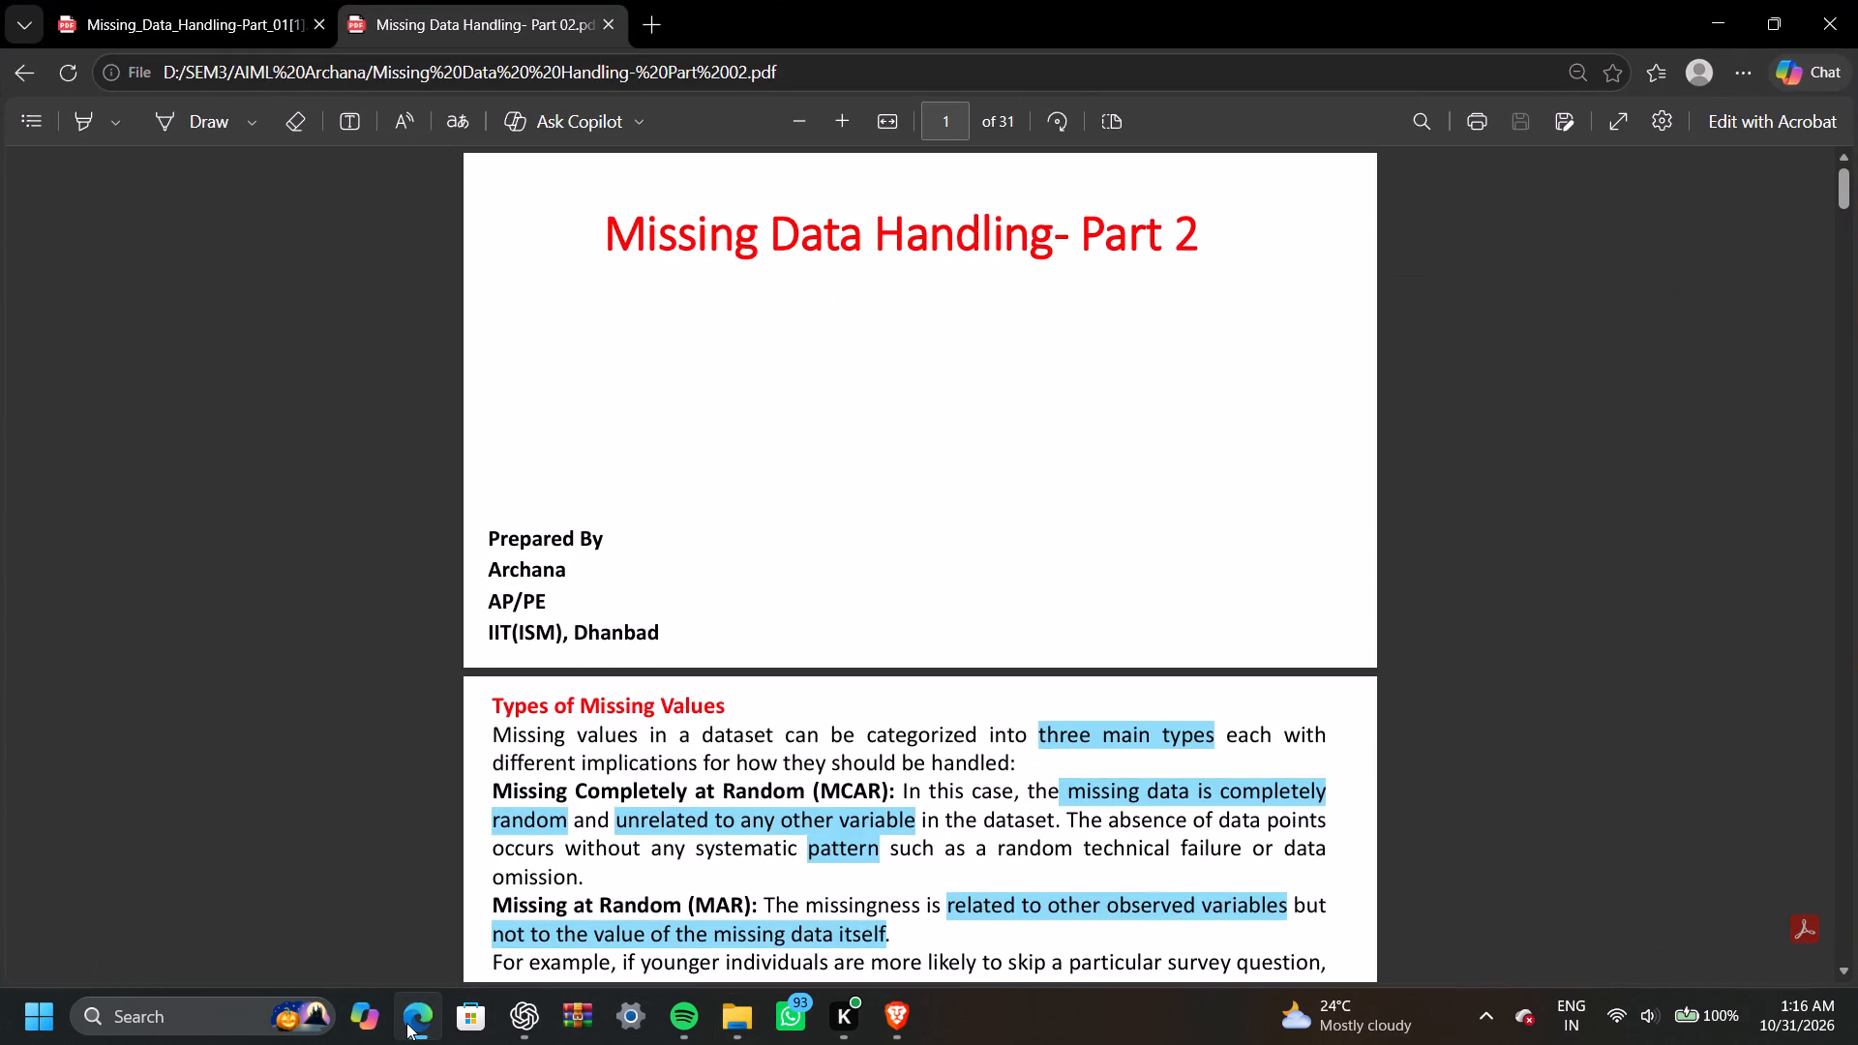
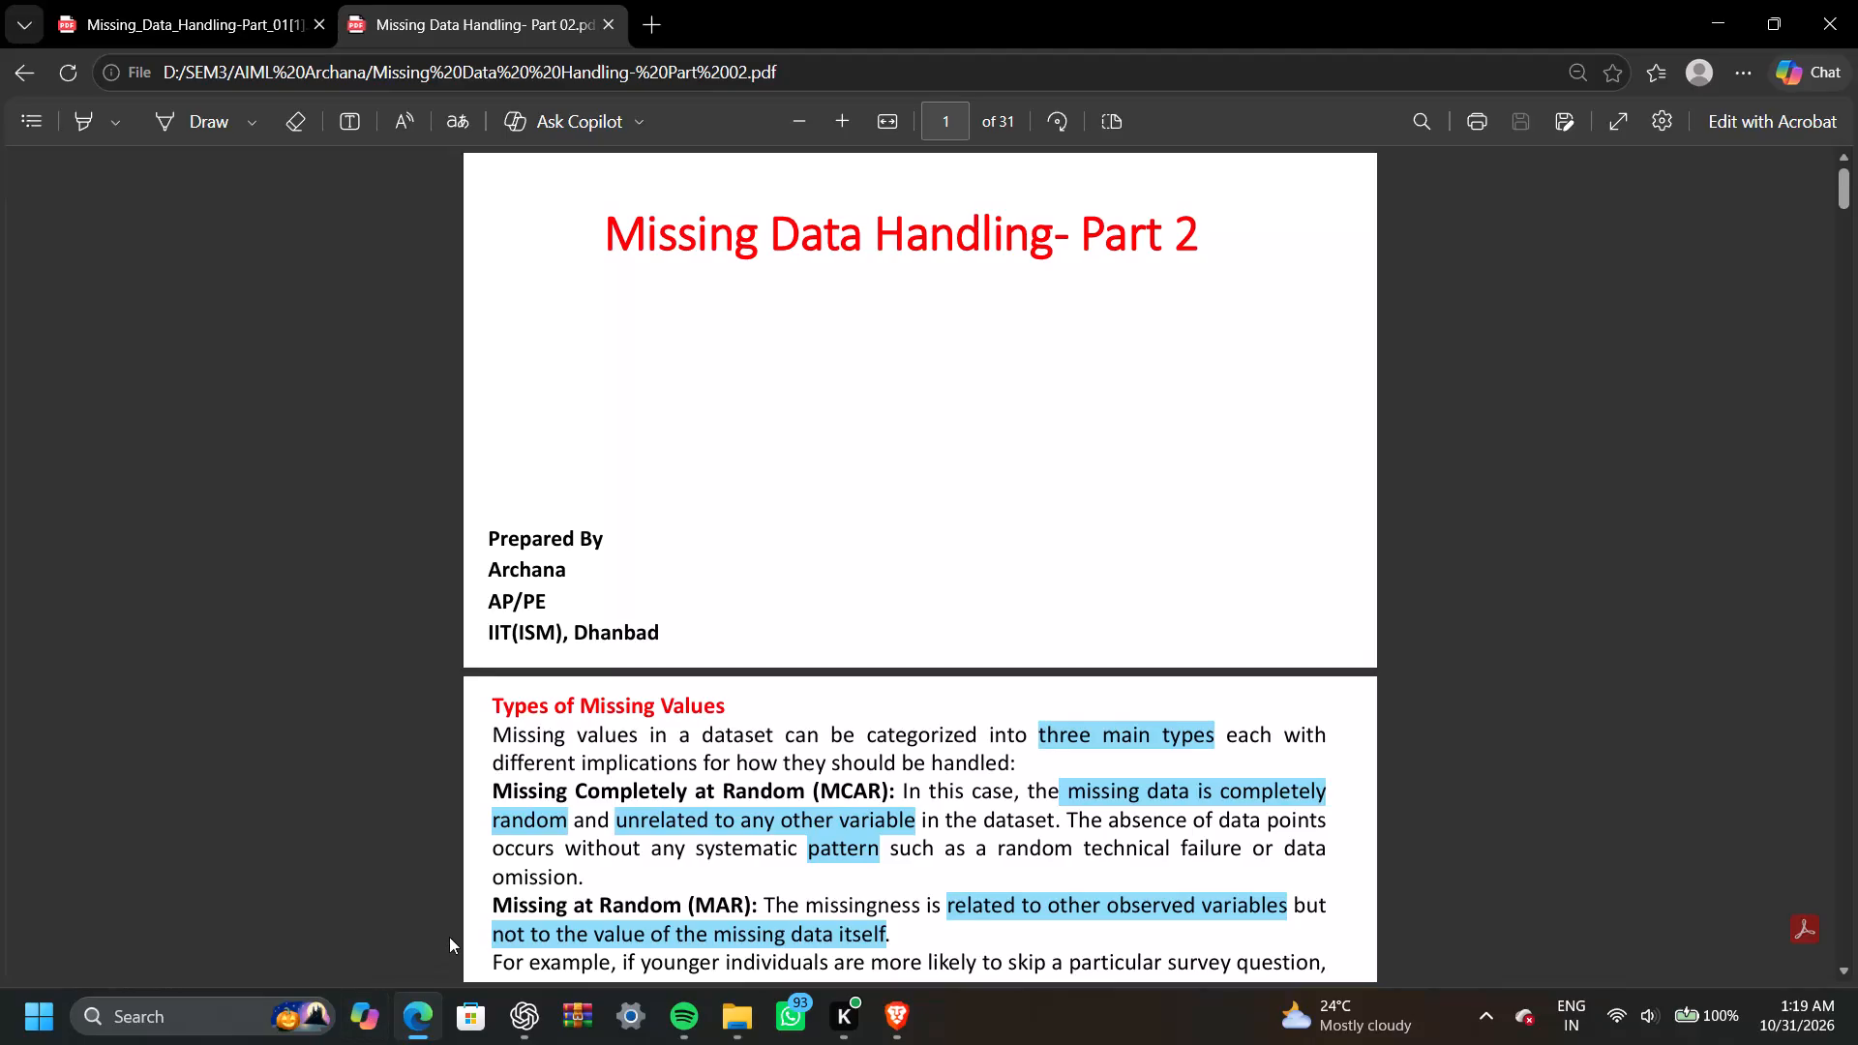
Switch back to Brave and return to the INTRO TO IADC_2026 design in Canva.
left_click(418, 1000)
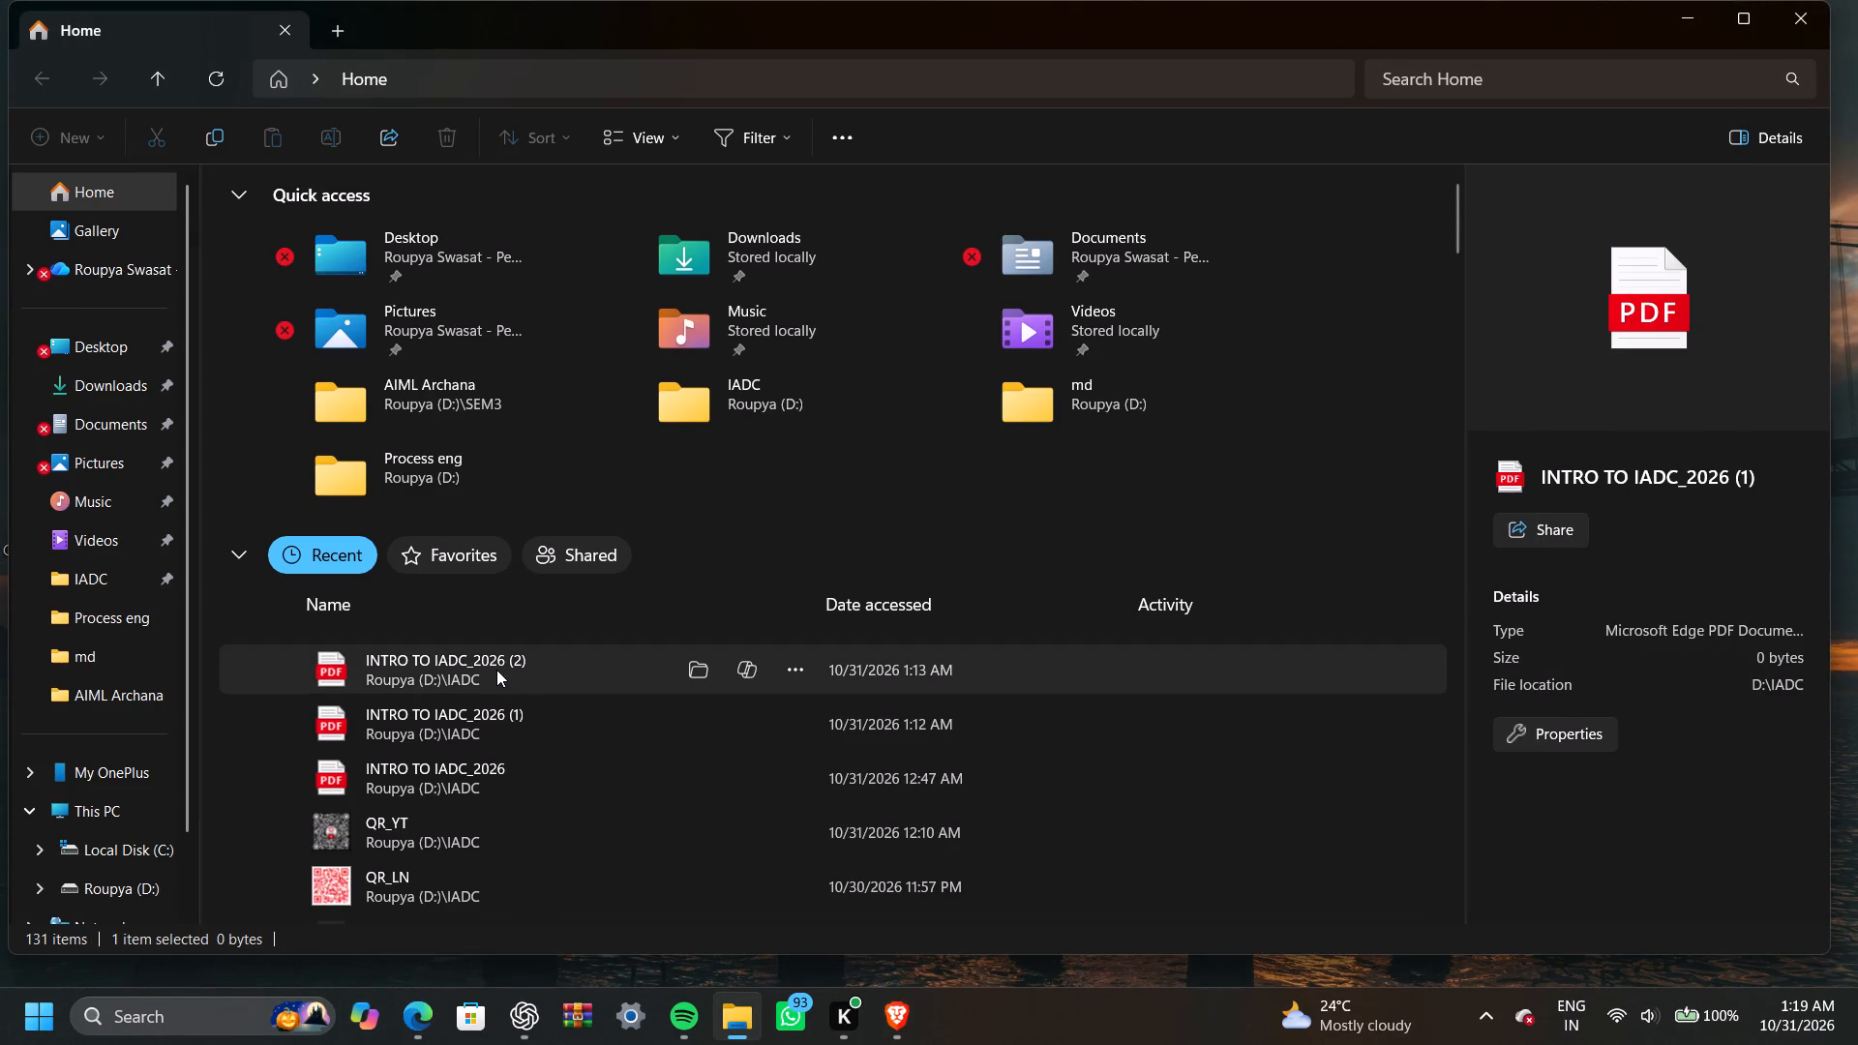
left_click(896, 1027)
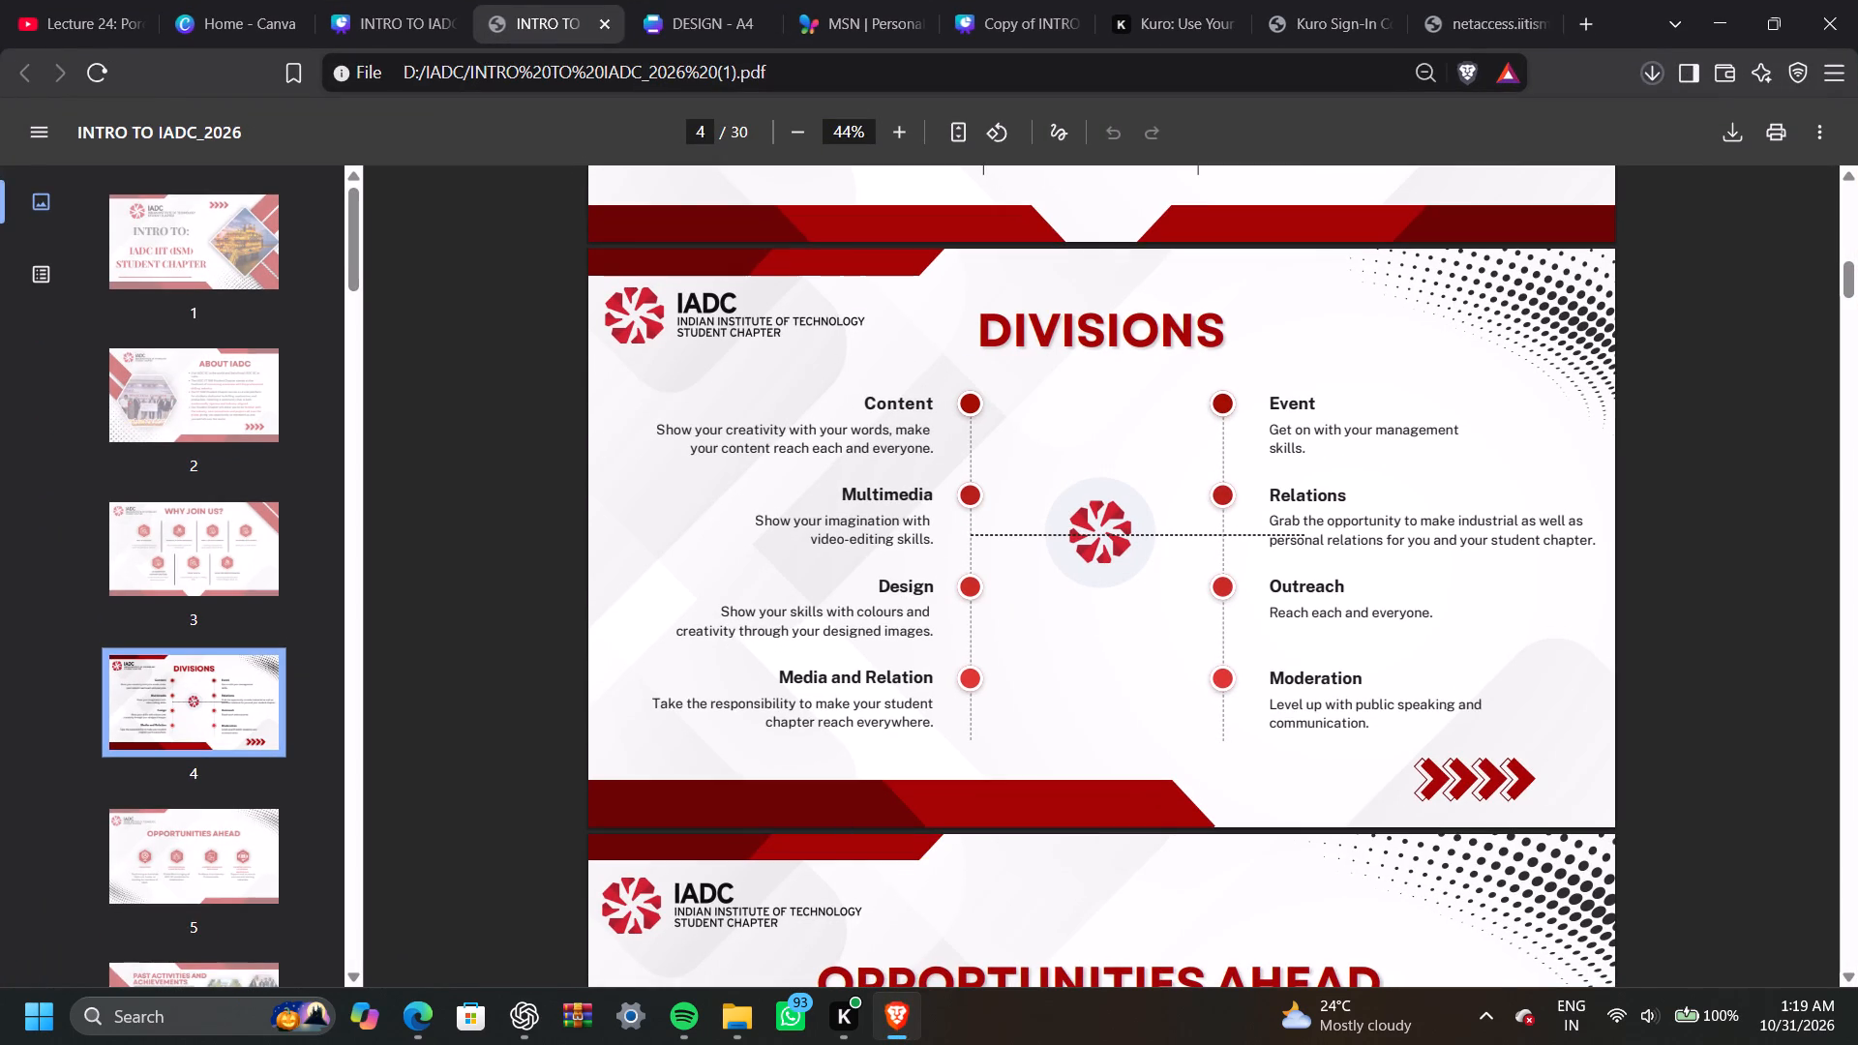
left_click(399, 21)
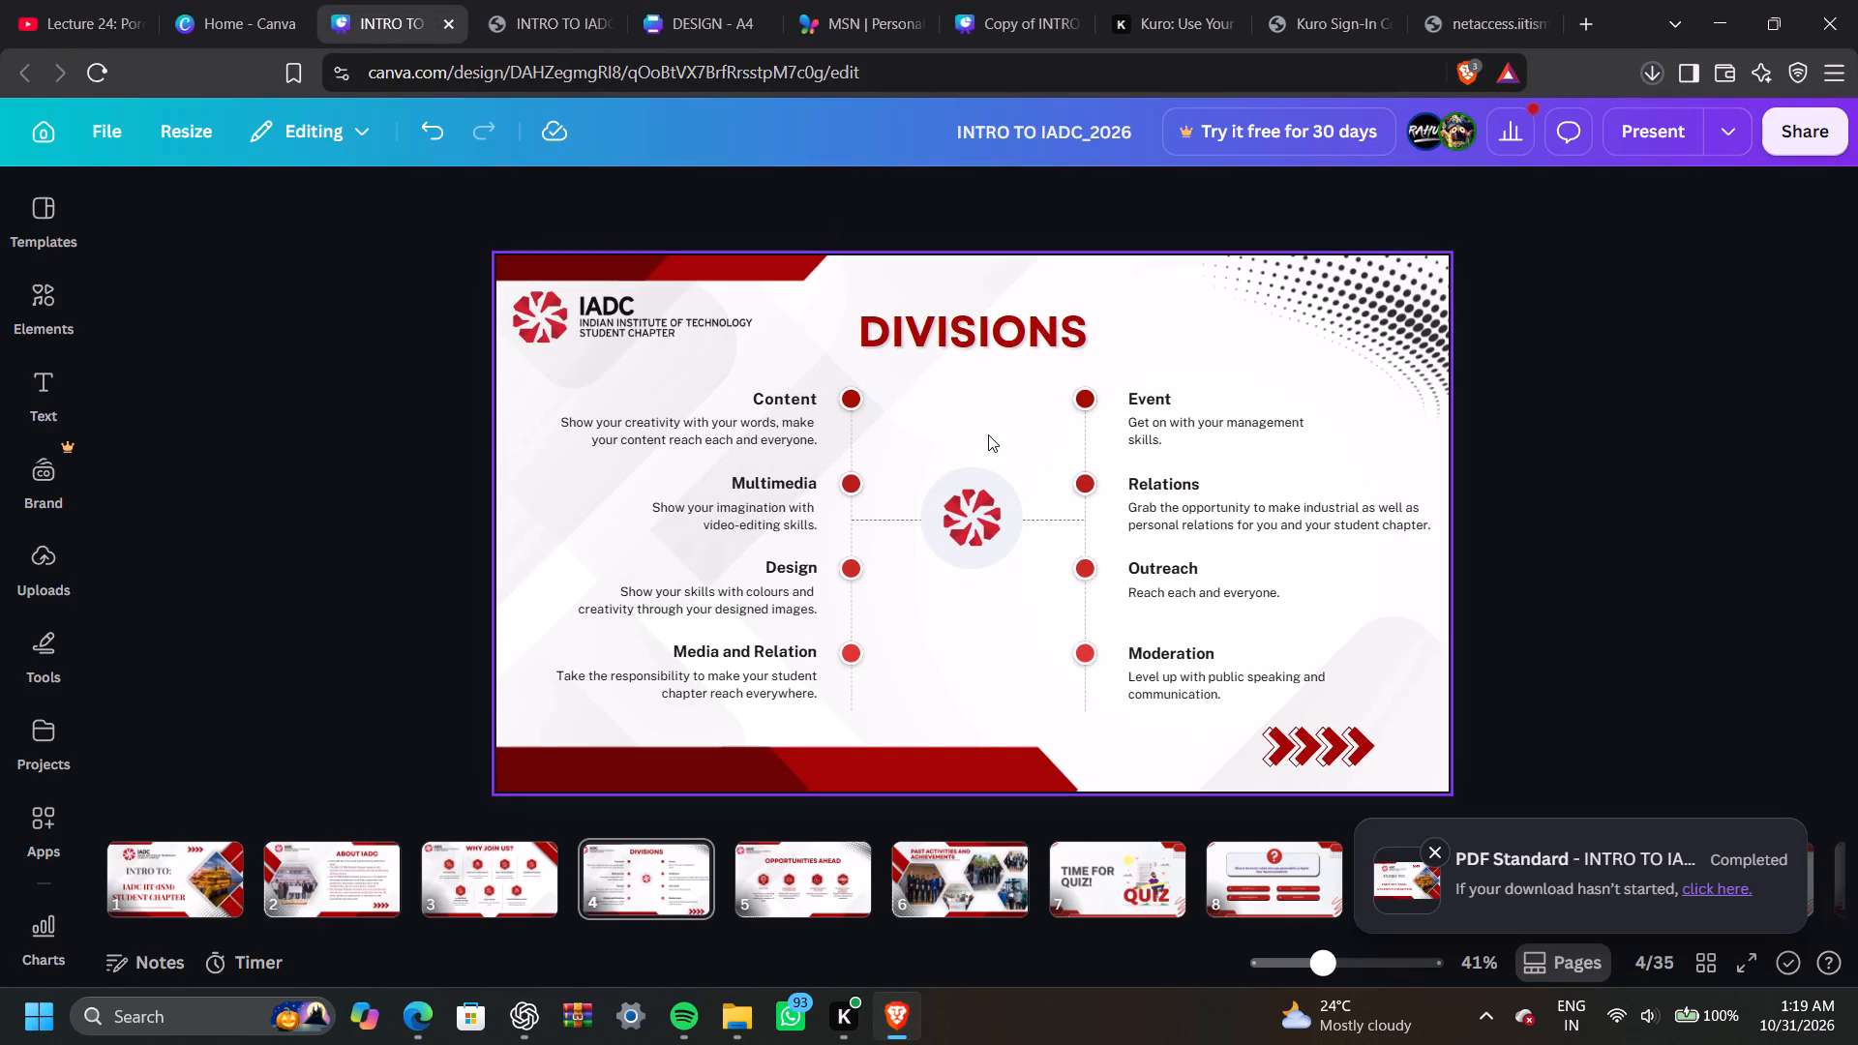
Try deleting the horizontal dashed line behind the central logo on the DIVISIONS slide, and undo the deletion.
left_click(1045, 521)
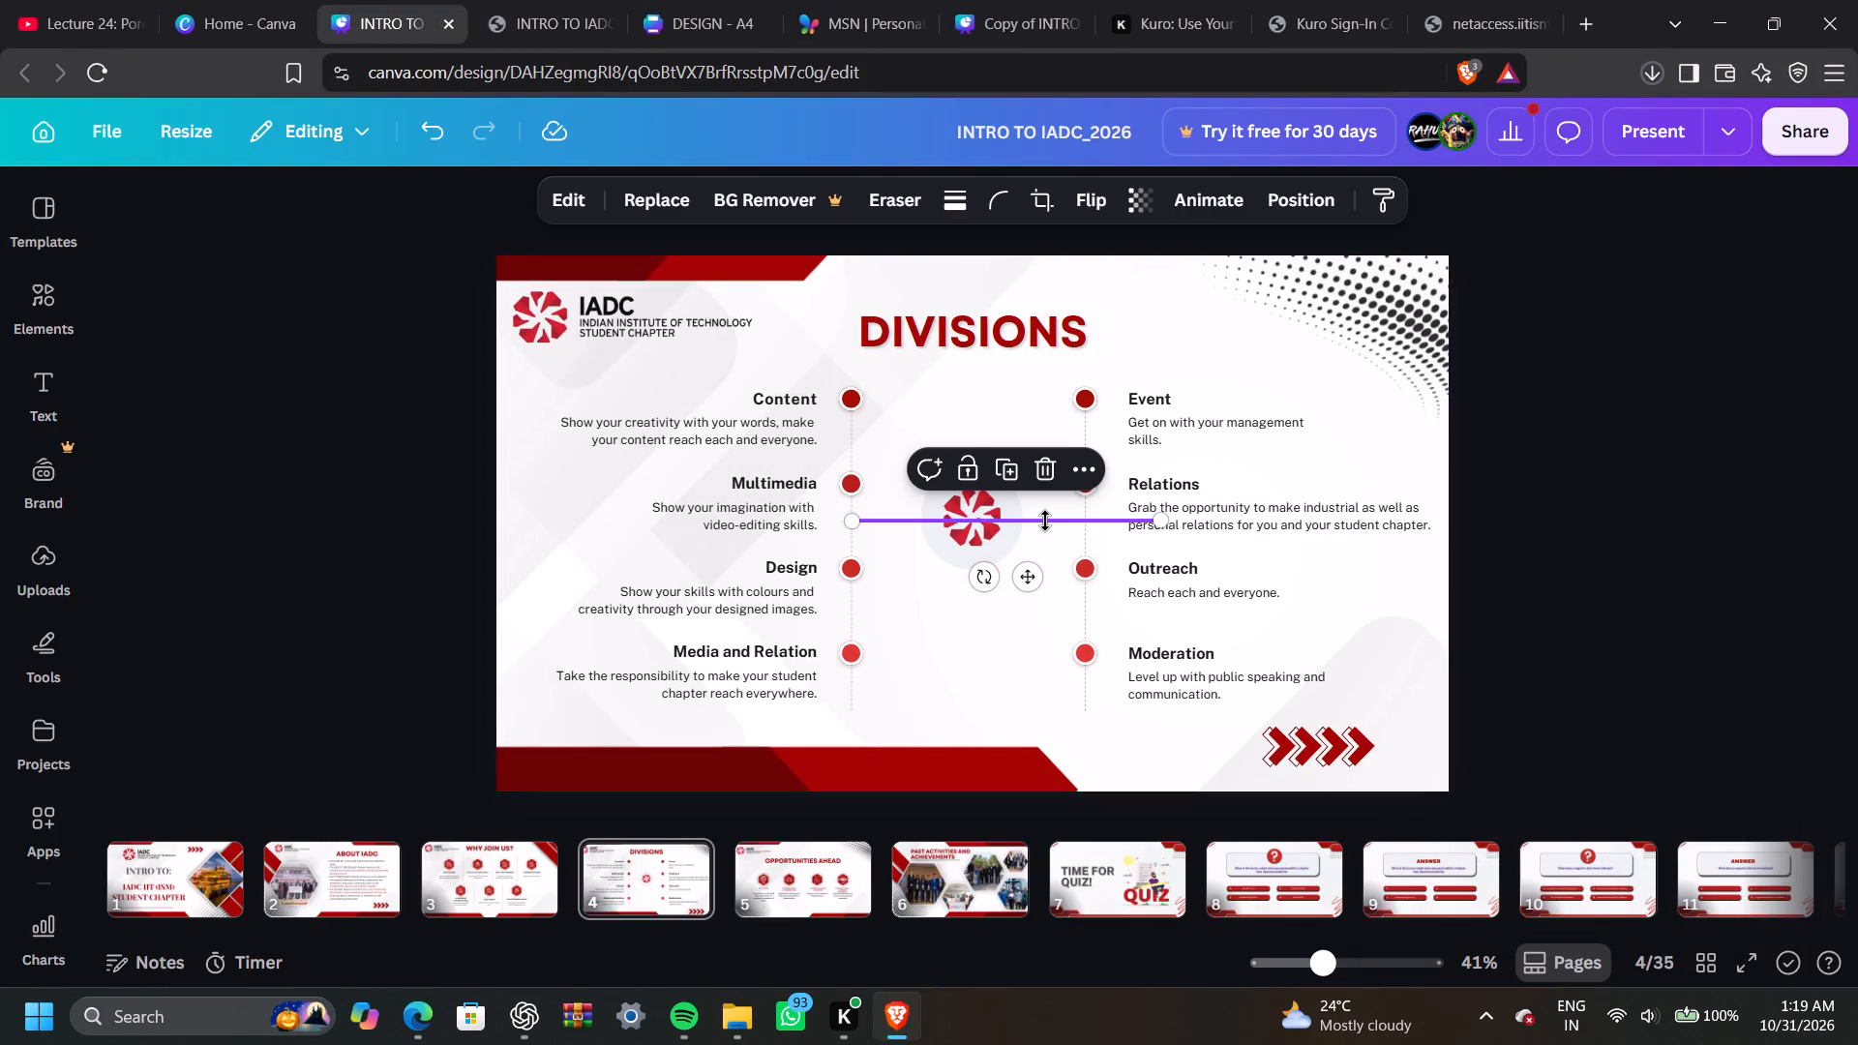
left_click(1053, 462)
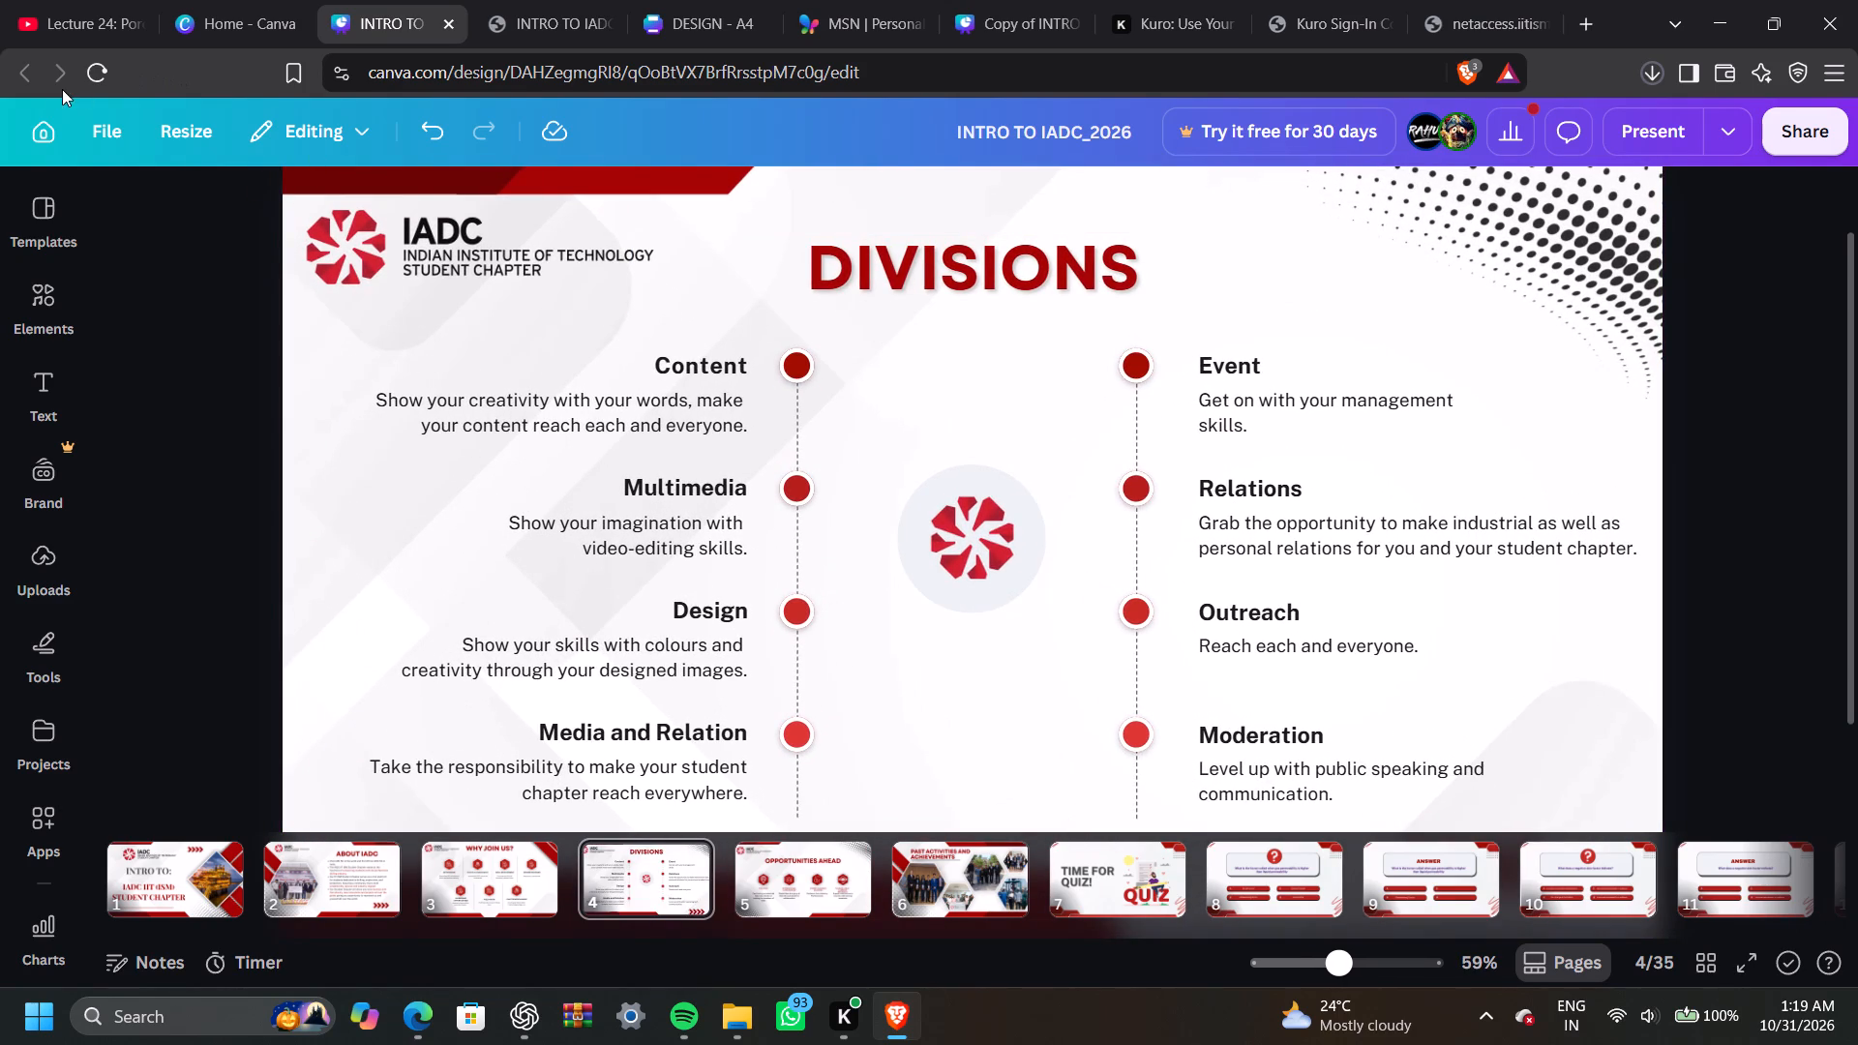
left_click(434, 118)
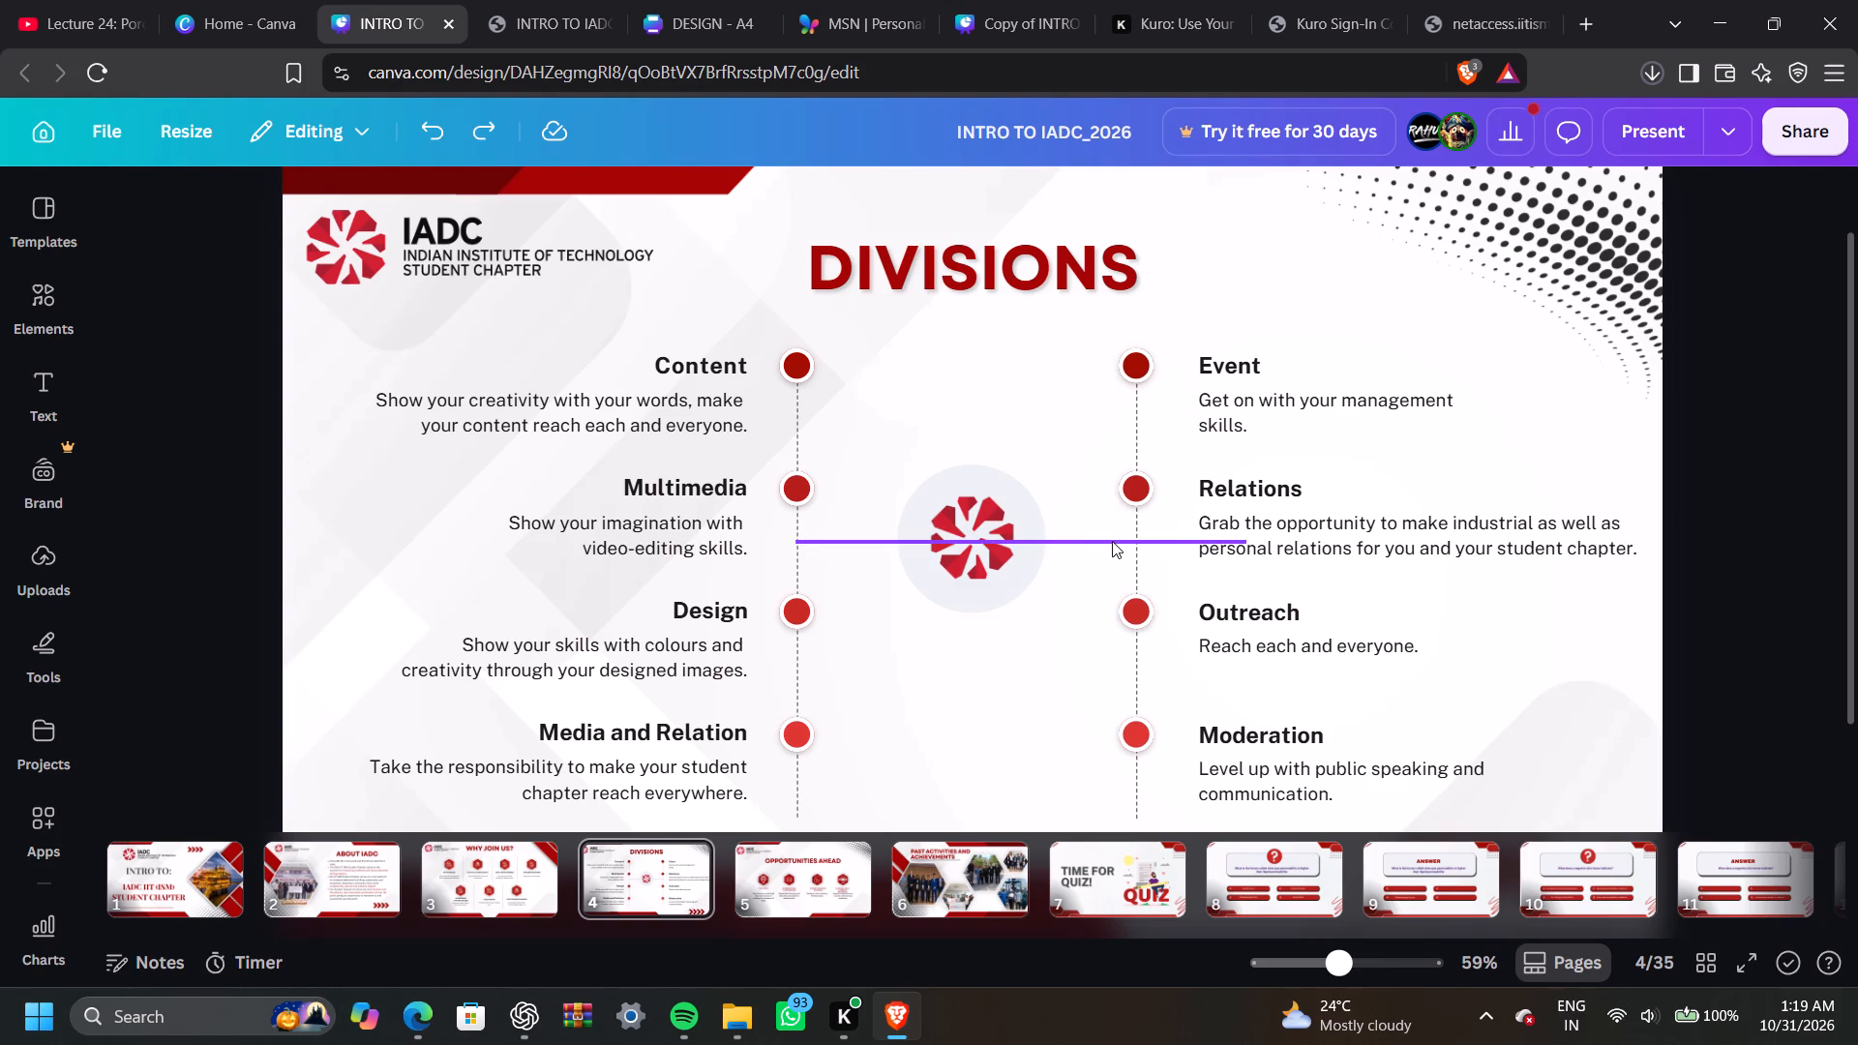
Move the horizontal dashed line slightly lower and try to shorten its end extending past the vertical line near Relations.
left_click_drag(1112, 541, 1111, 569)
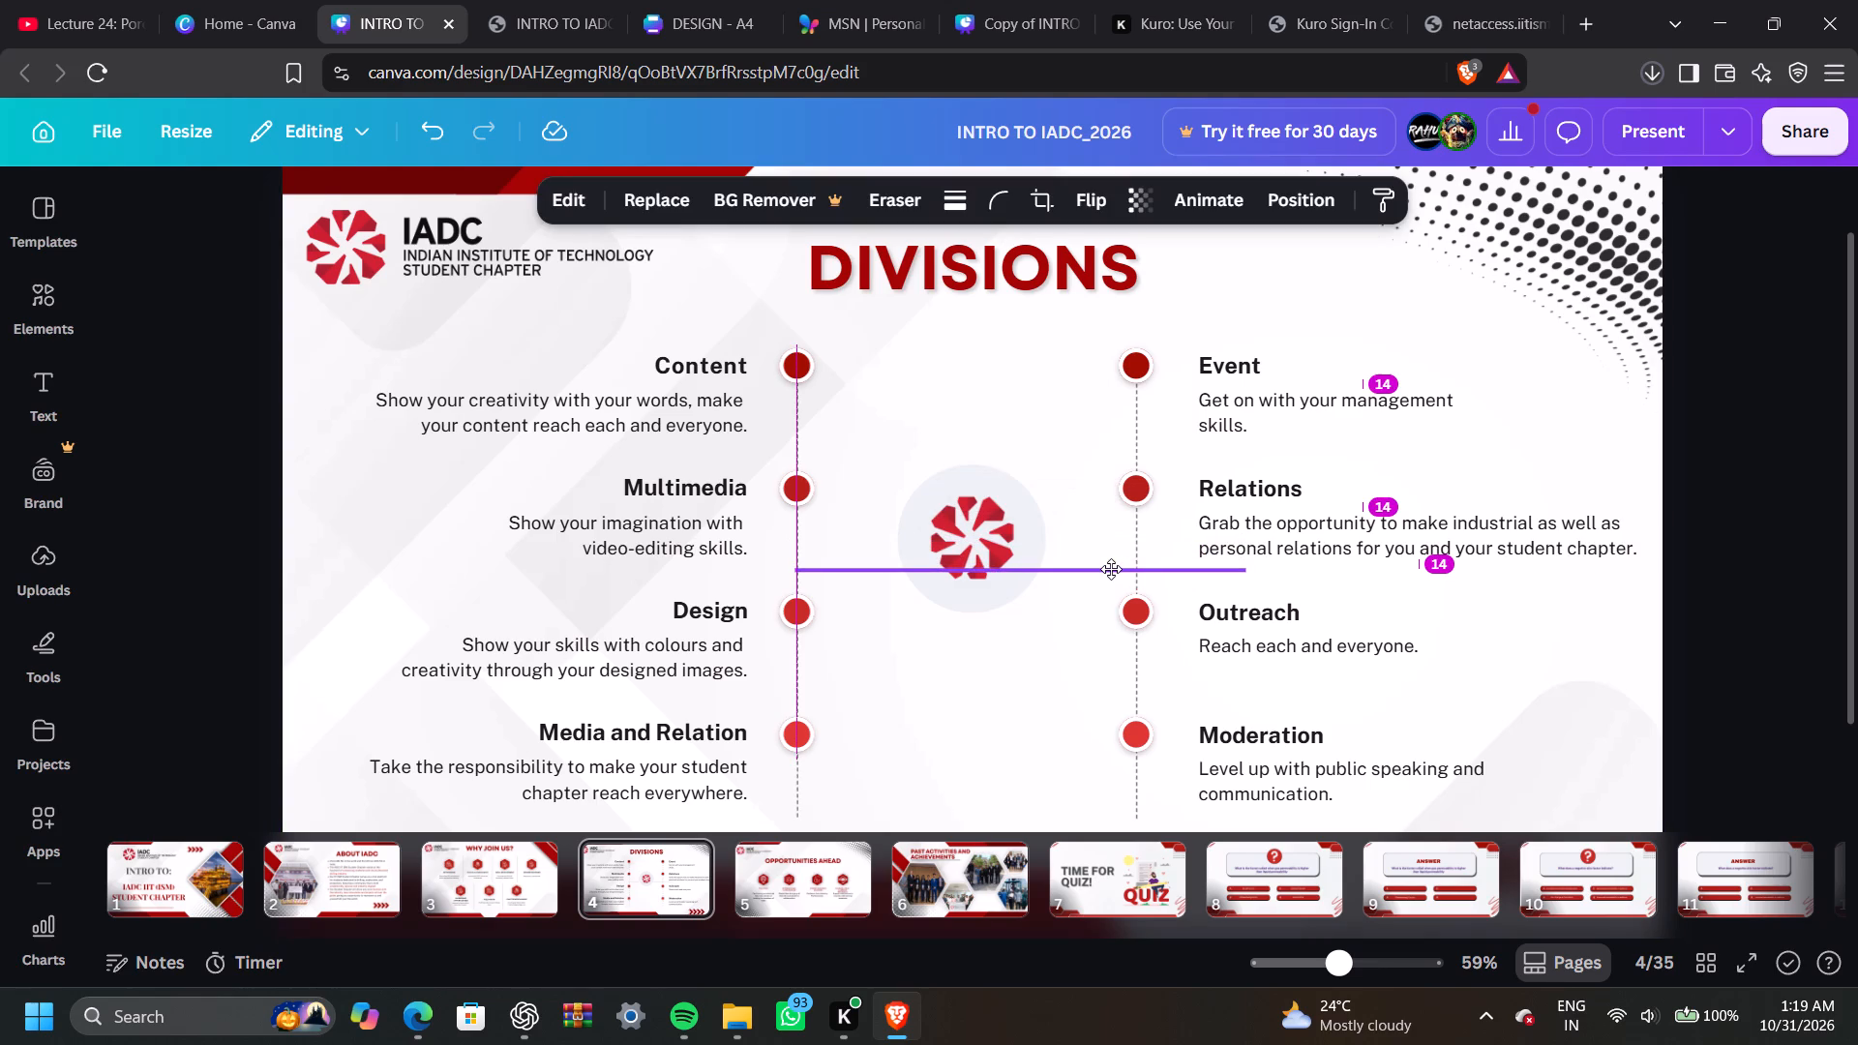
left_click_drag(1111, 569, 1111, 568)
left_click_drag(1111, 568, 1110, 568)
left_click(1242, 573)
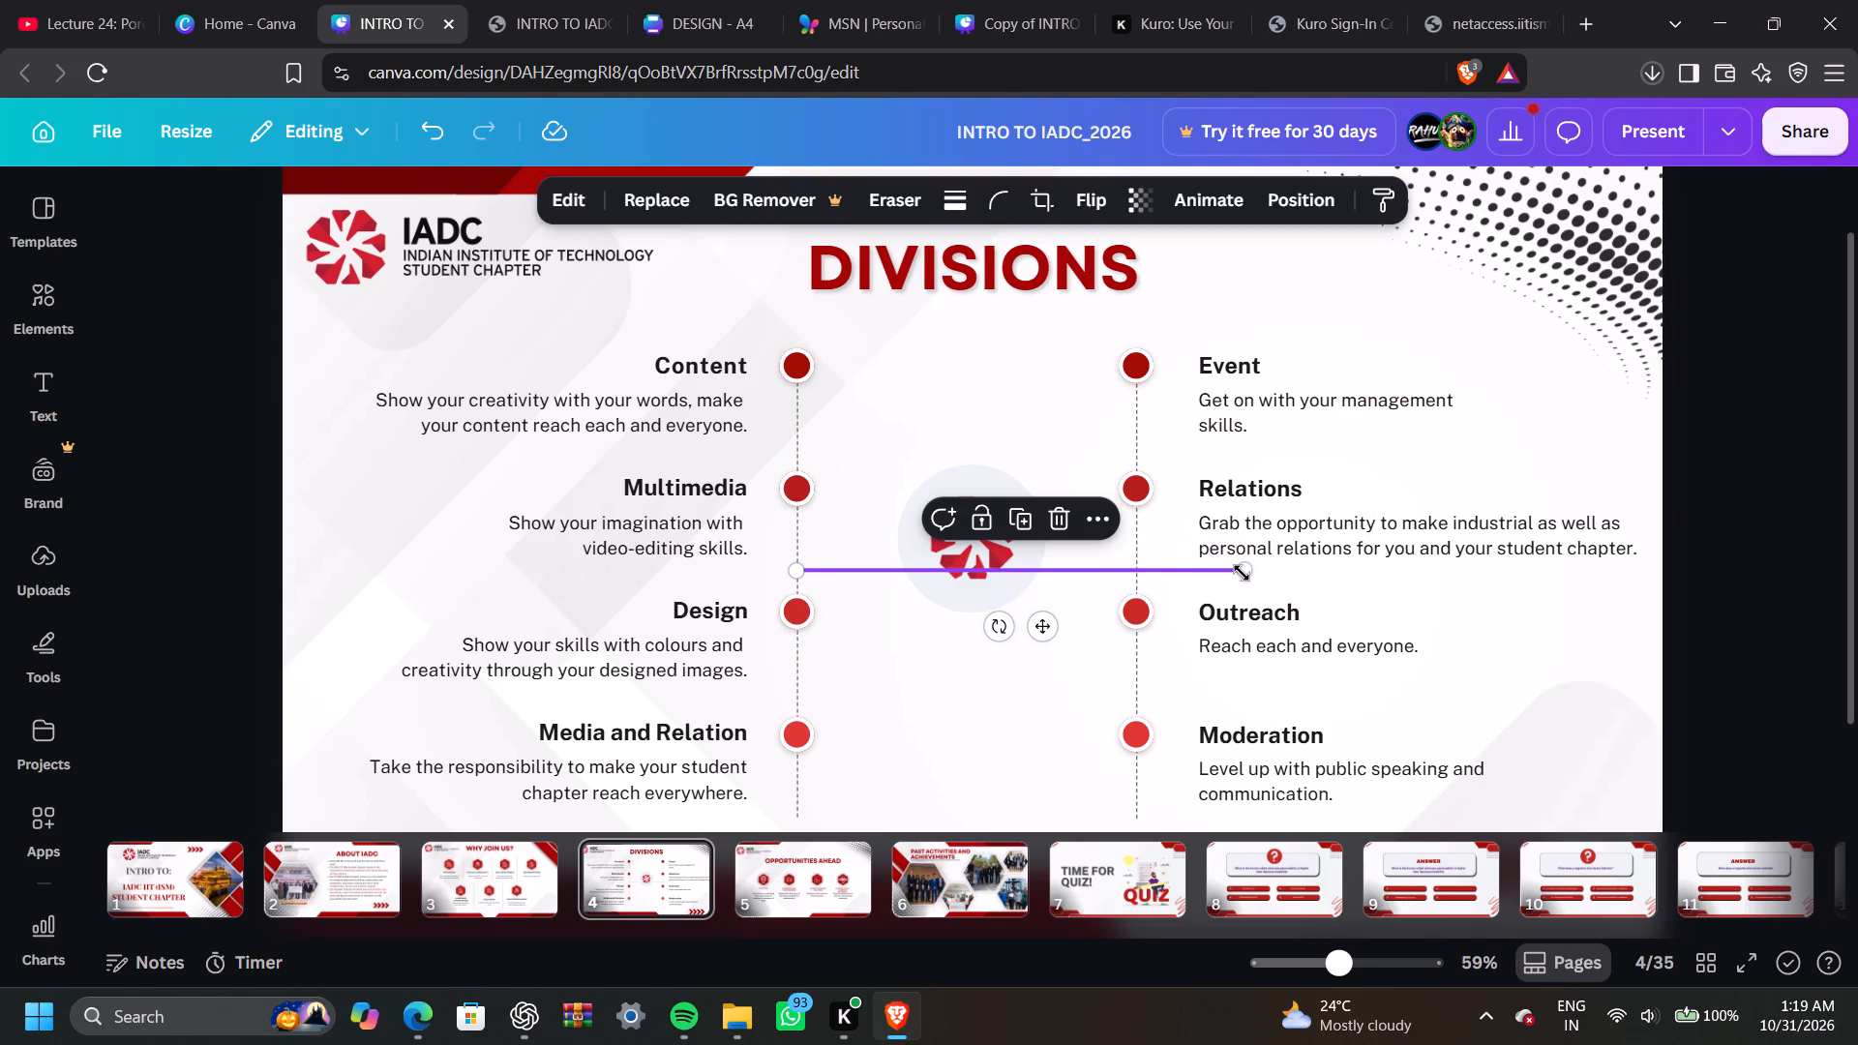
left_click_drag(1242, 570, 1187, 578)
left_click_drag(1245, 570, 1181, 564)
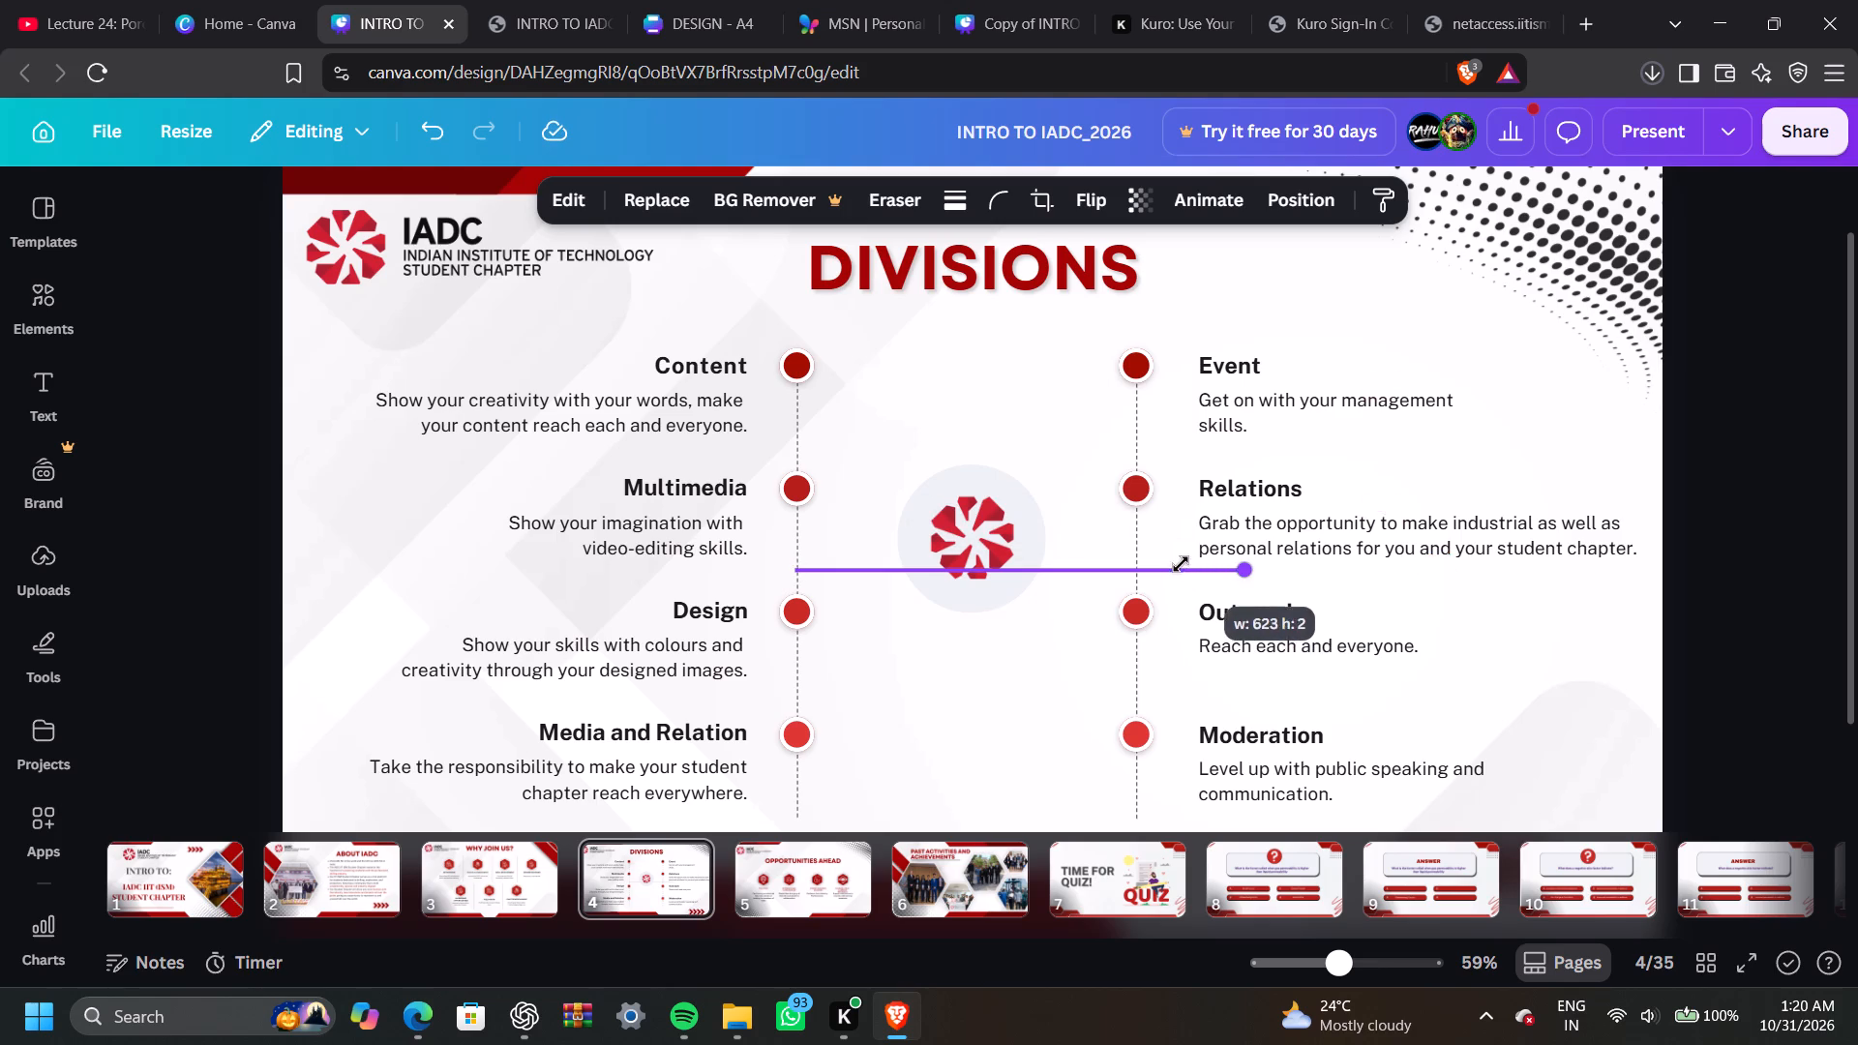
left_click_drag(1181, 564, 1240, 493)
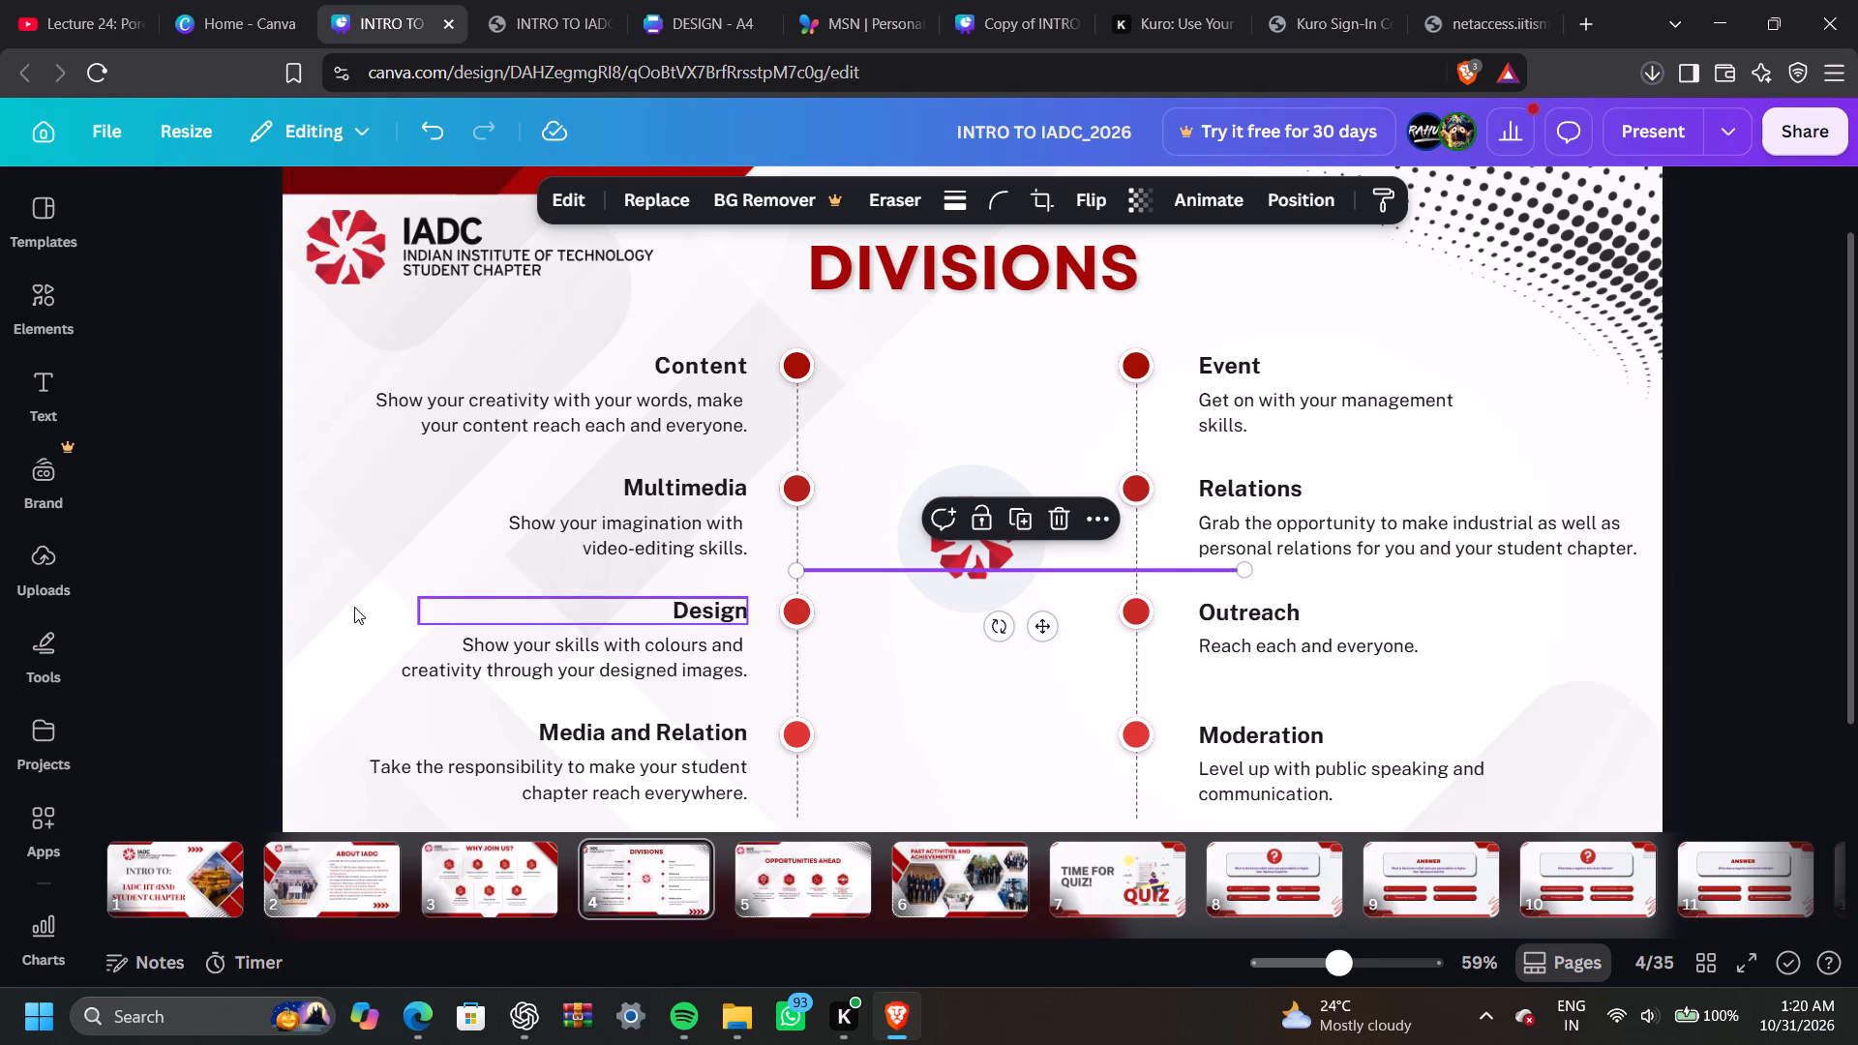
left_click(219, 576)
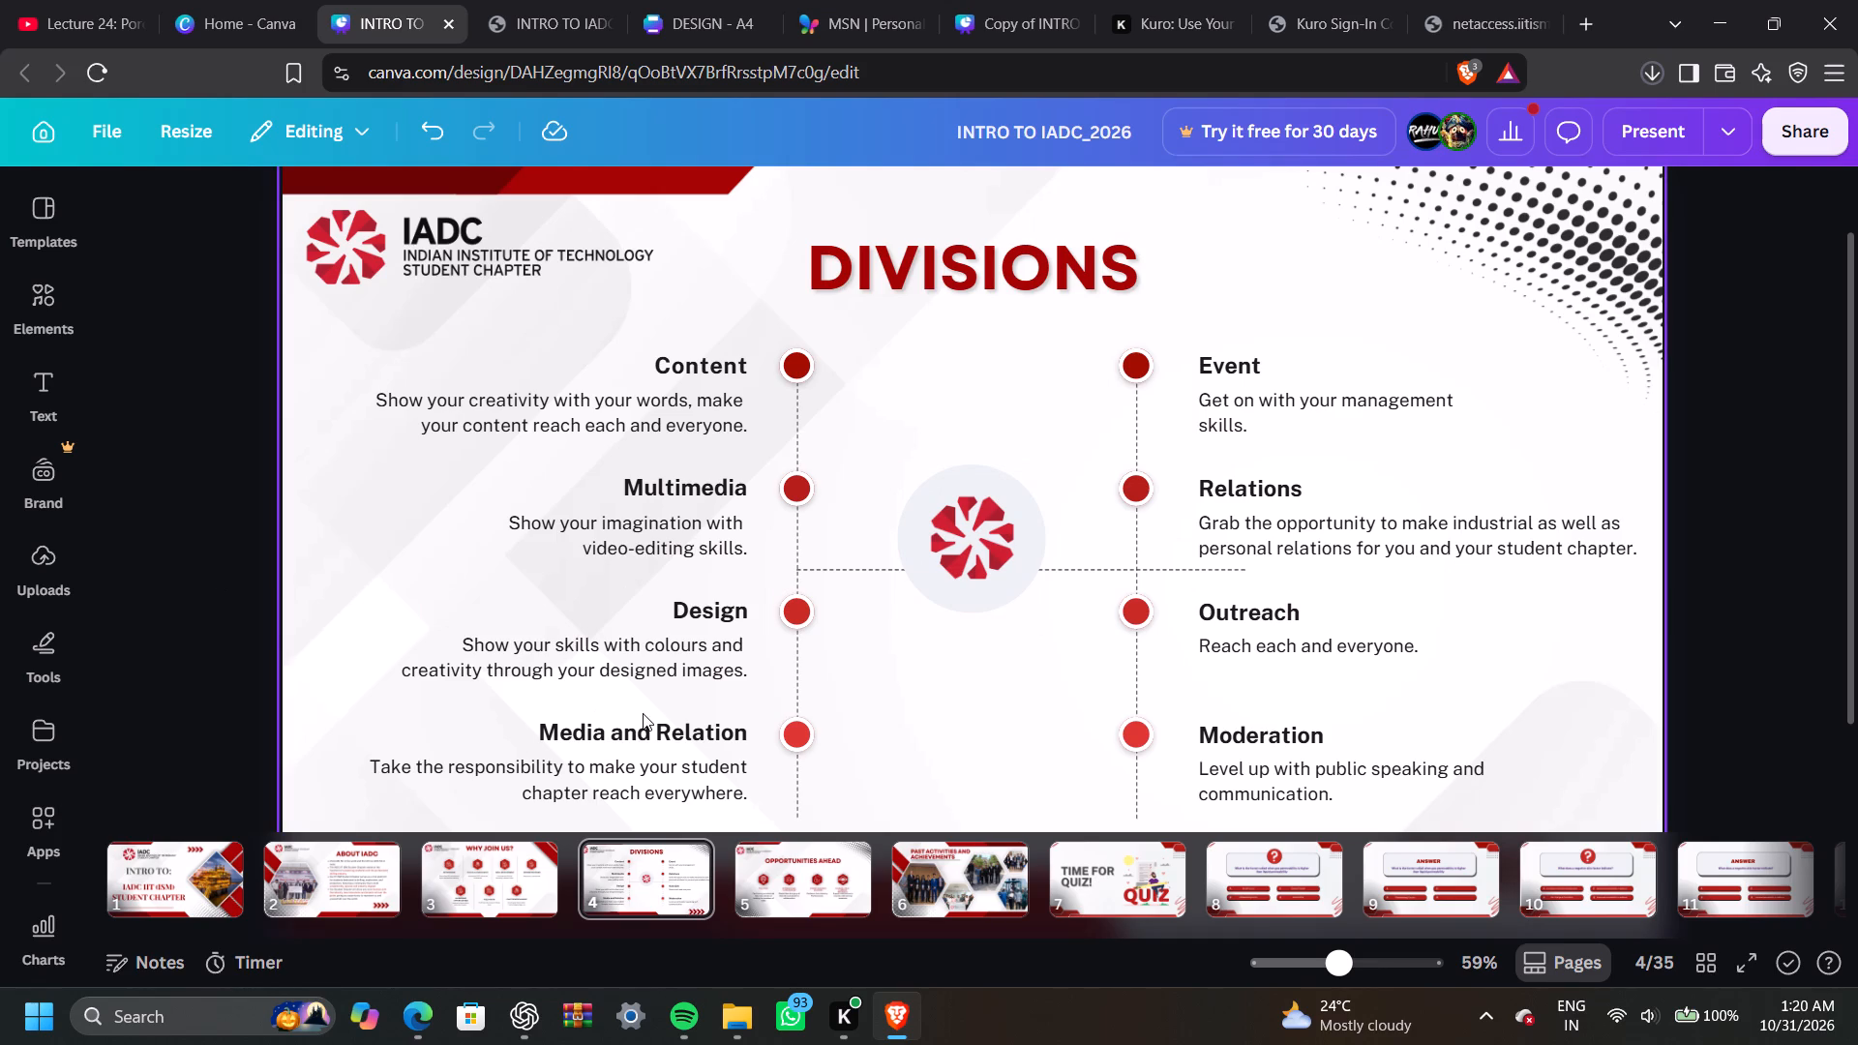
Delete the overlong horizontal dashed line from the DIVISIONS slide.
left_click(1072, 569)
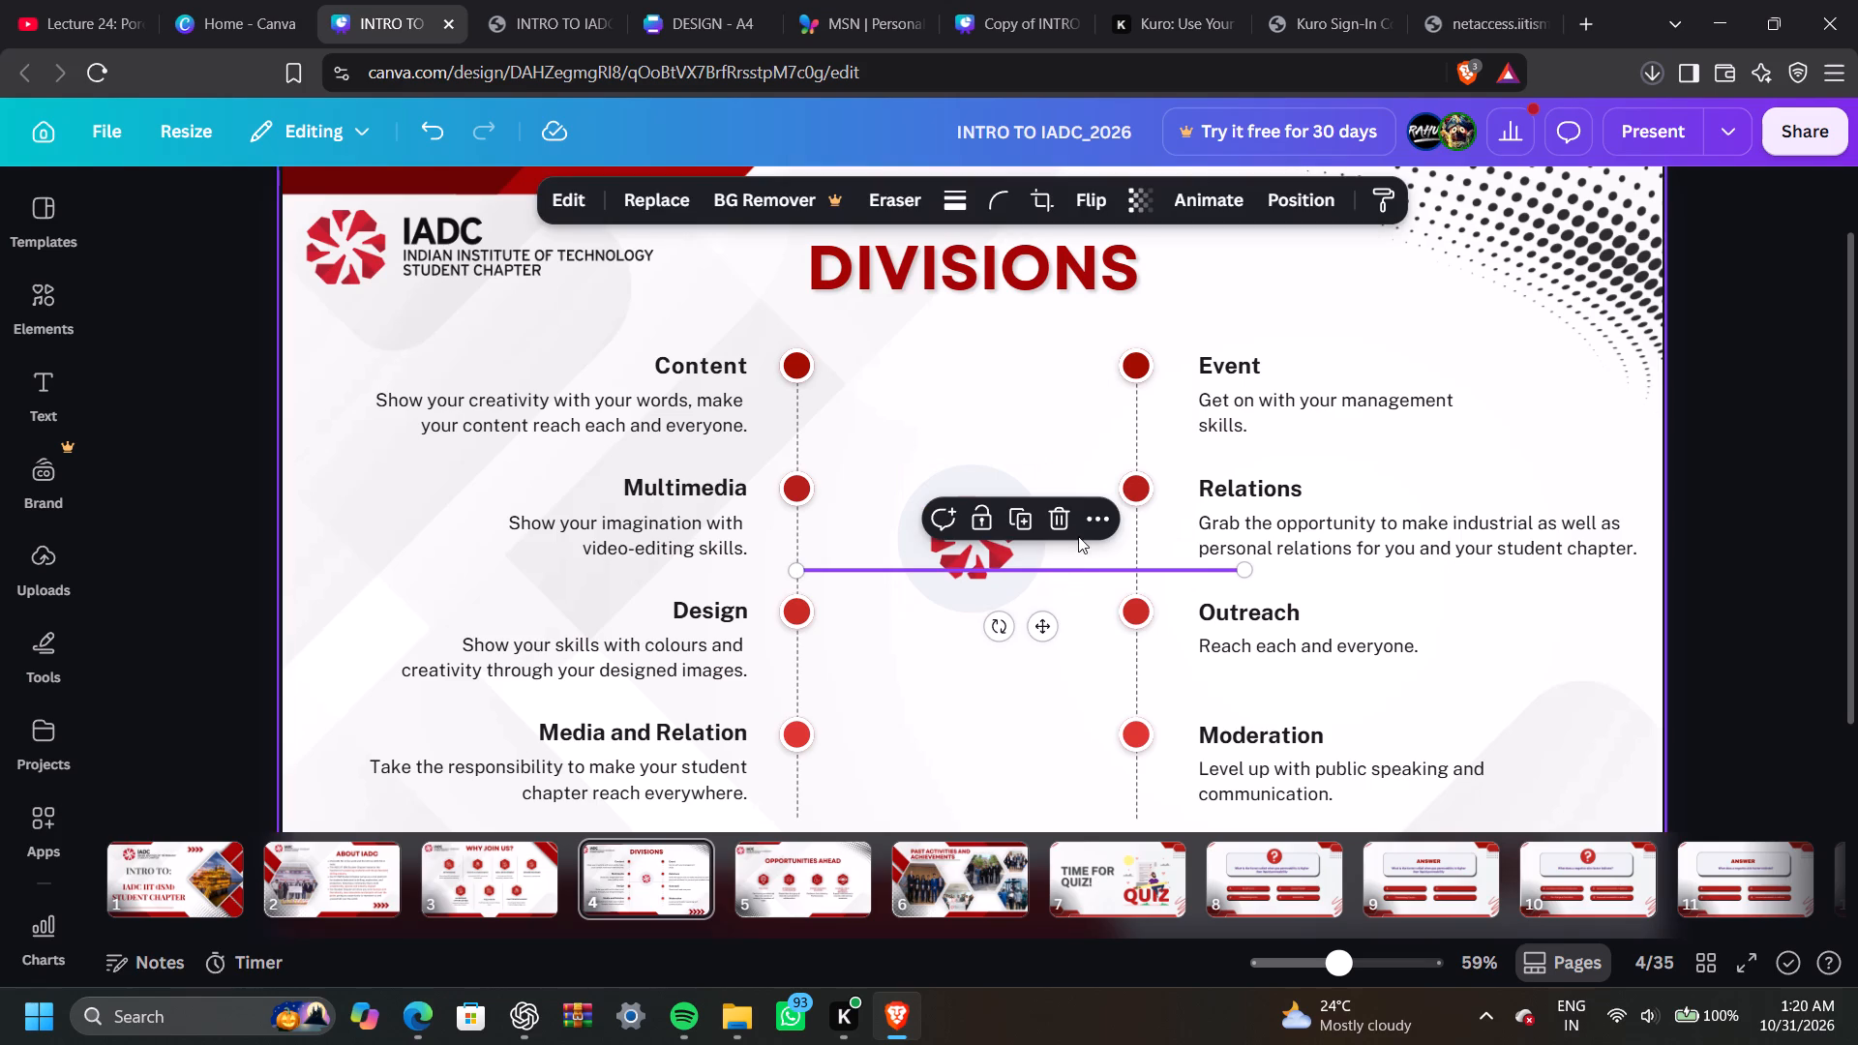
left_click(1064, 522)
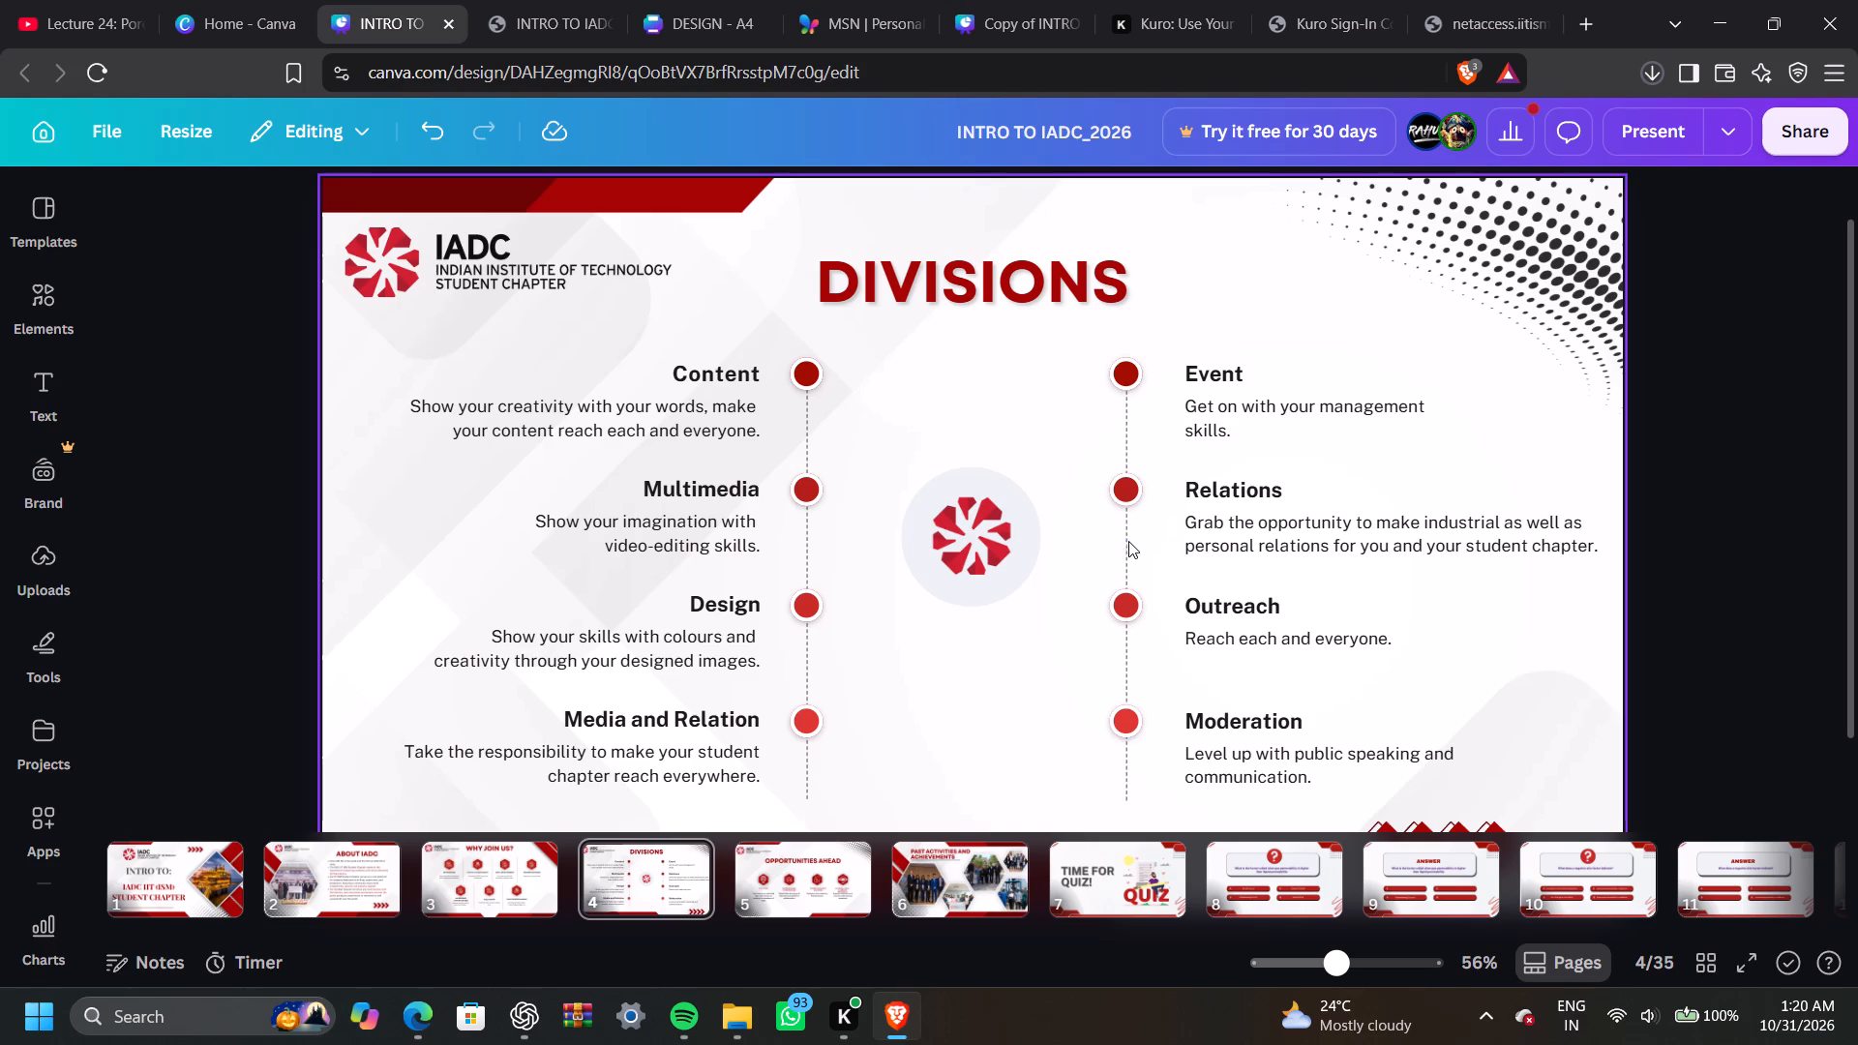
Add a new straight line across the central logo on the DIVISIONS slide, with its ends meeting the two vertical dashed lines.
left_click(51, 626)
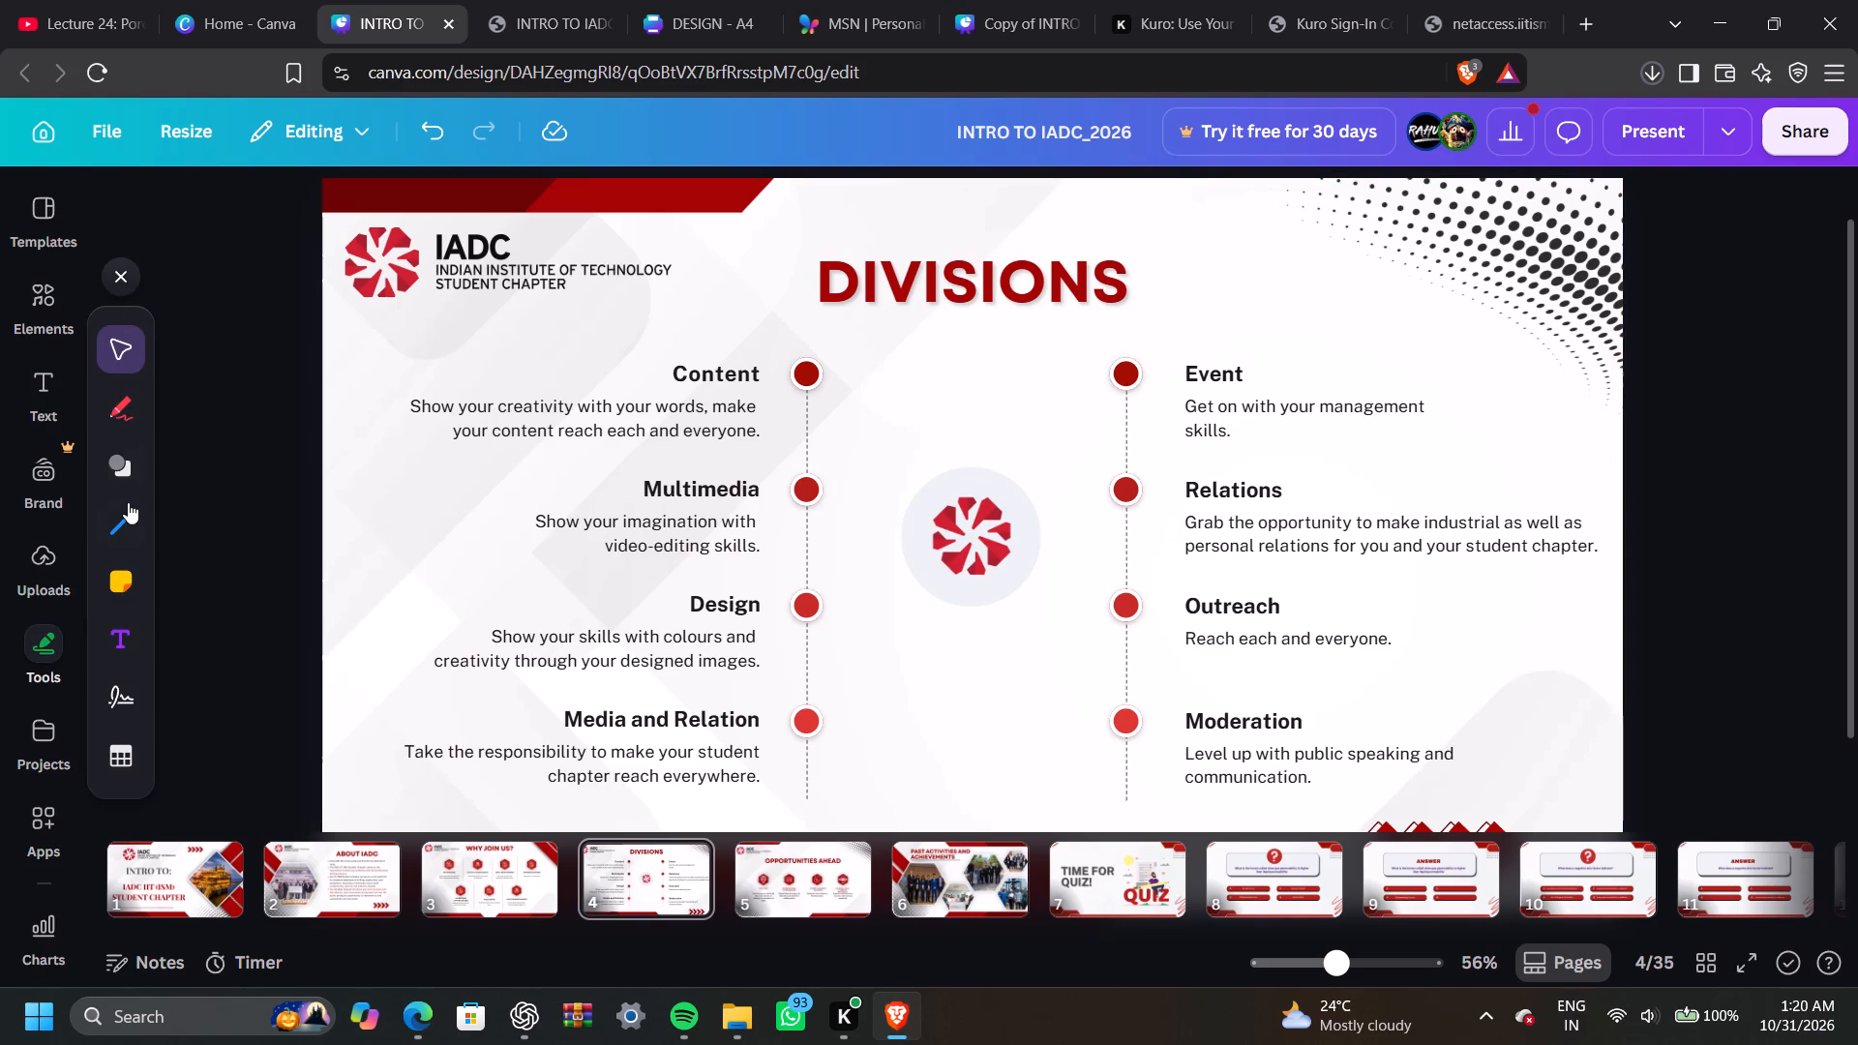
left_click(128, 503)
left_click(191, 492)
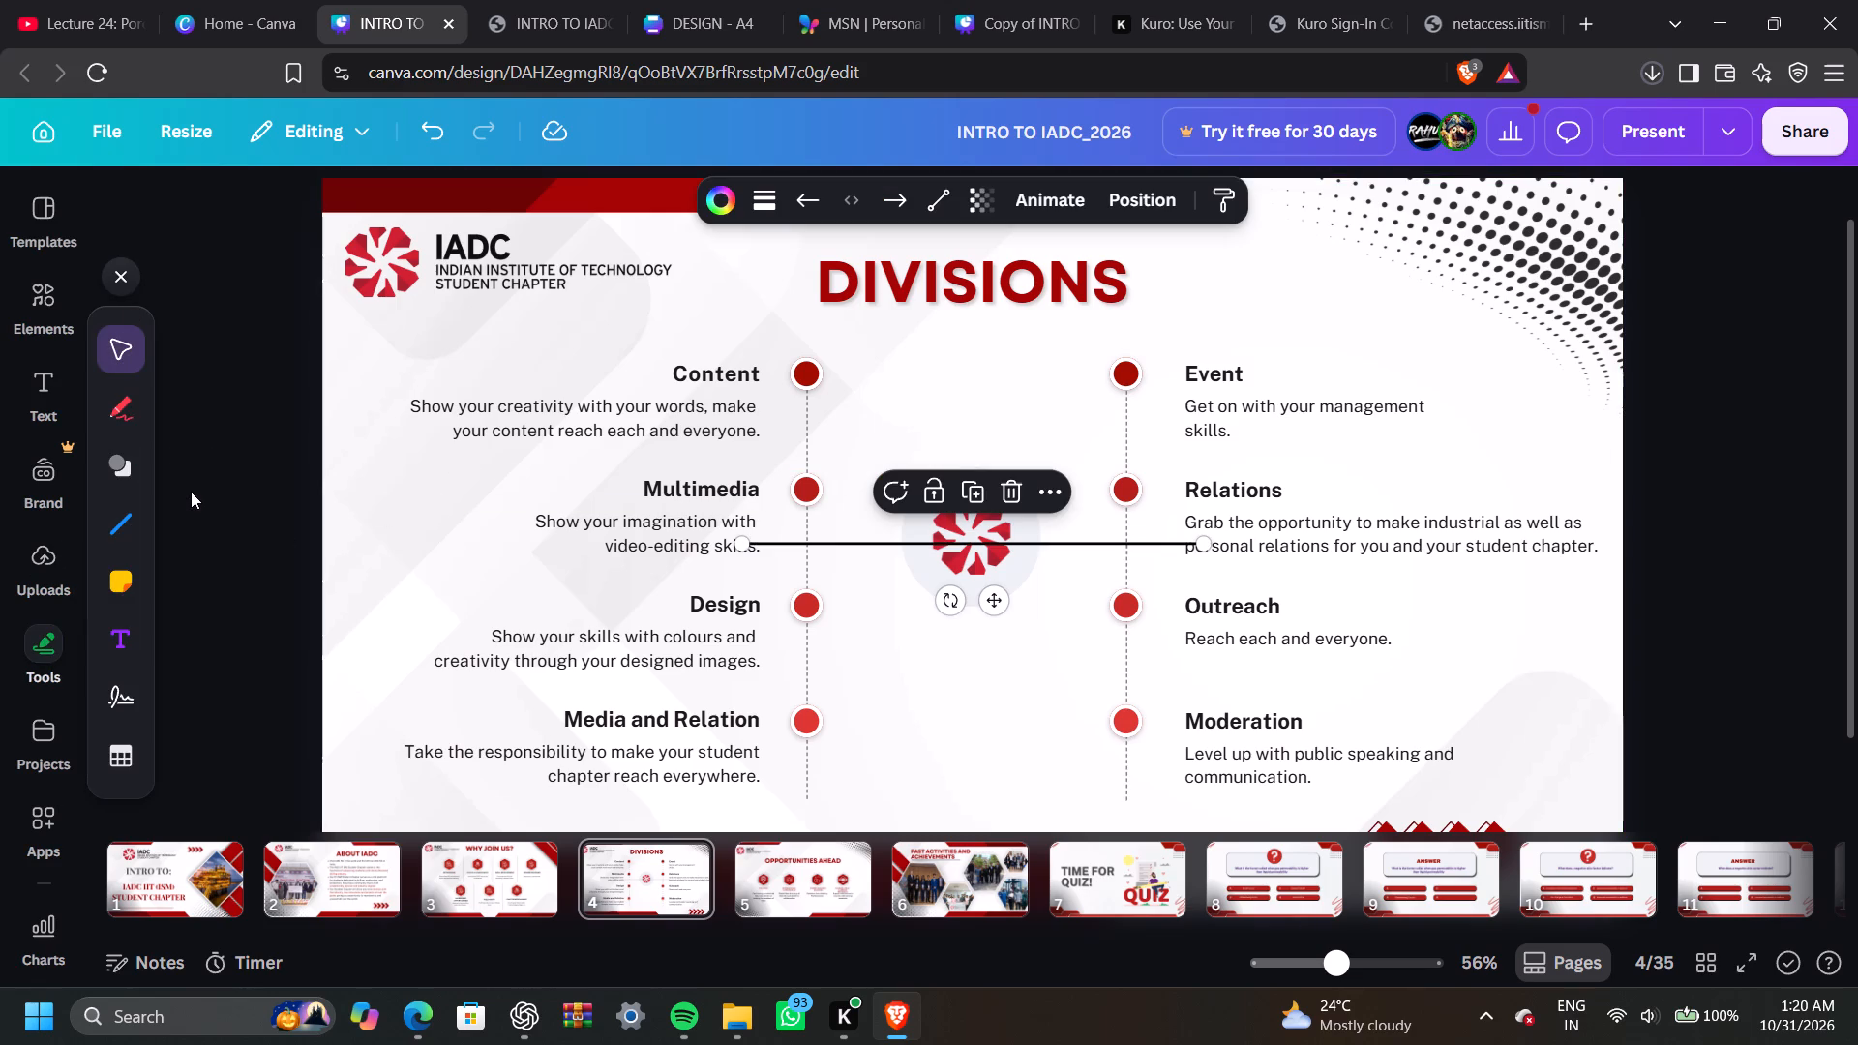
left_click_drag(742, 544, 815, 537)
left_click_drag(1207, 542, 1133, 537)
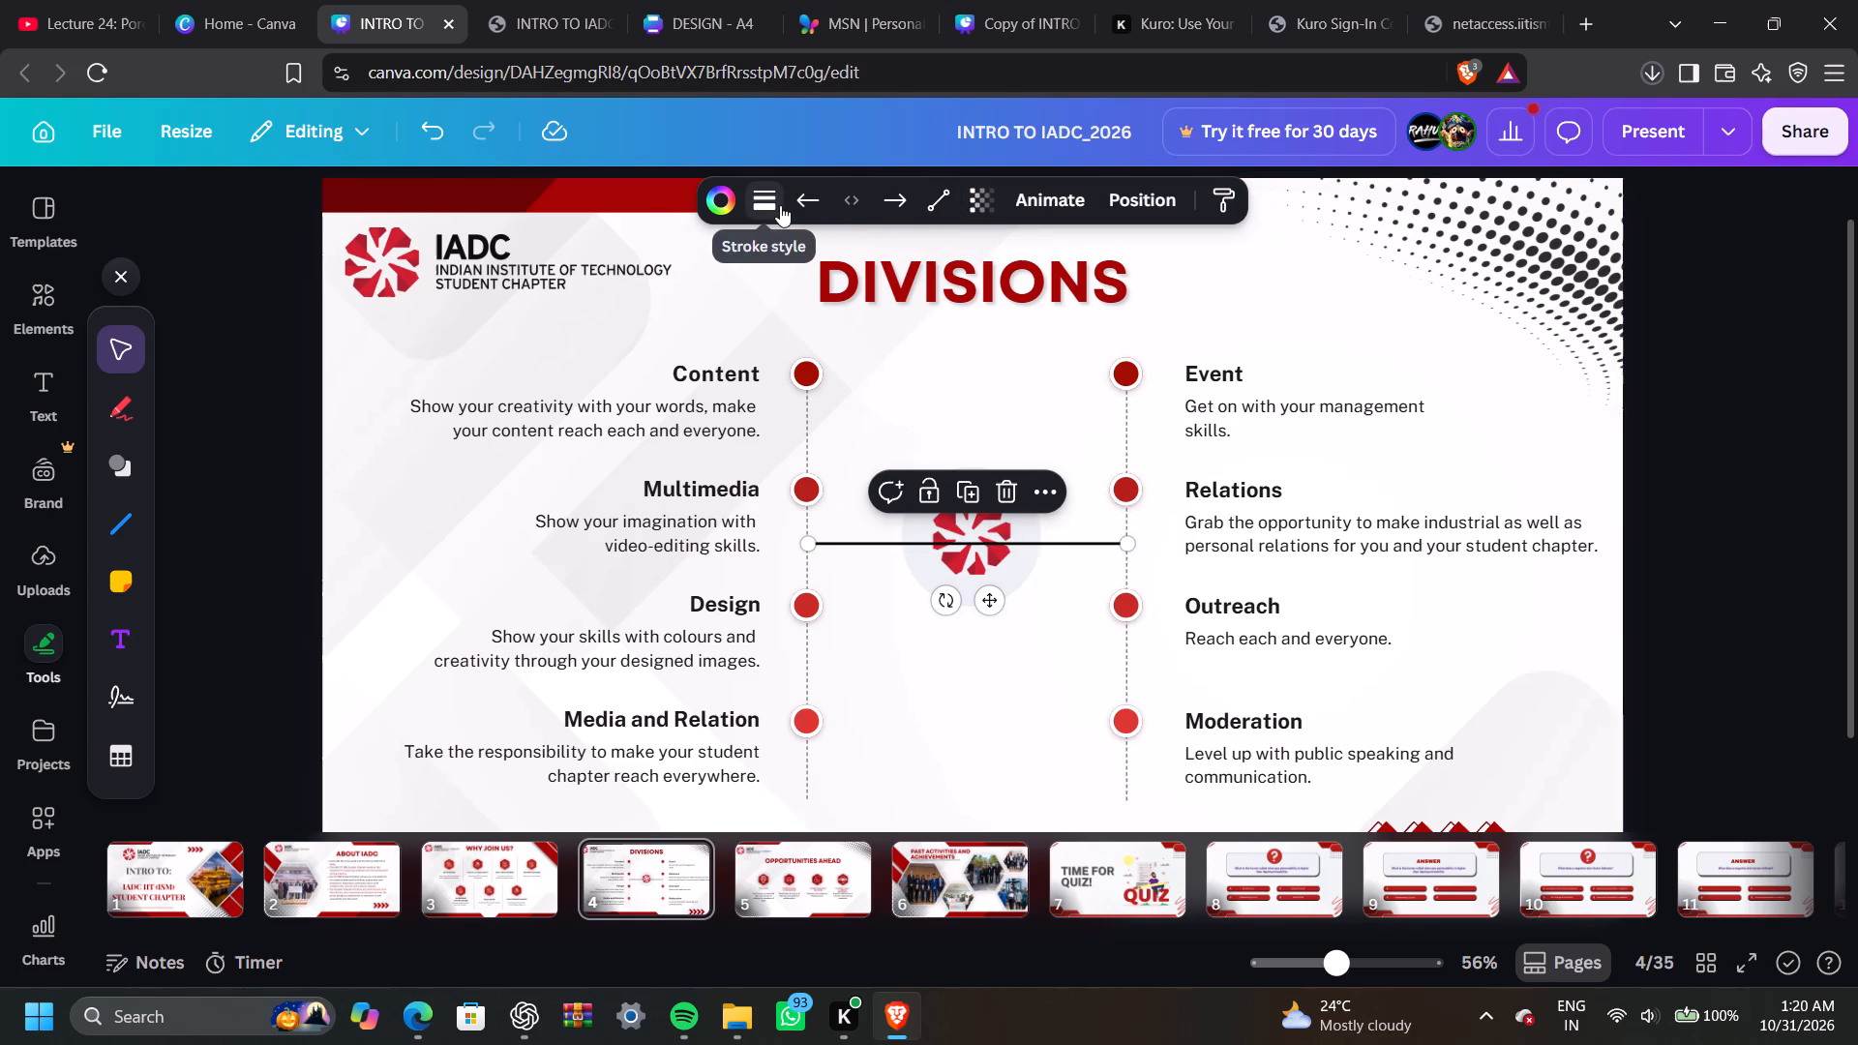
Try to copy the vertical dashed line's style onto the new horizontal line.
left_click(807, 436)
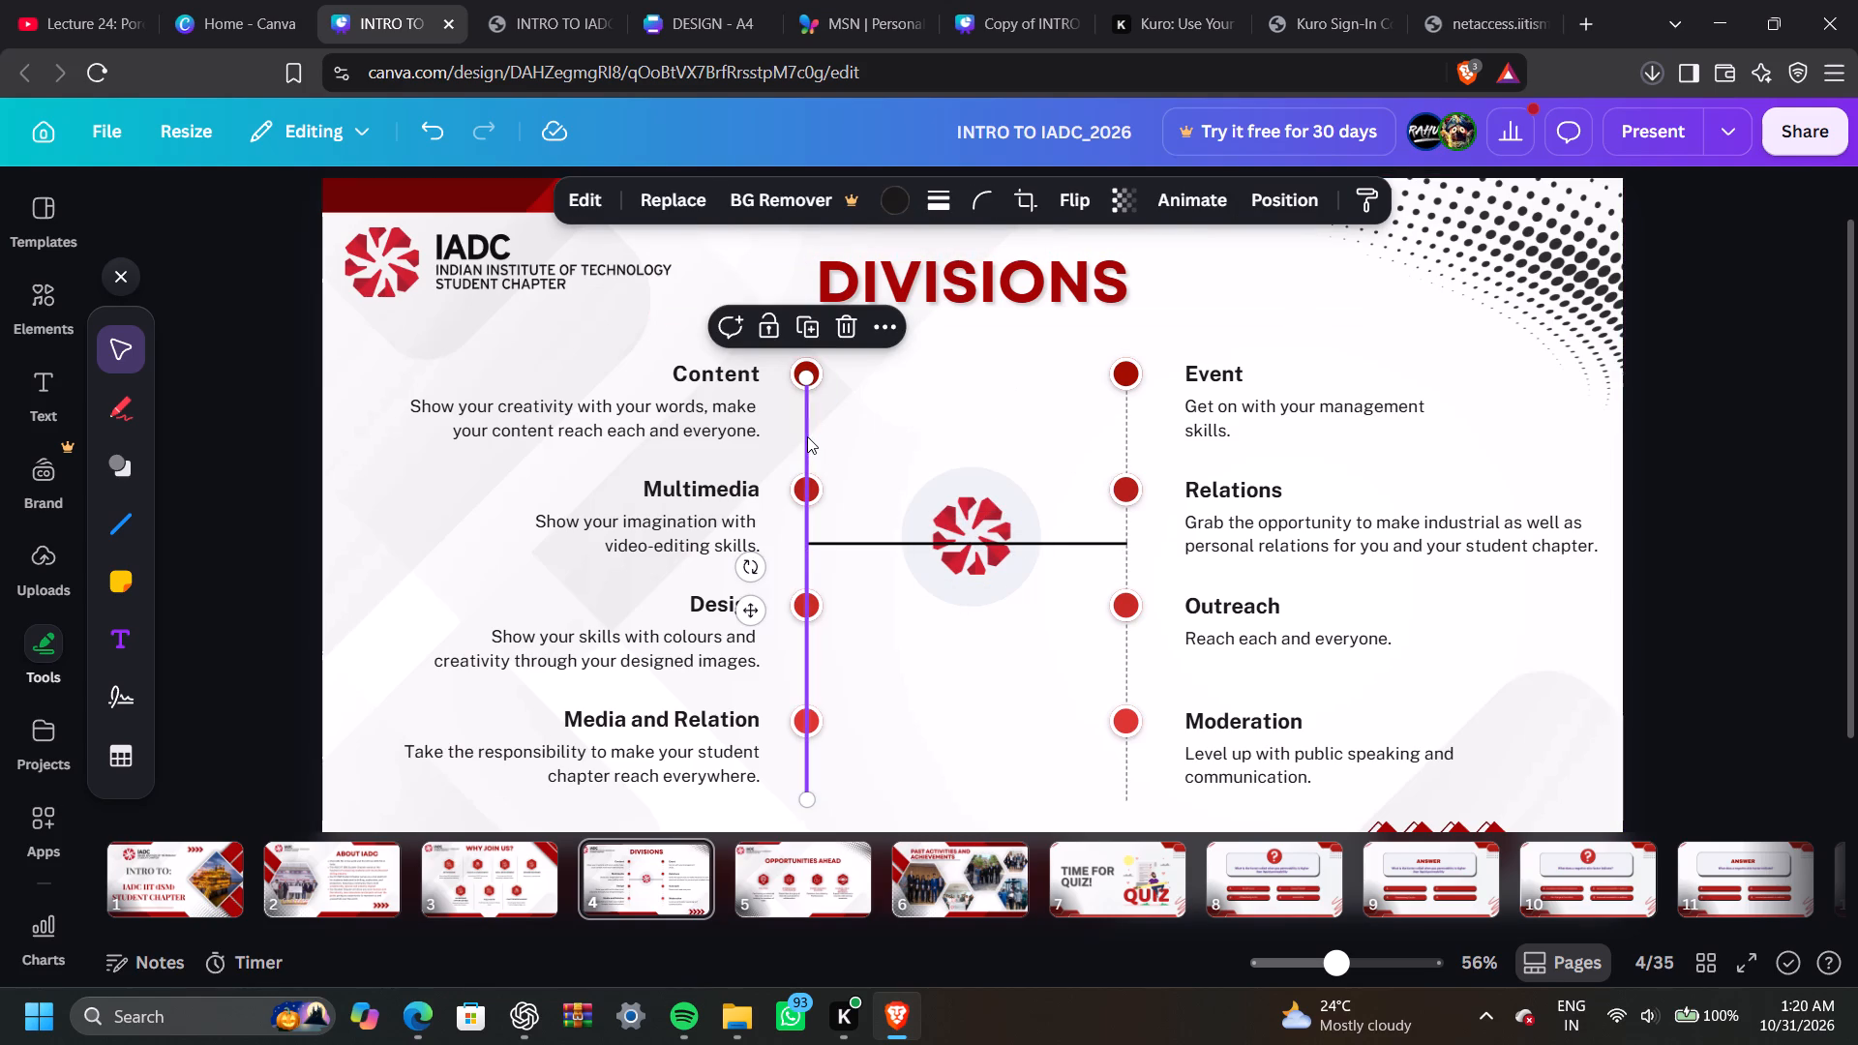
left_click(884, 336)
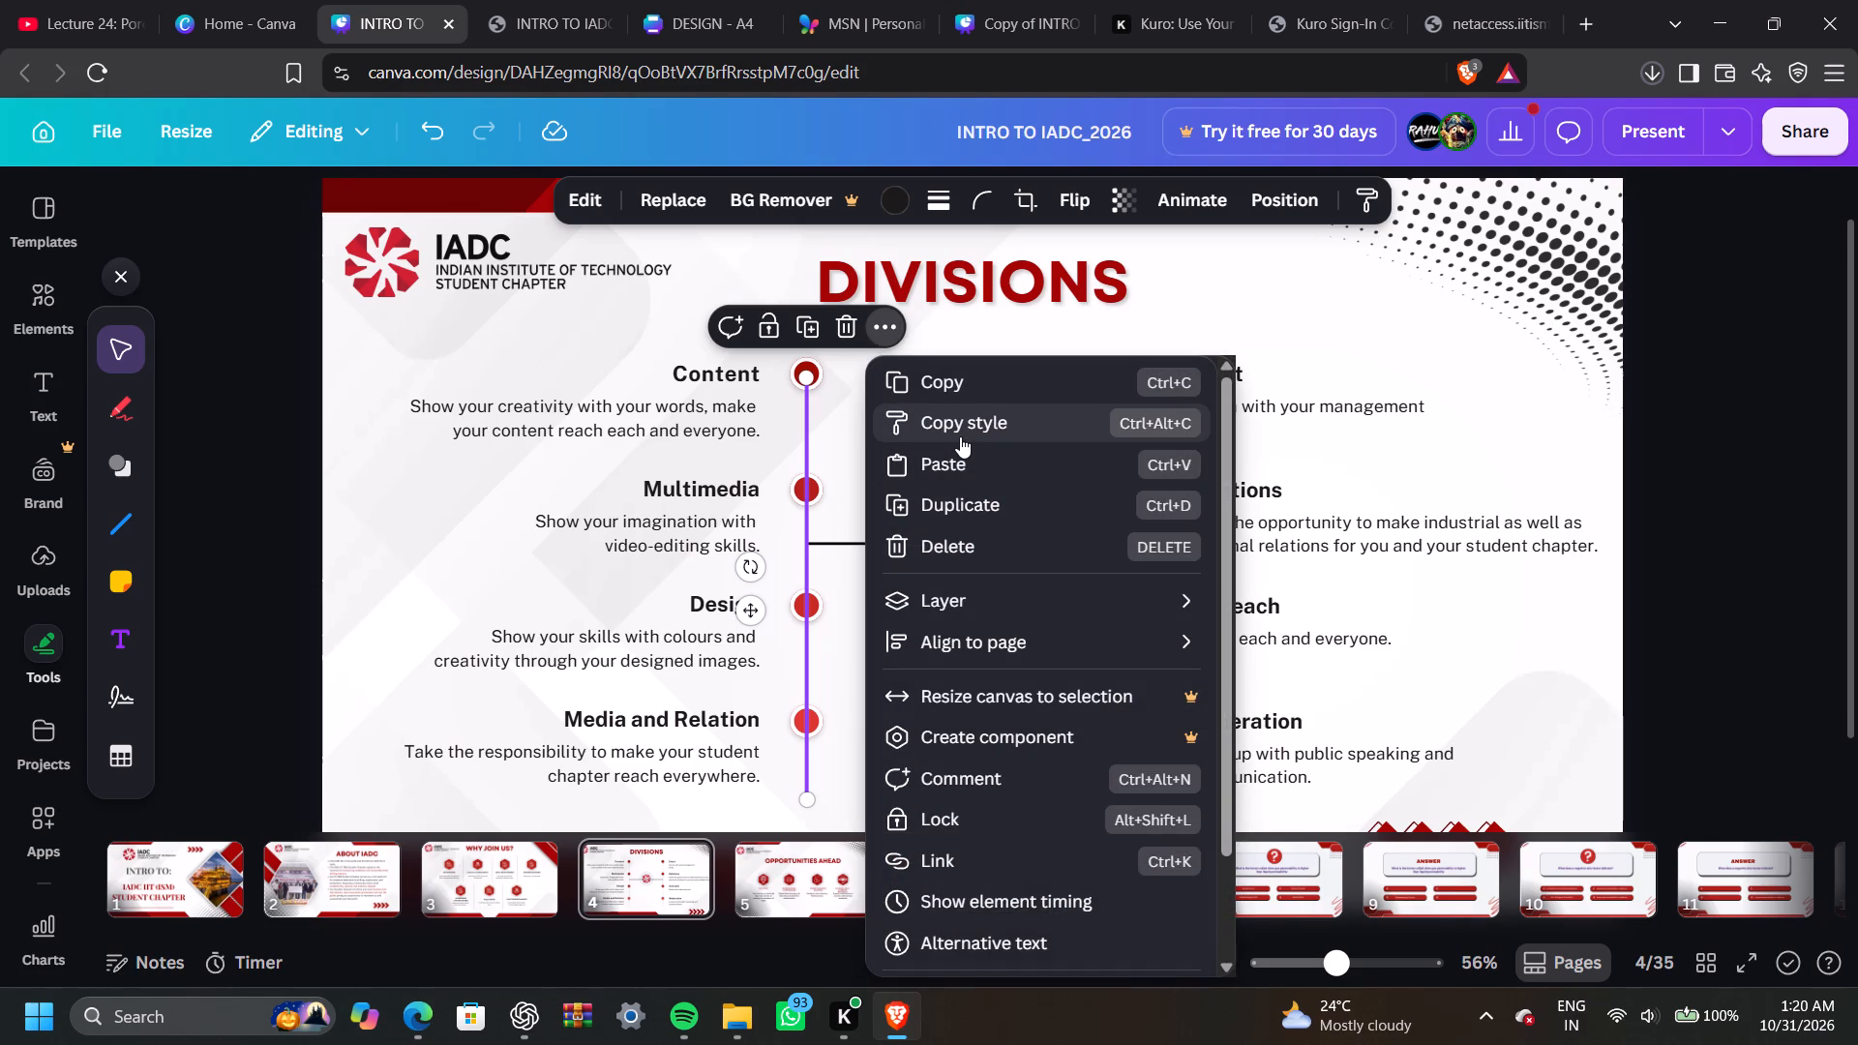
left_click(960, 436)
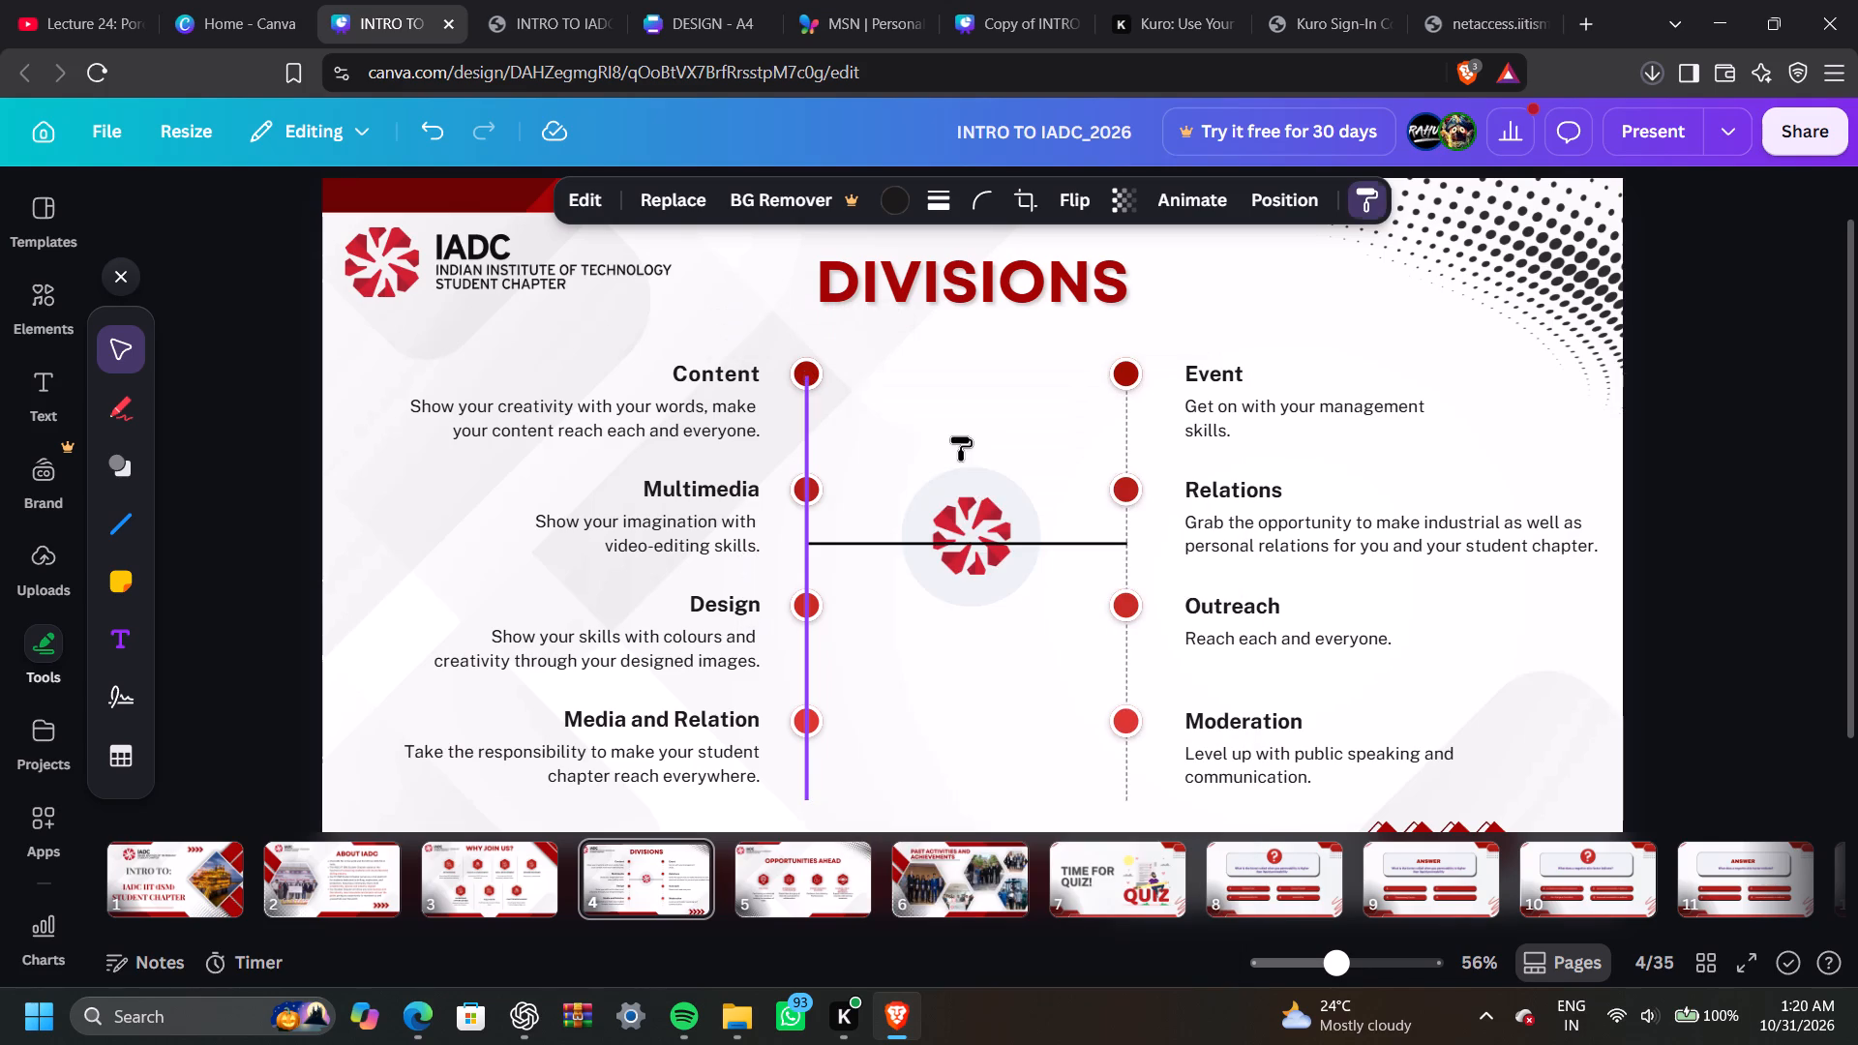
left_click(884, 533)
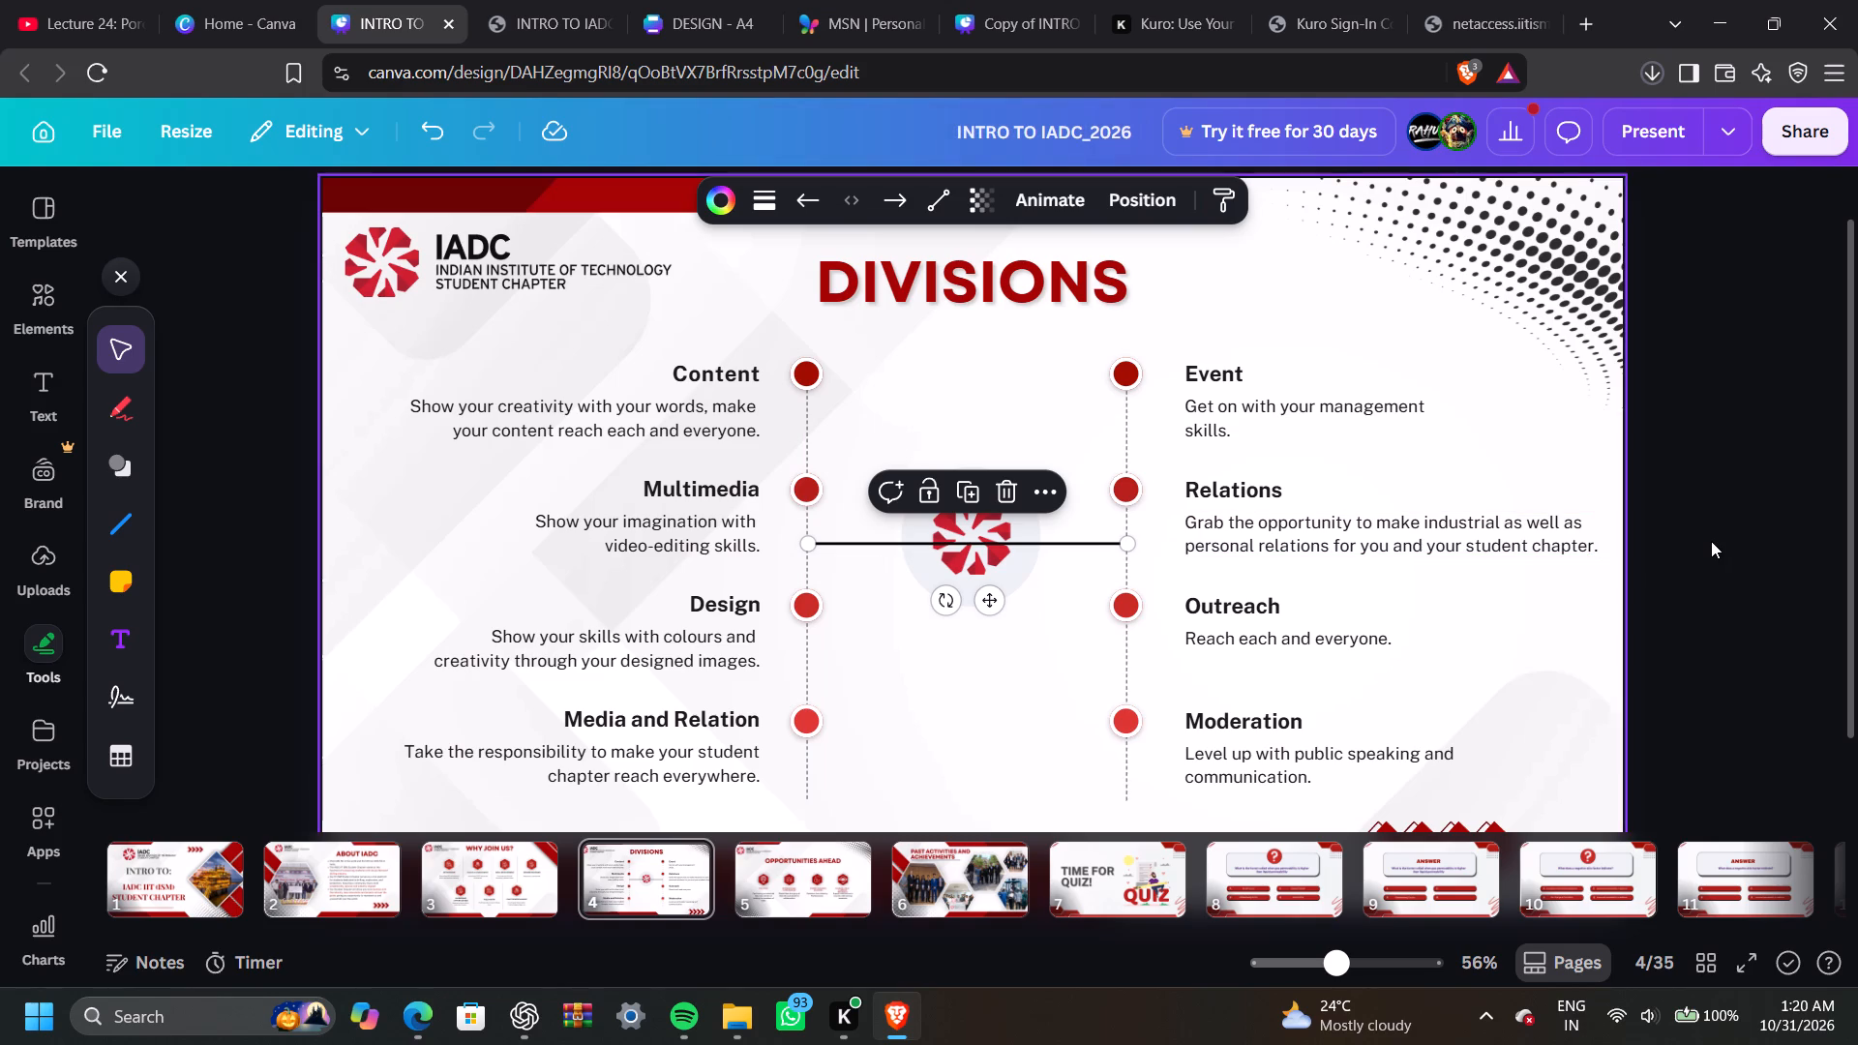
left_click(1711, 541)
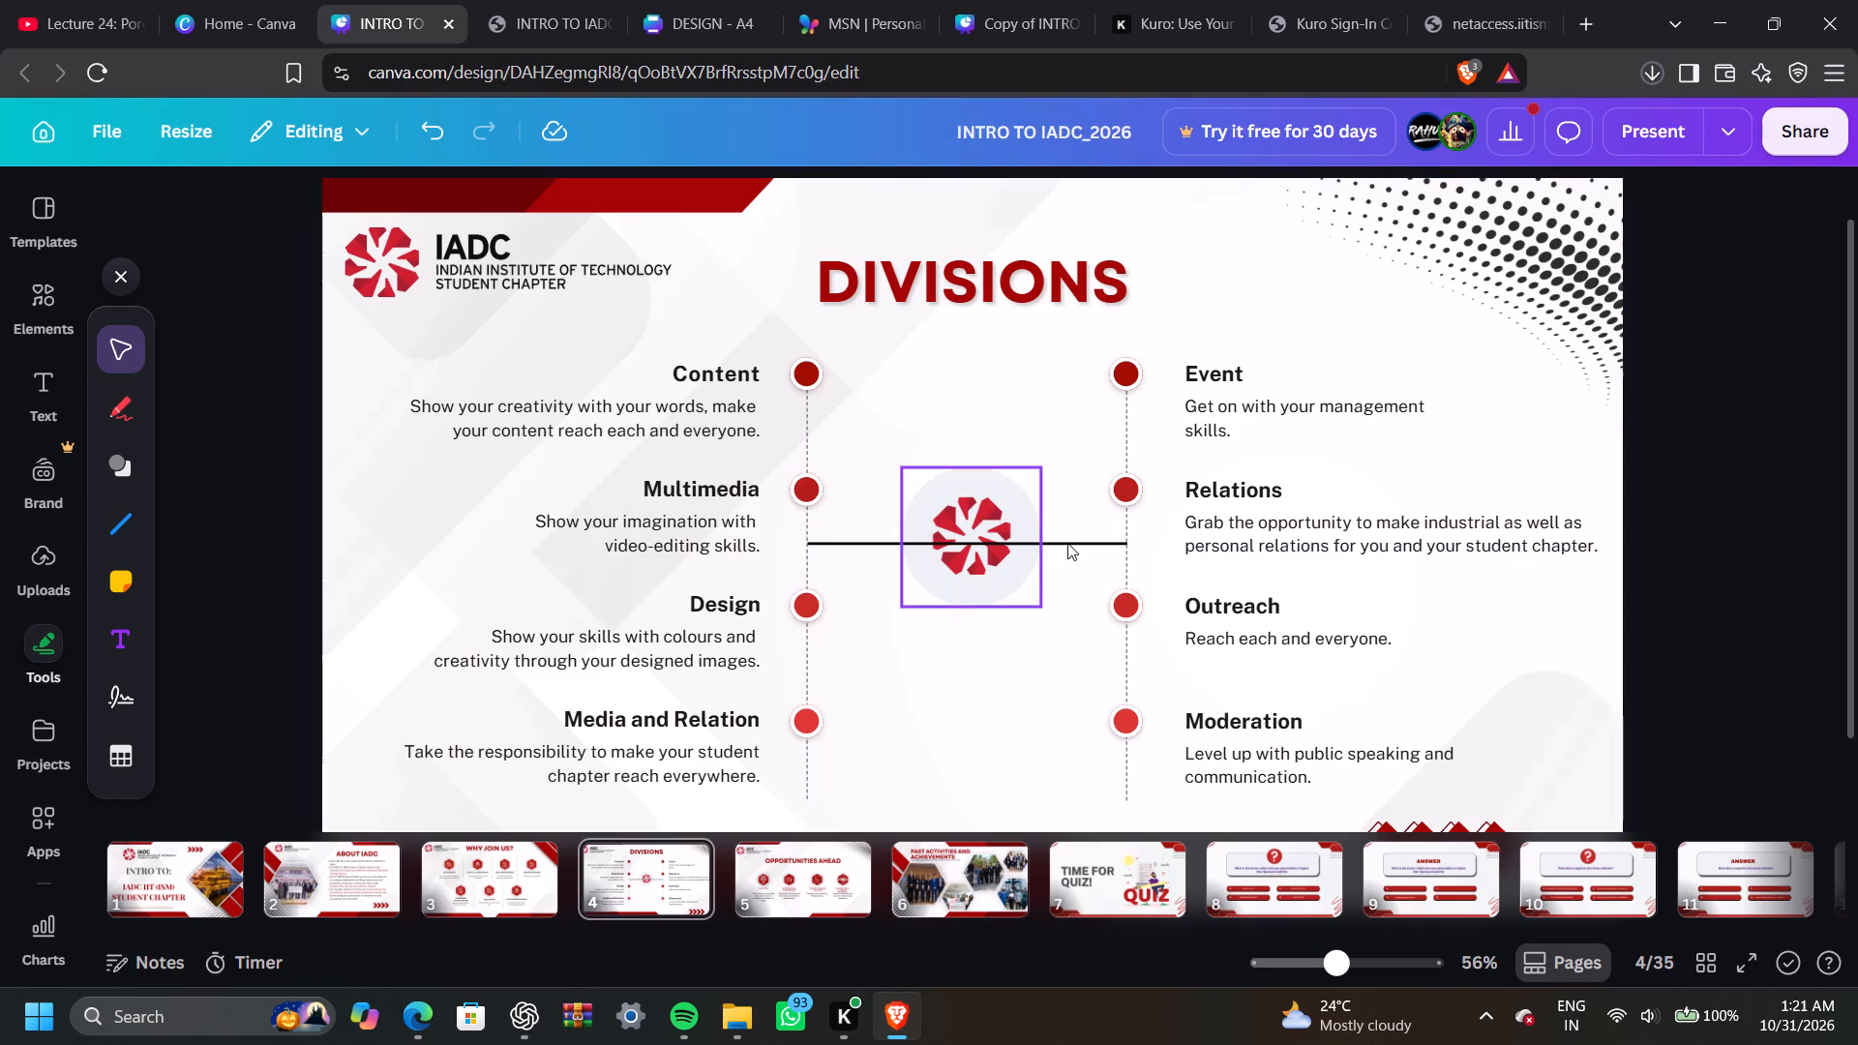
Set the new horizontal line to the short-dash style with a stroke weight of 2.
left_click(1067, 543)
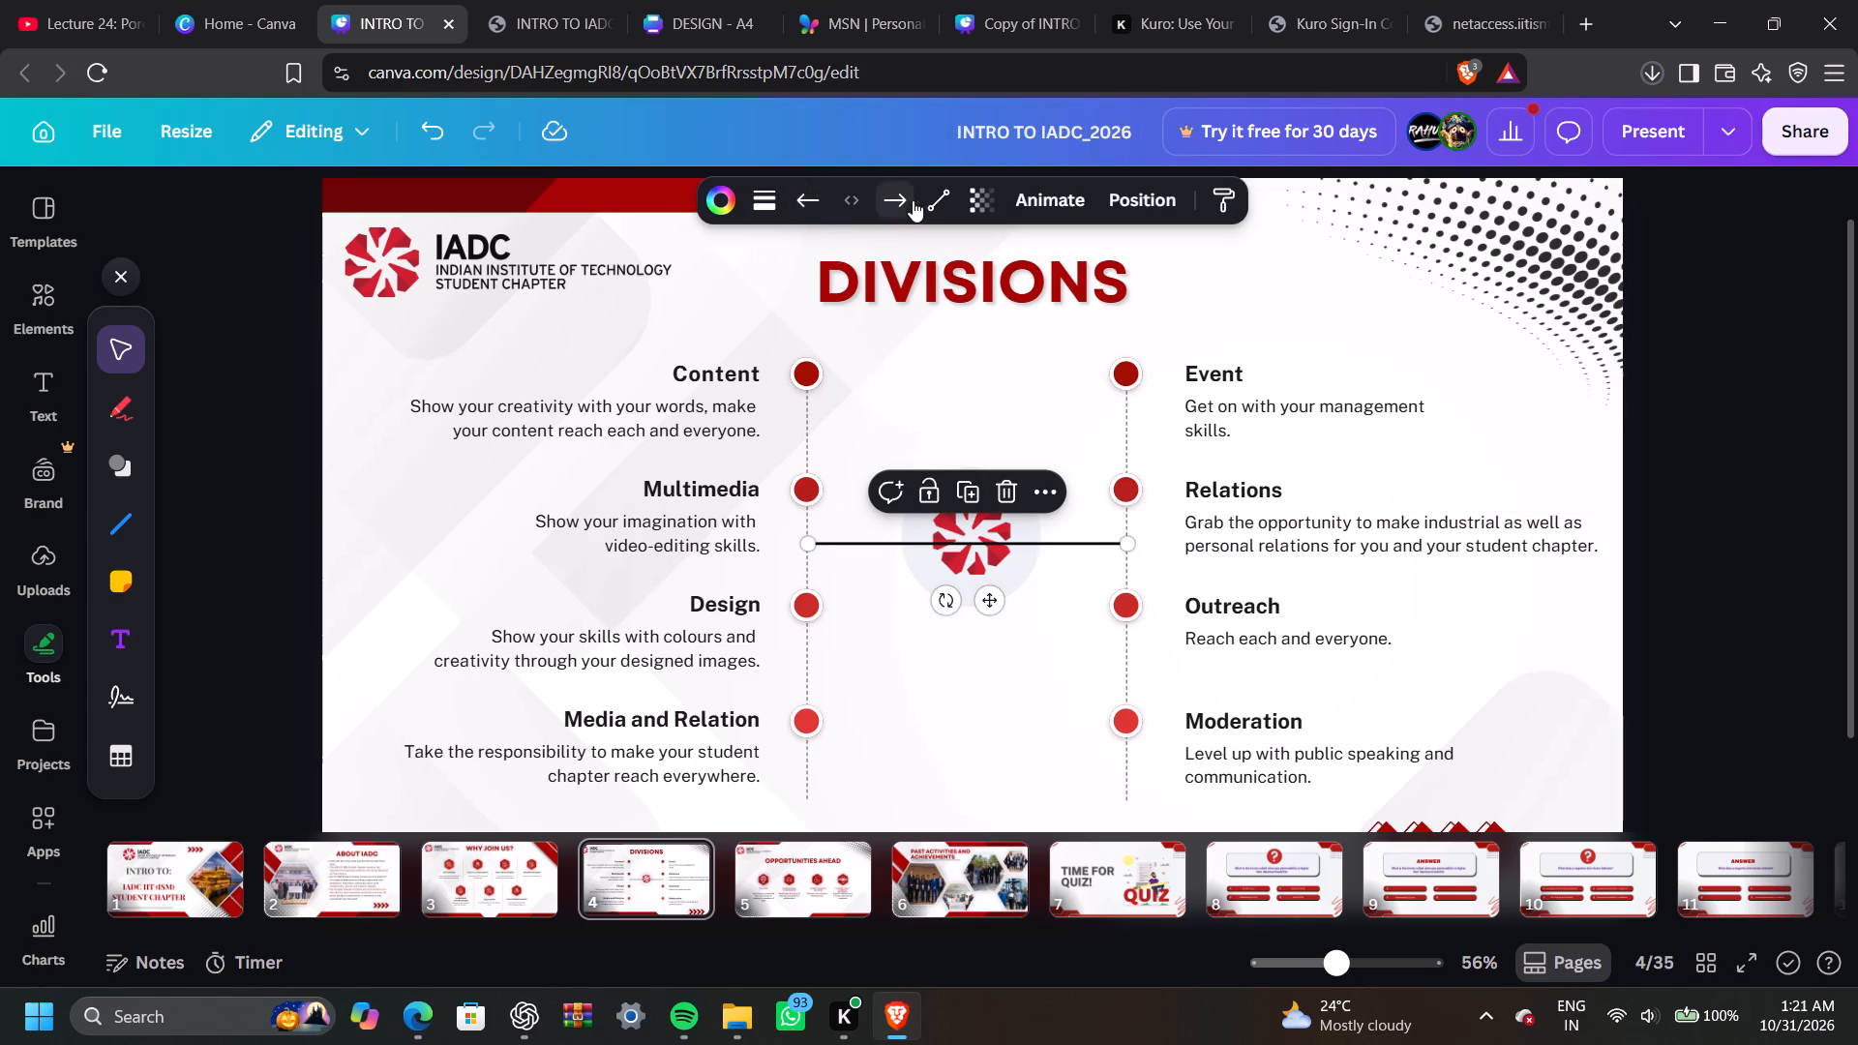
left_click(765, 202)
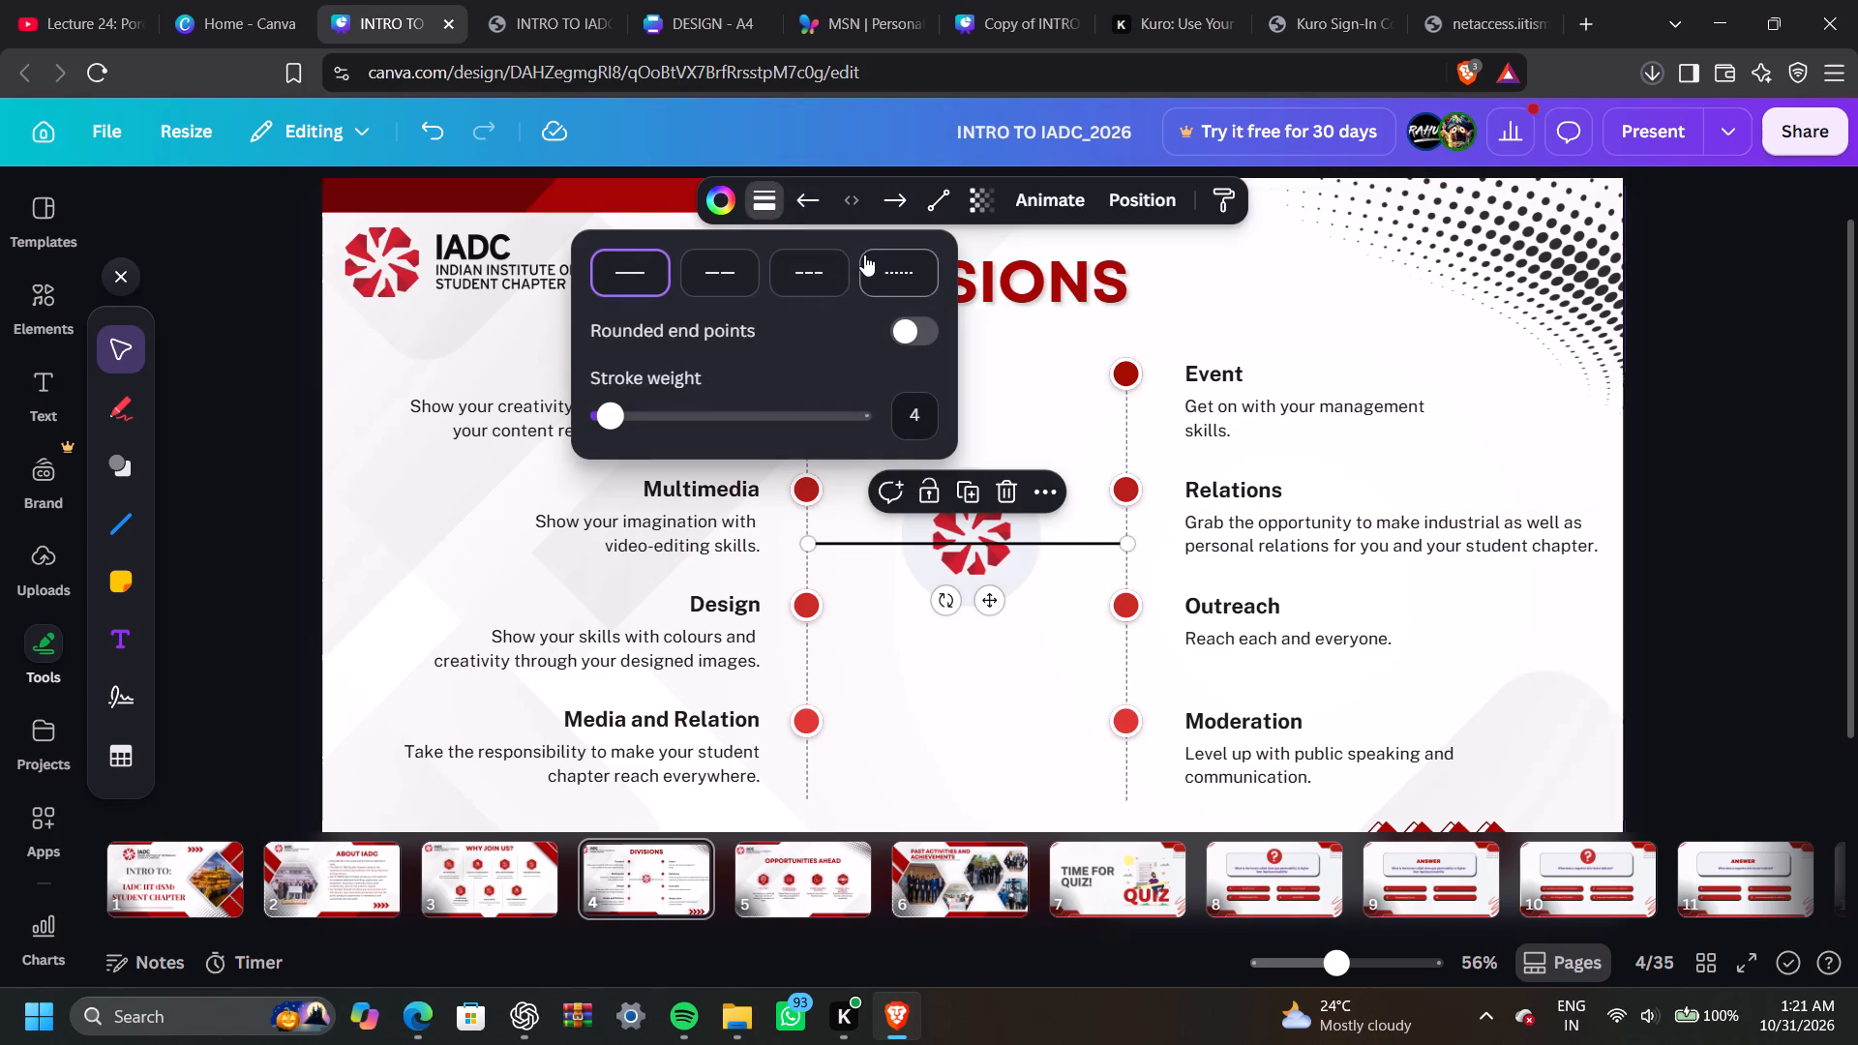
left_click(824, 266)
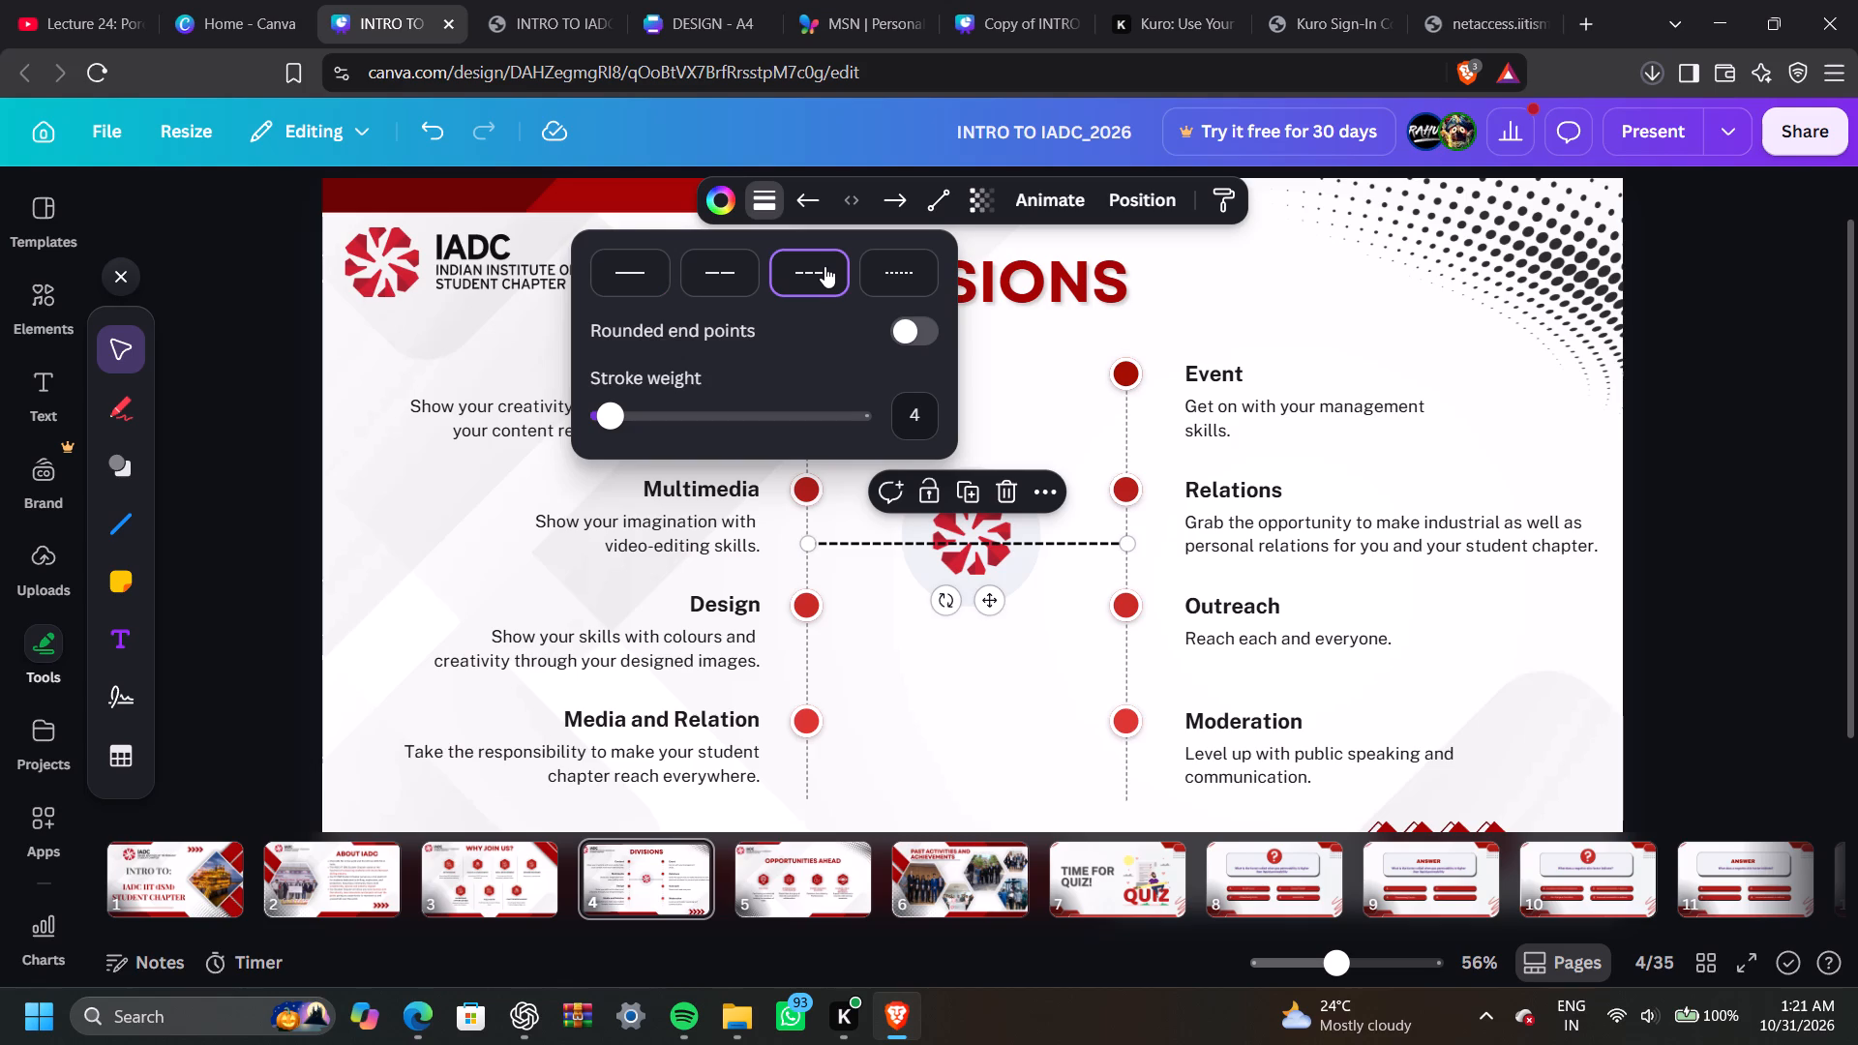
left_click(608, 408)
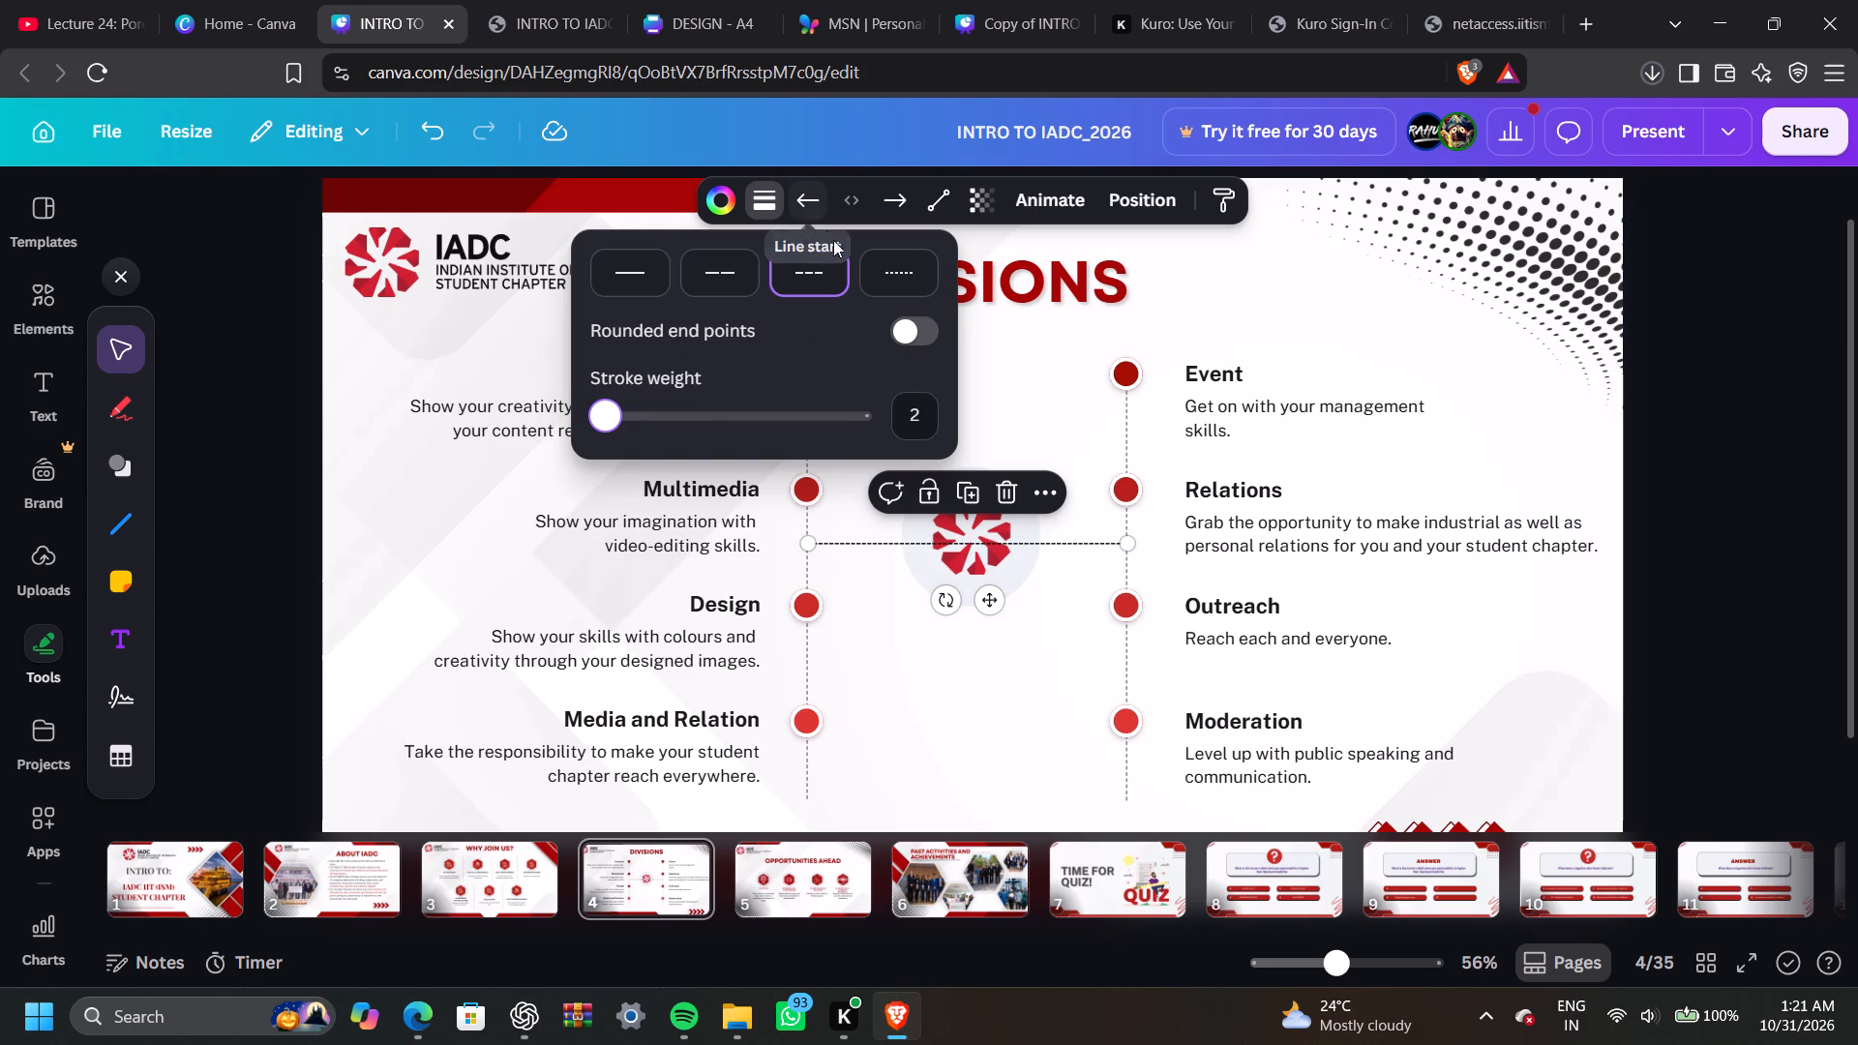
left_click(1693, 494)
left_click(1693, 494)
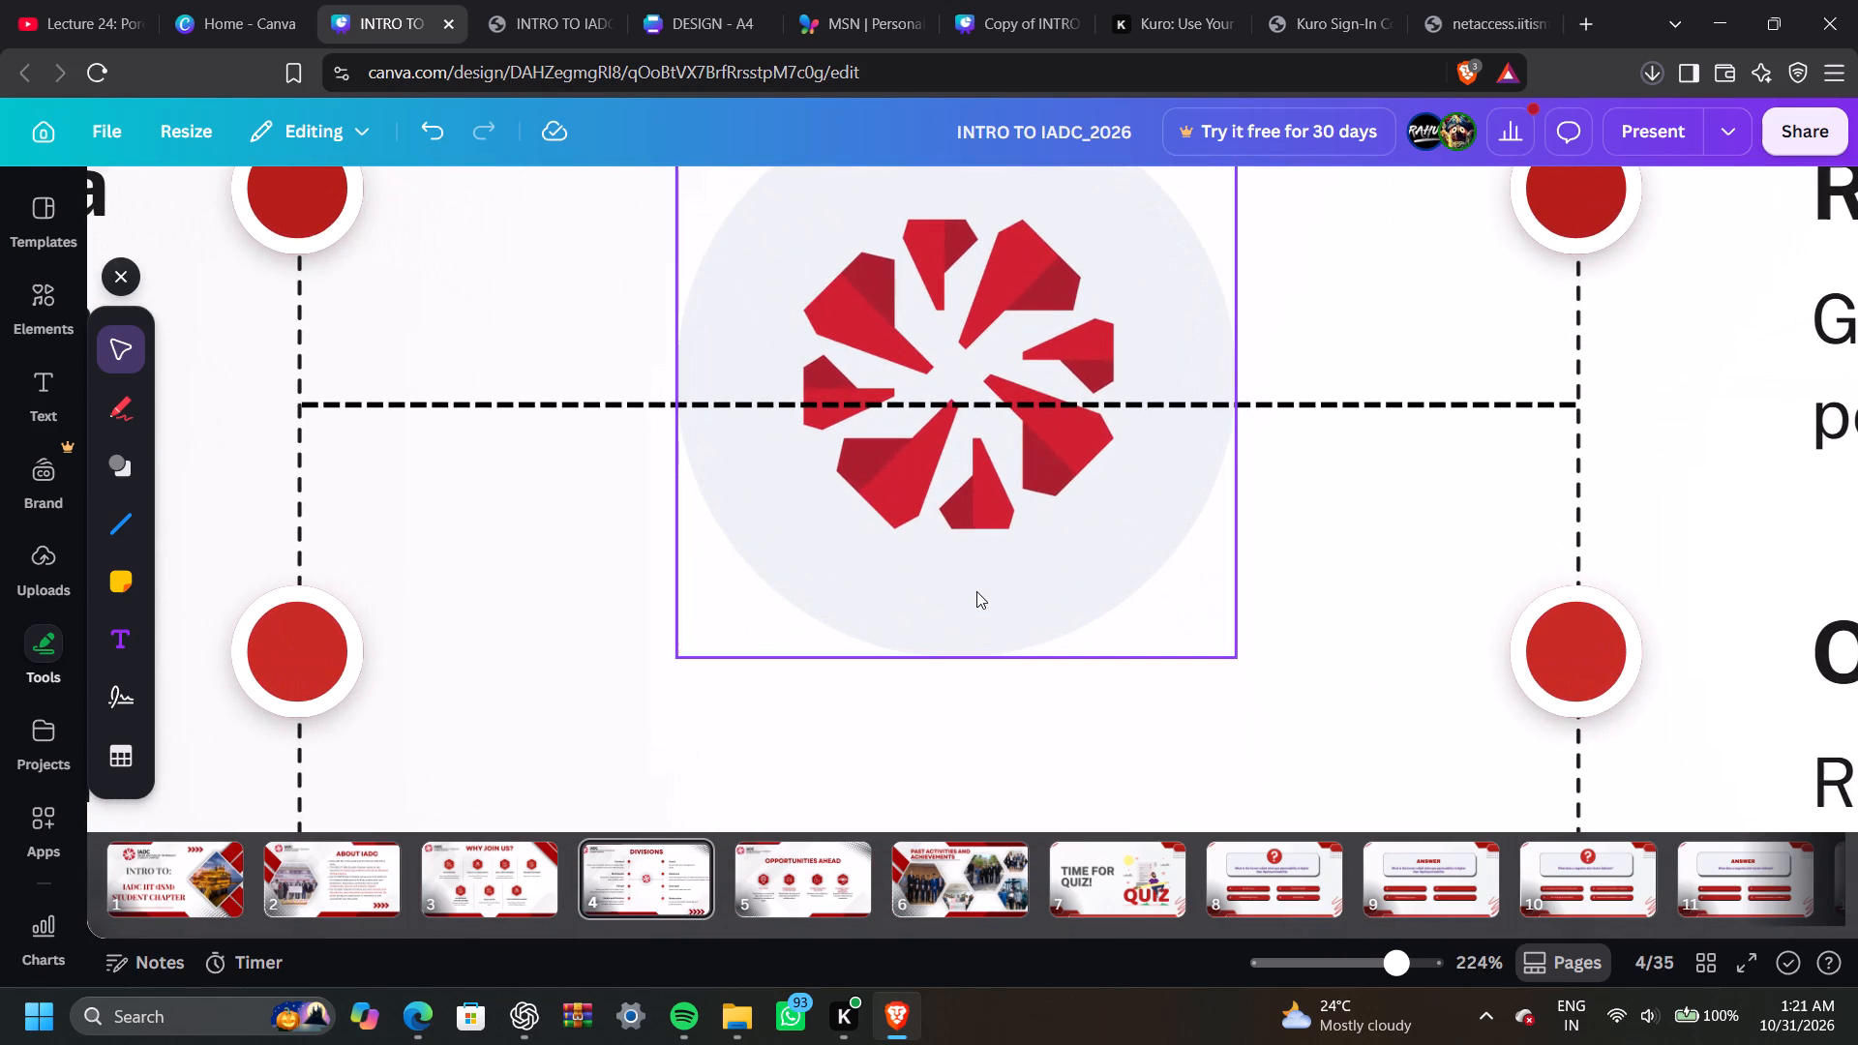
Compare the long-dash and dotted styles on the horizontal line, keep the short-dash style, and turn on rounded end points.
left_click(463, 403)
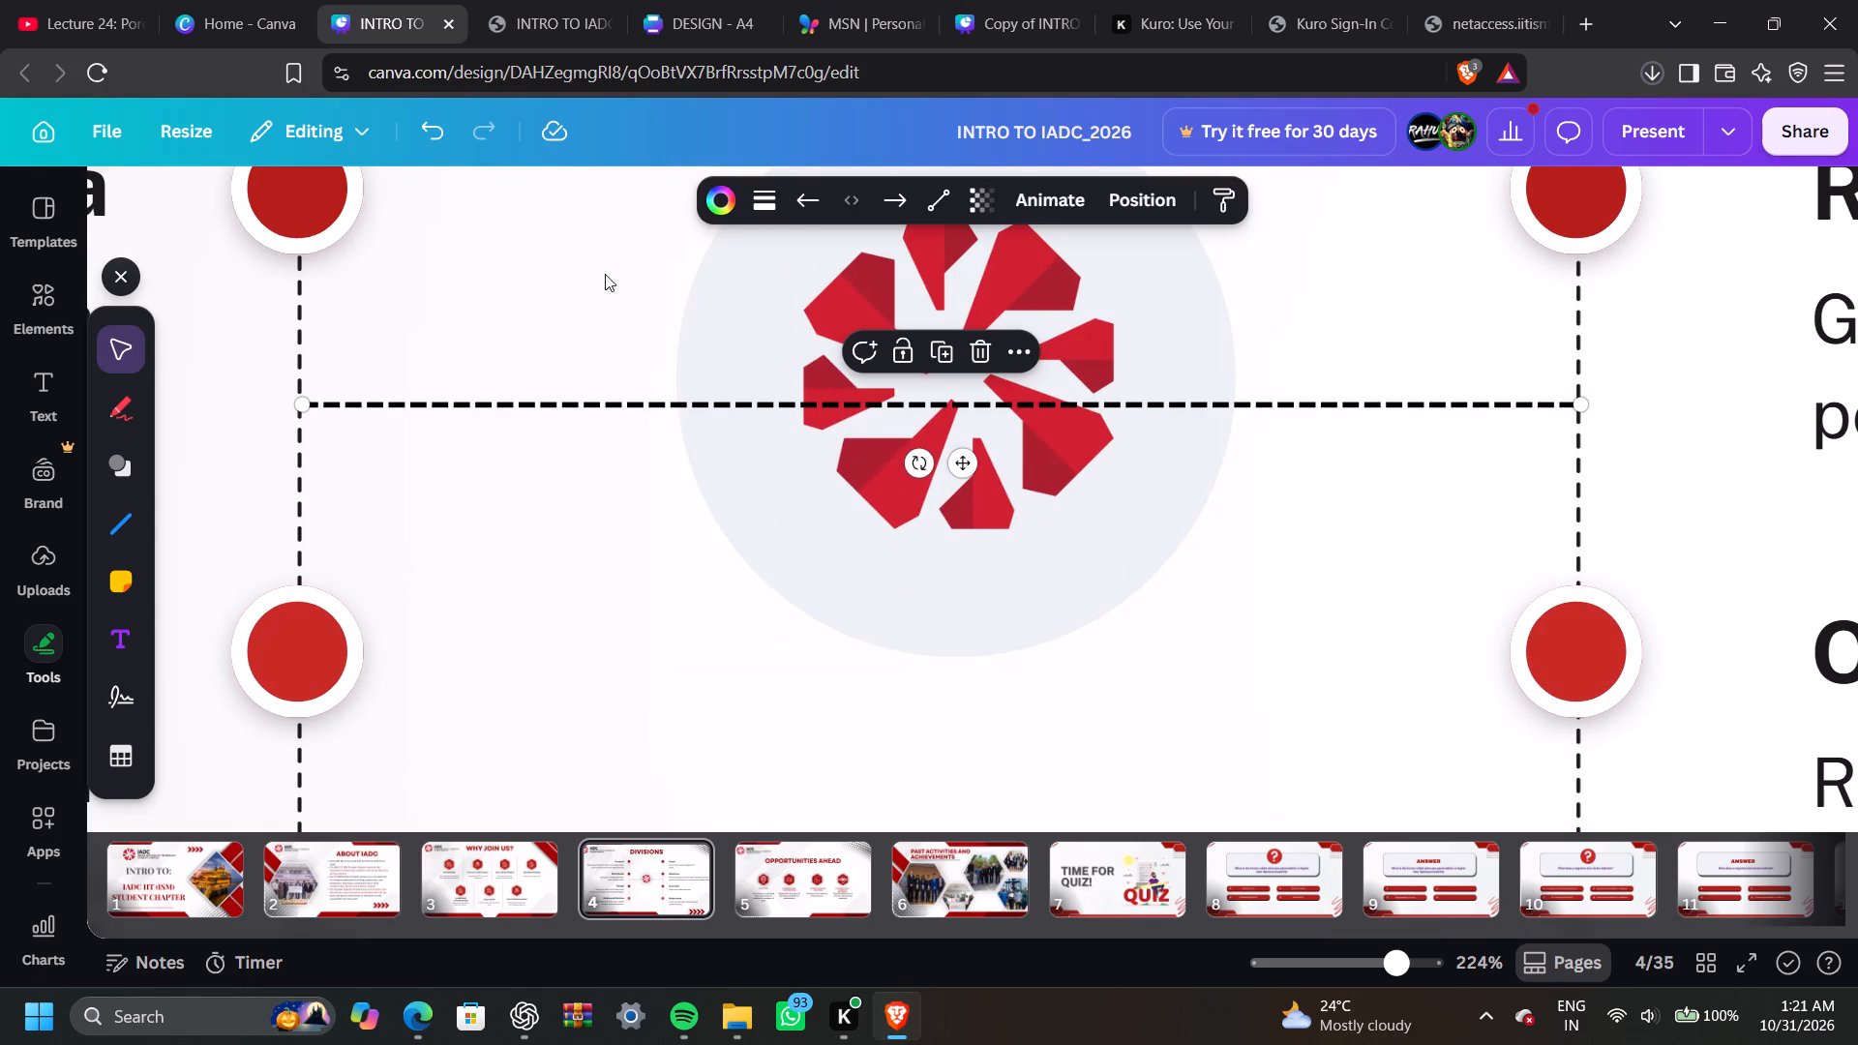
left_click(757, 204)
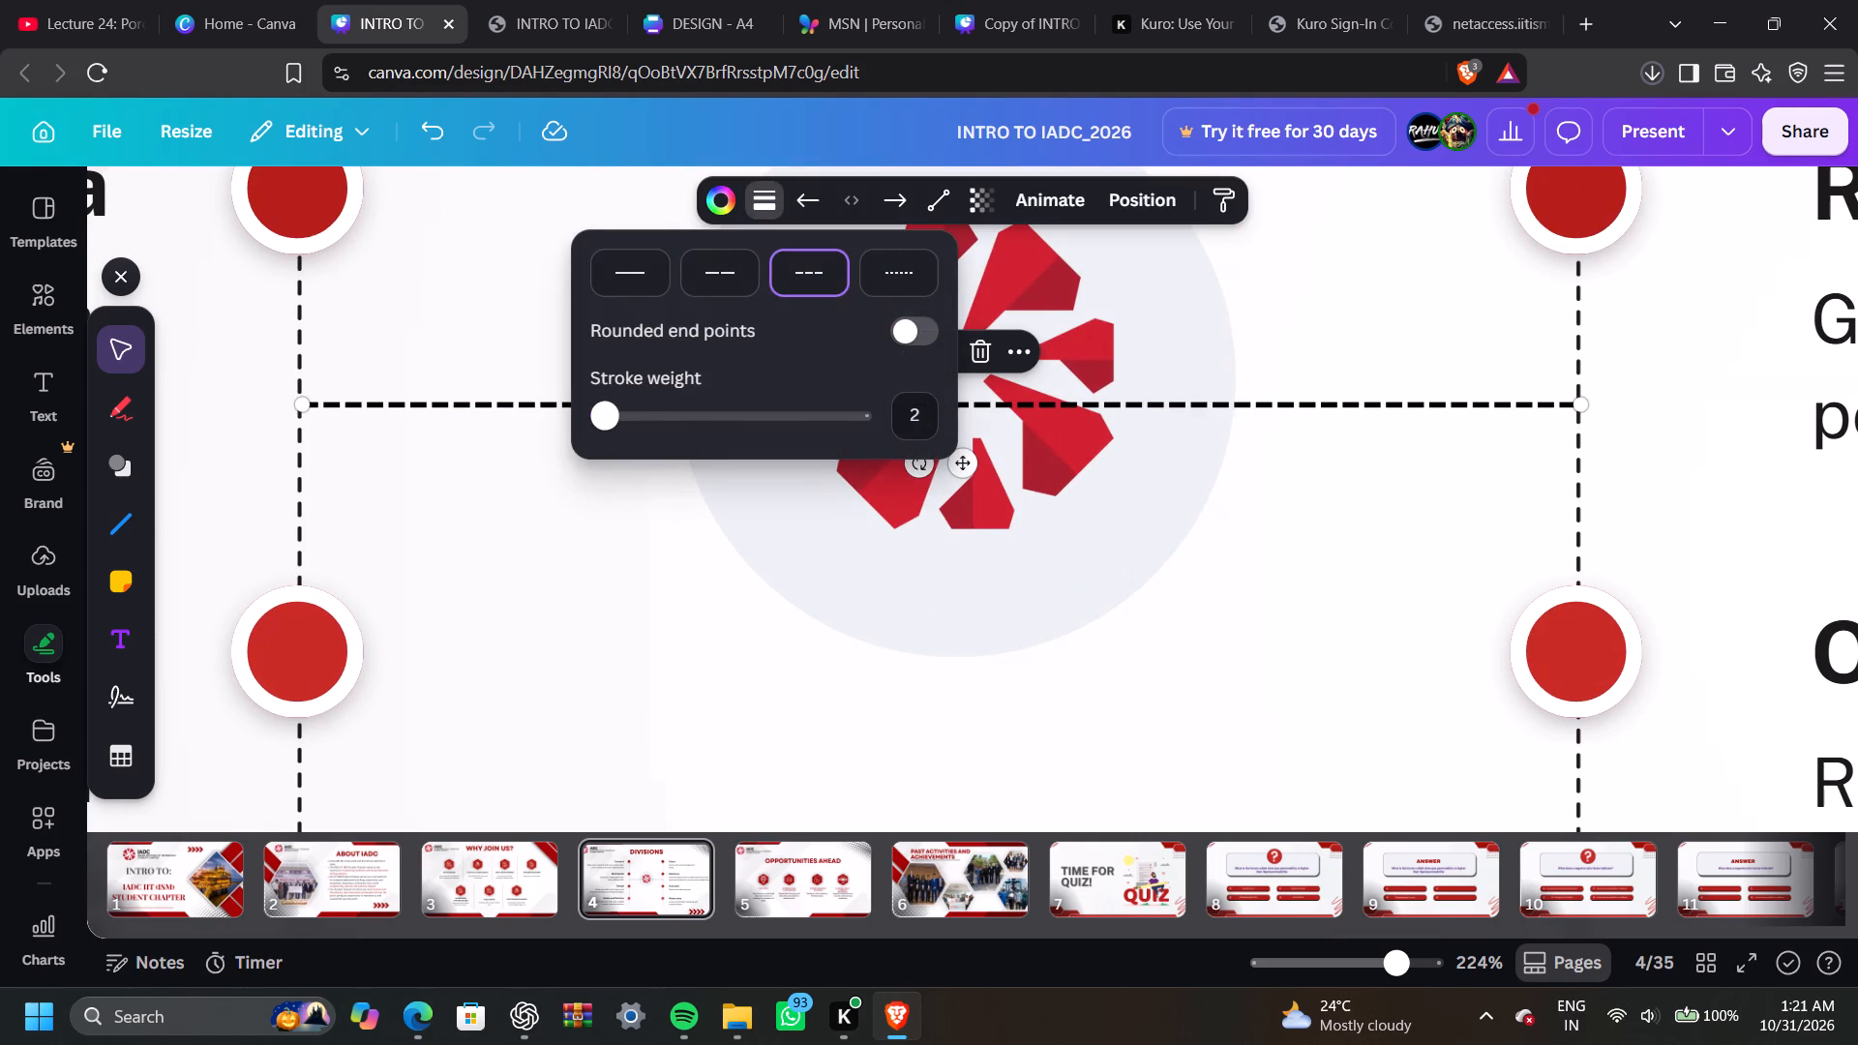
left_click(603, 419)
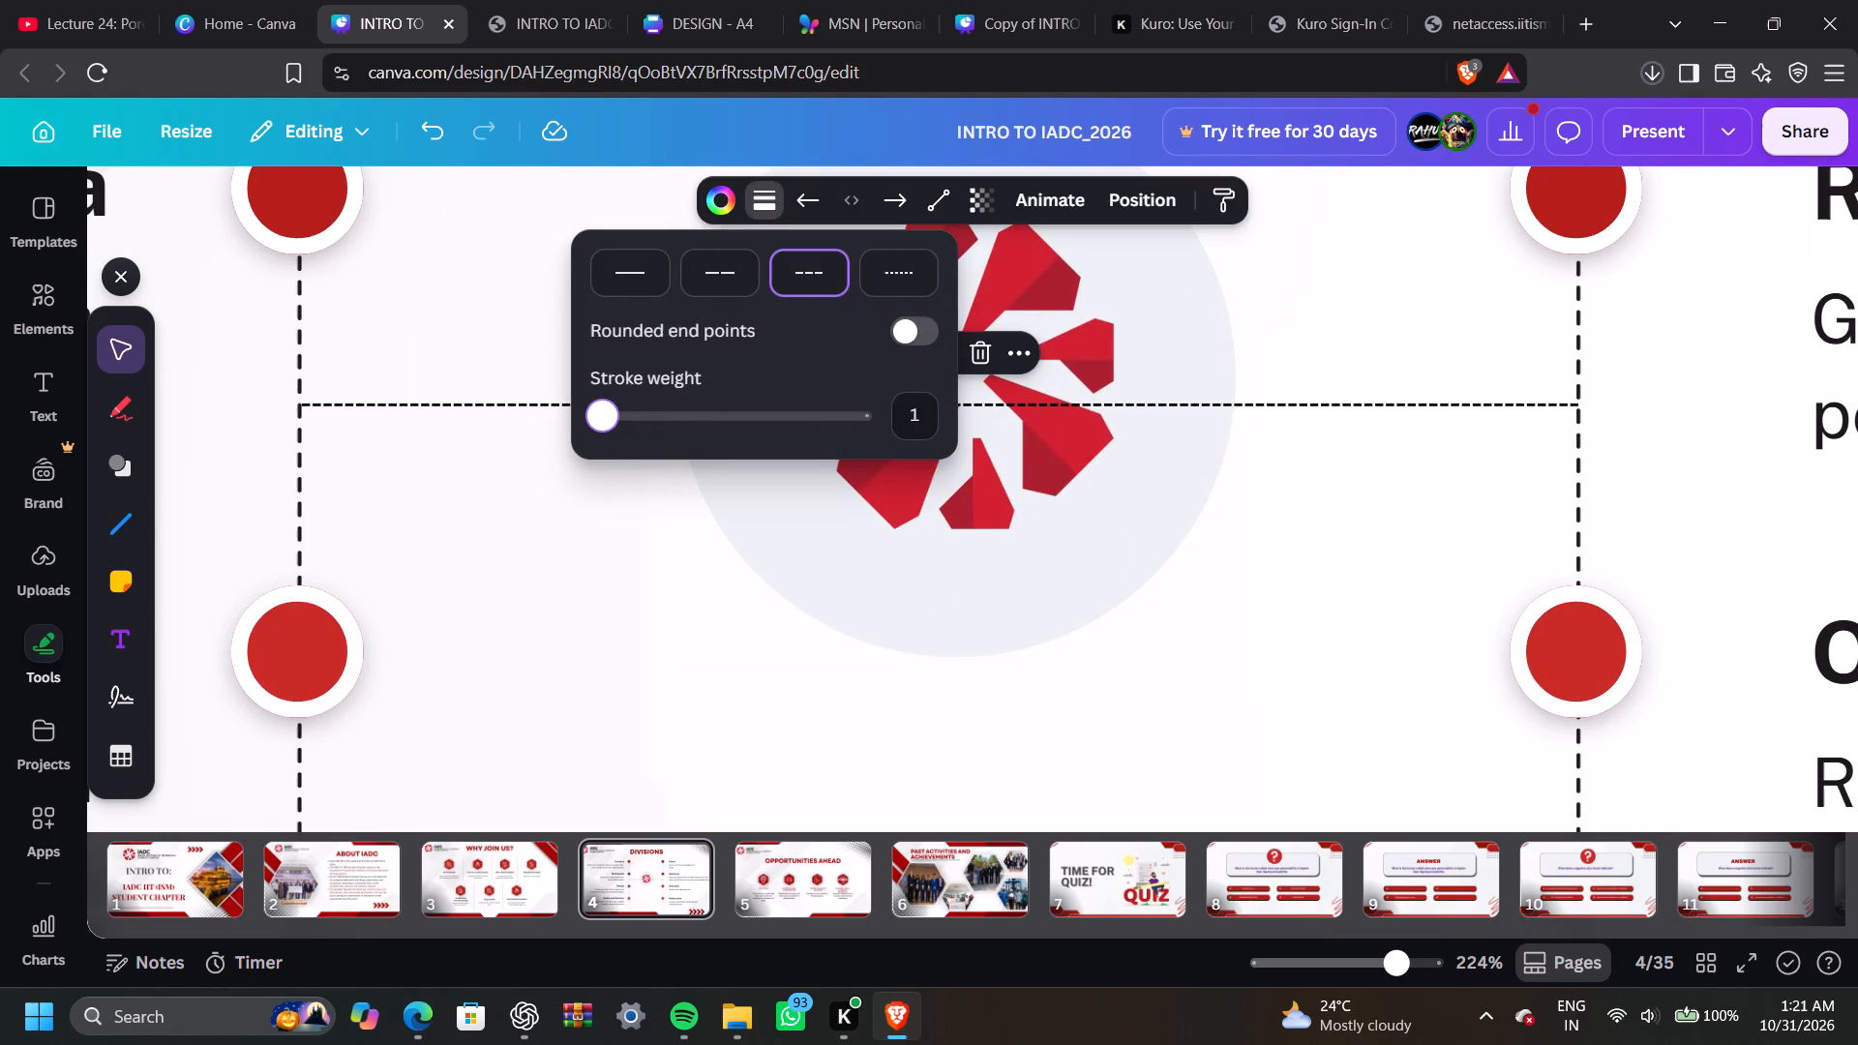
left_click(721, 283)
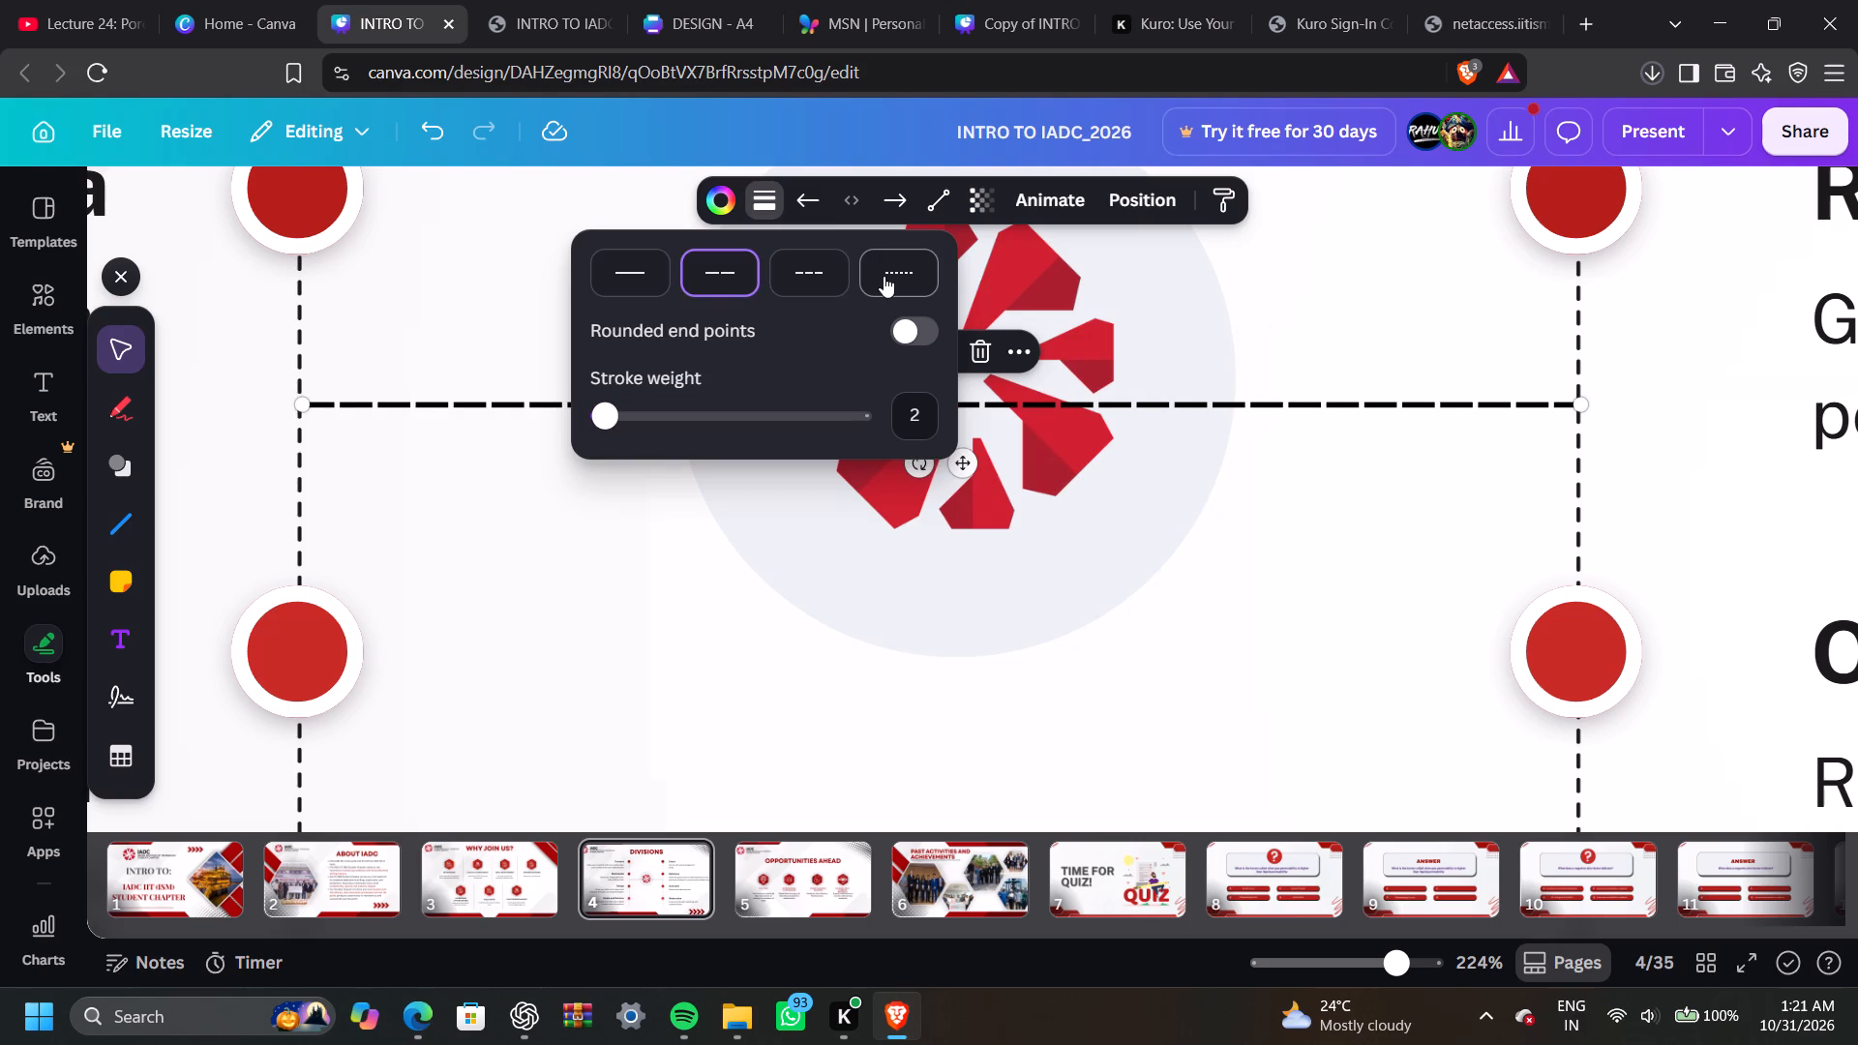
left_click(884, 276)
left_click(839, 283)
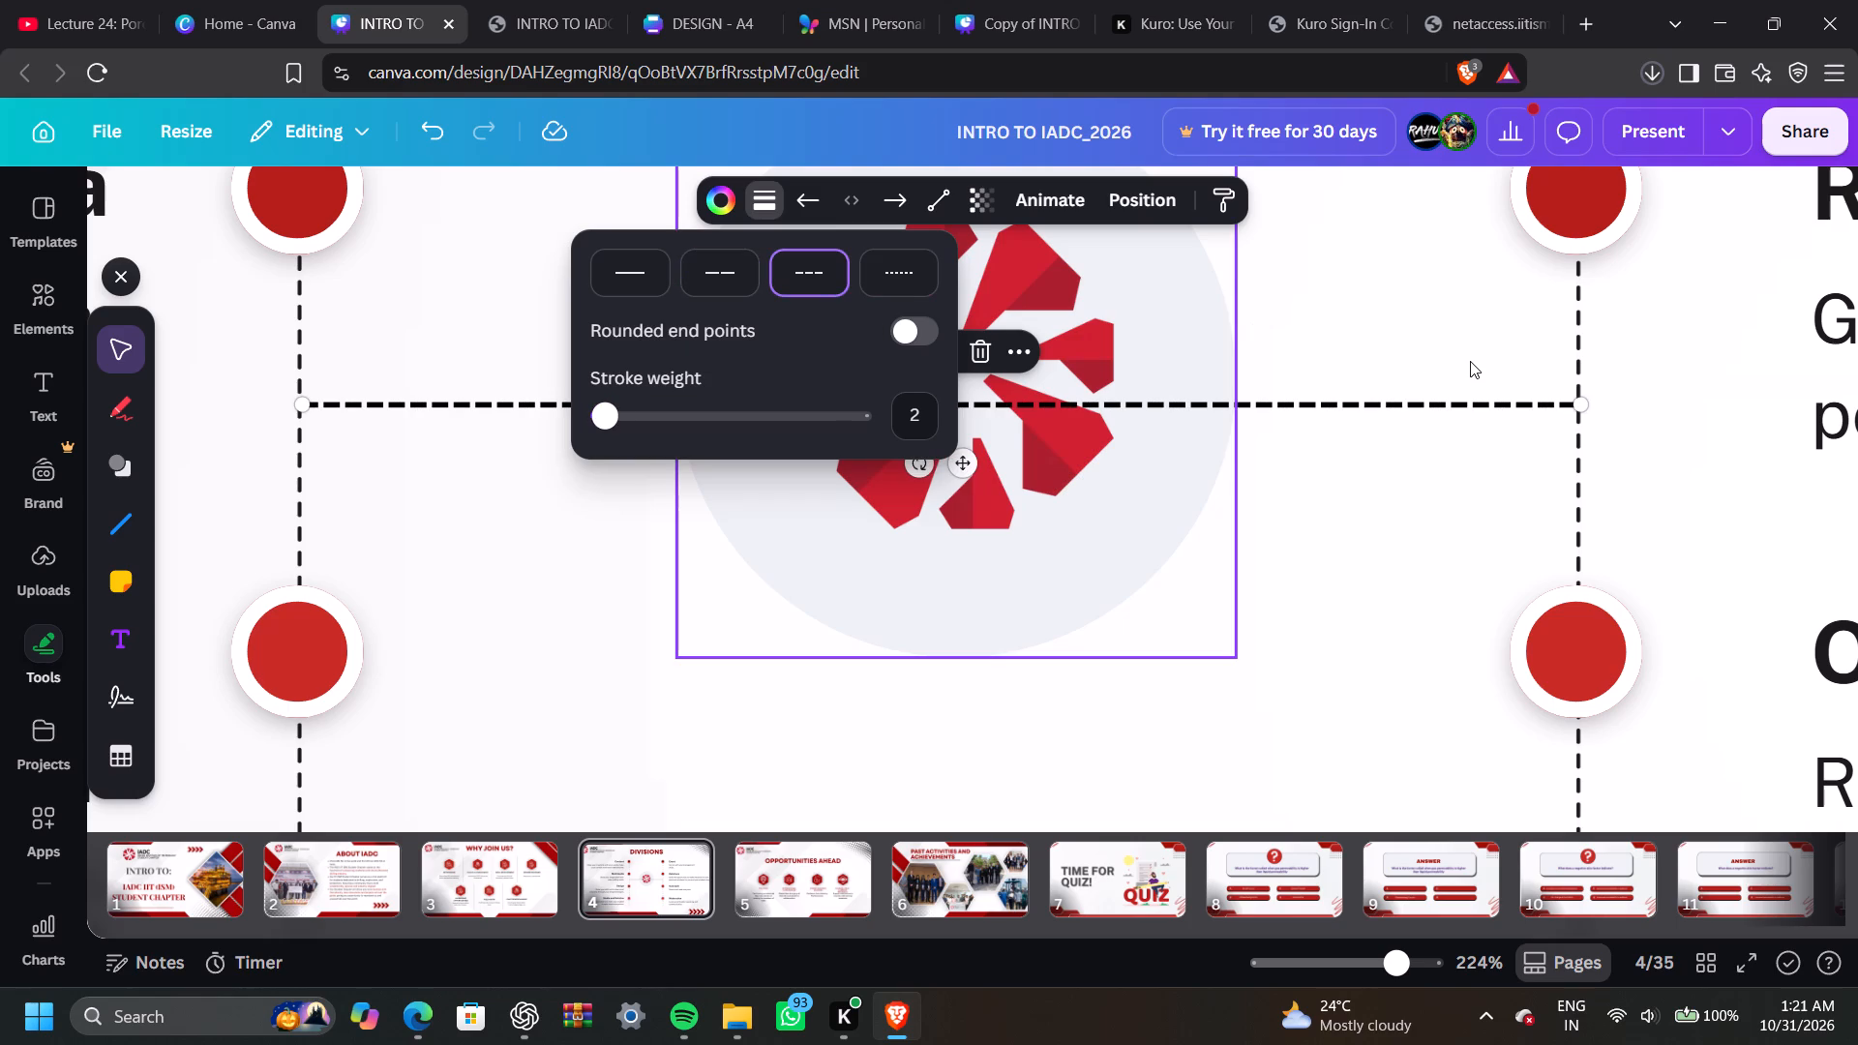
scroll(991, 302, "left", 1)
left_click(912, 319)
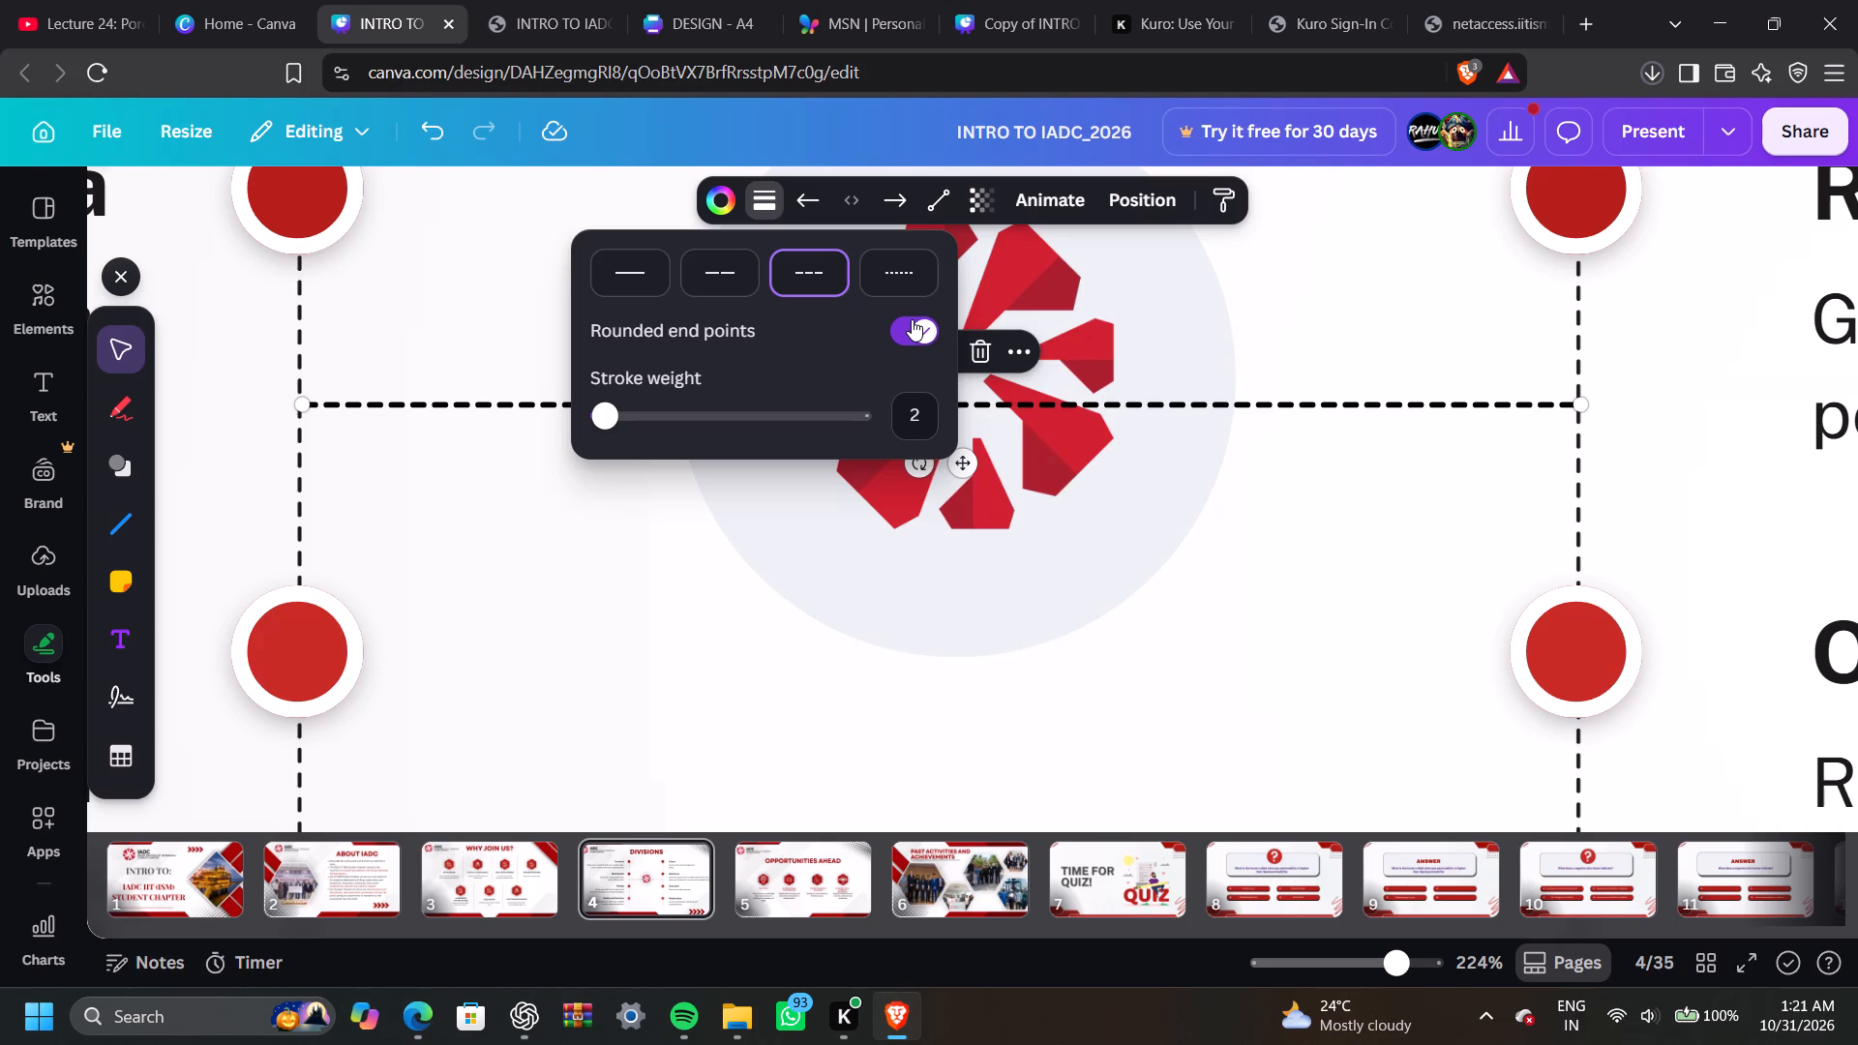
Send the new horizontal dashed line to the back so it passes behind the central logo on the DIVISIONS slide.
left_click(298, 354)
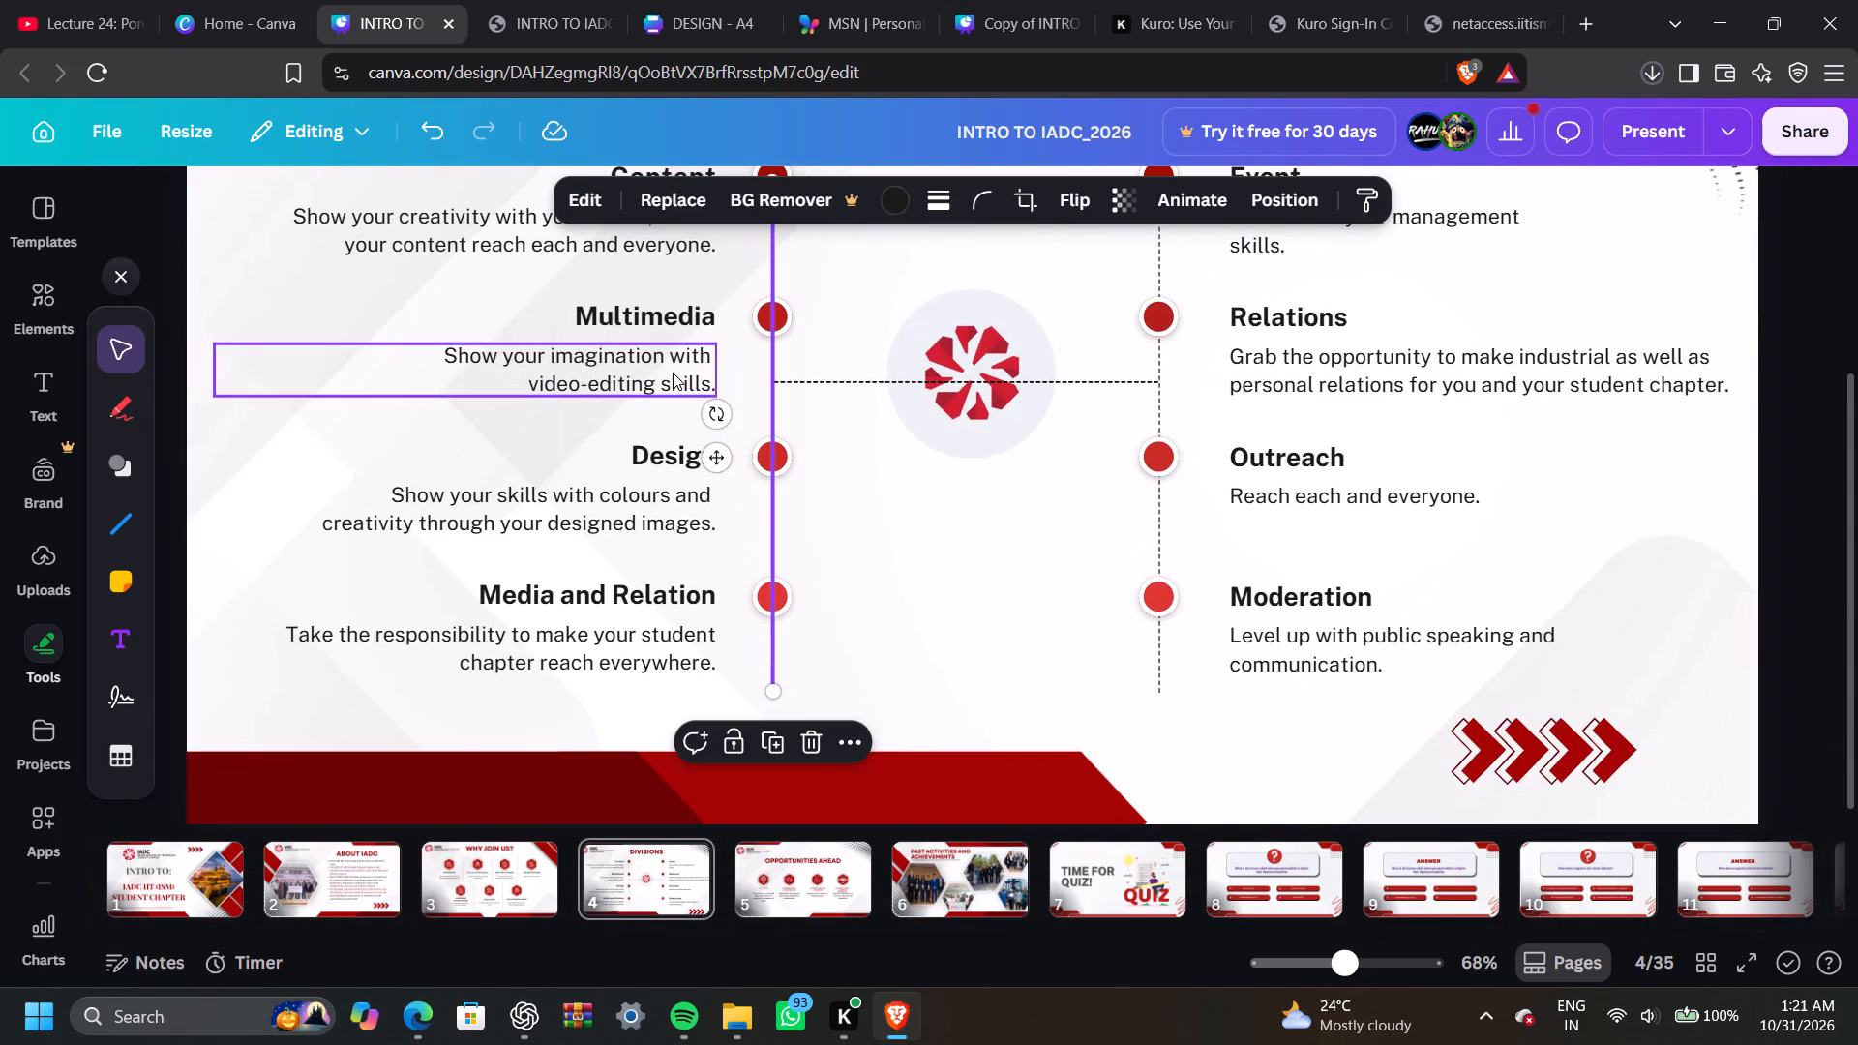
left_click(1124, 376)
right_click(1124, 376)
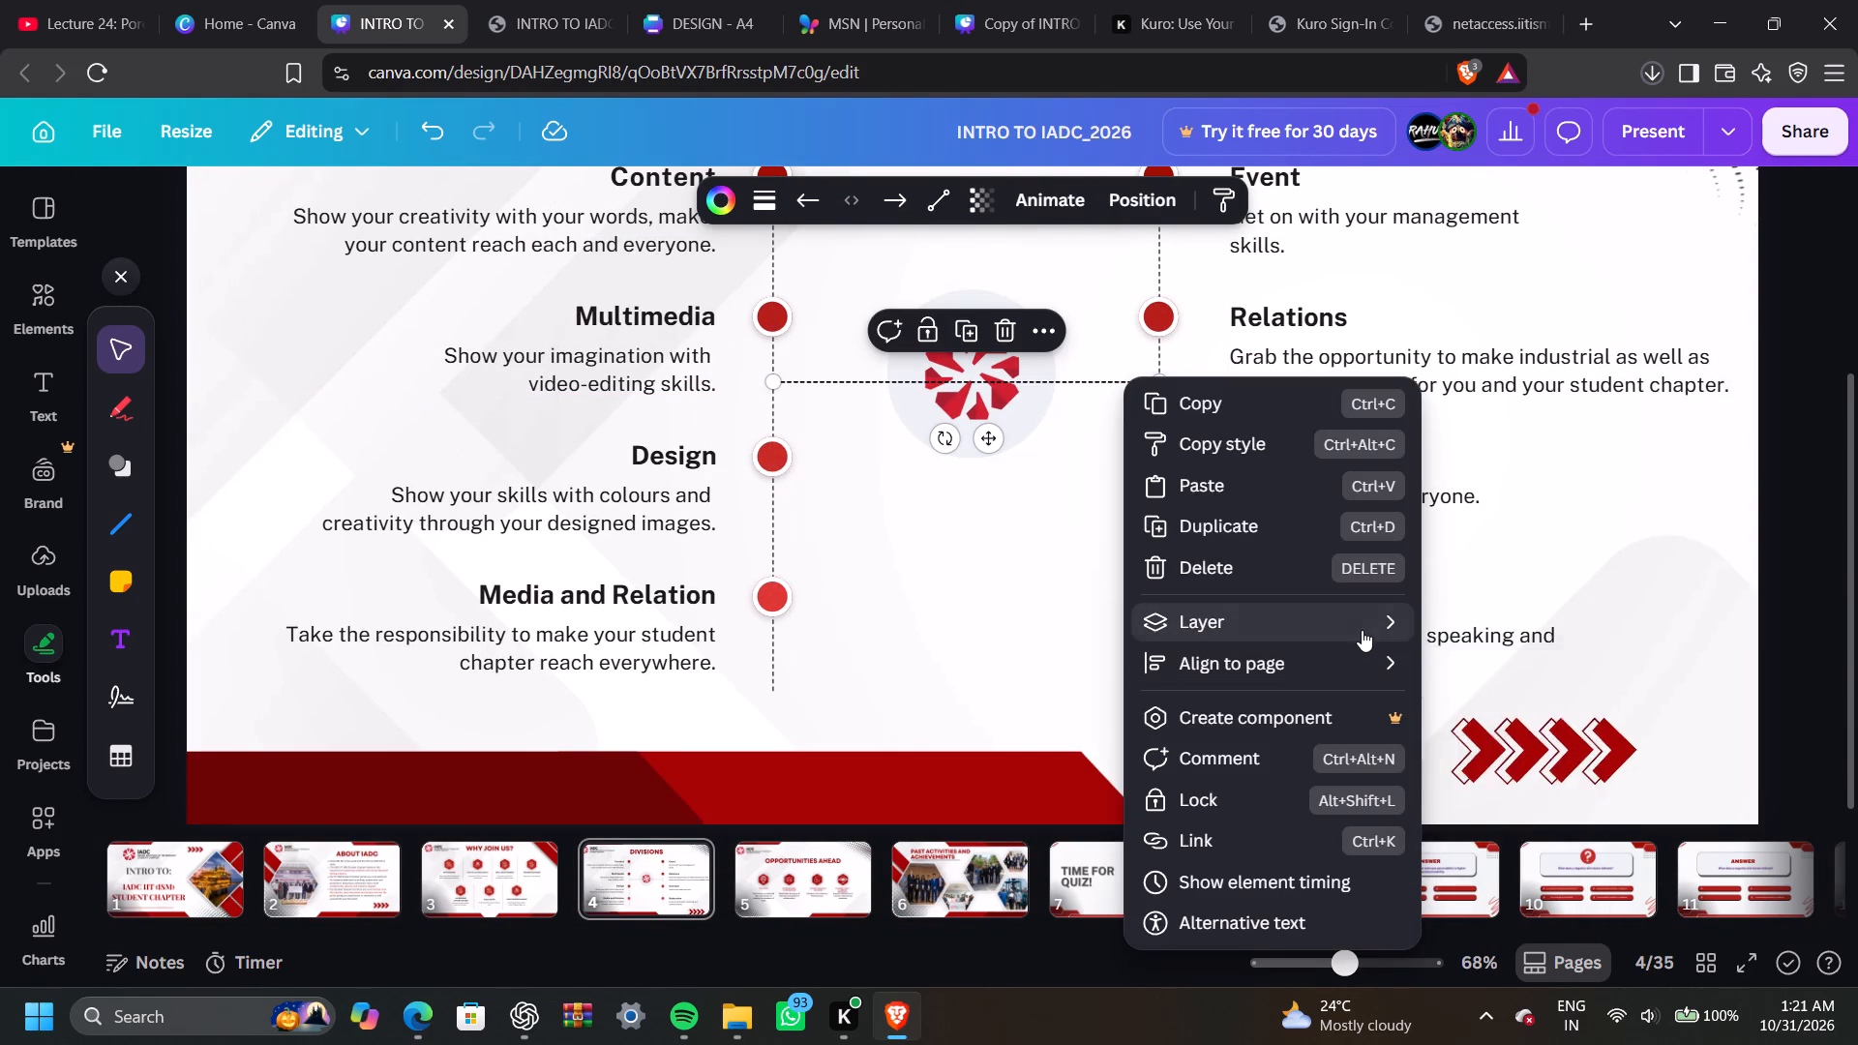
left_click(1513, 761)
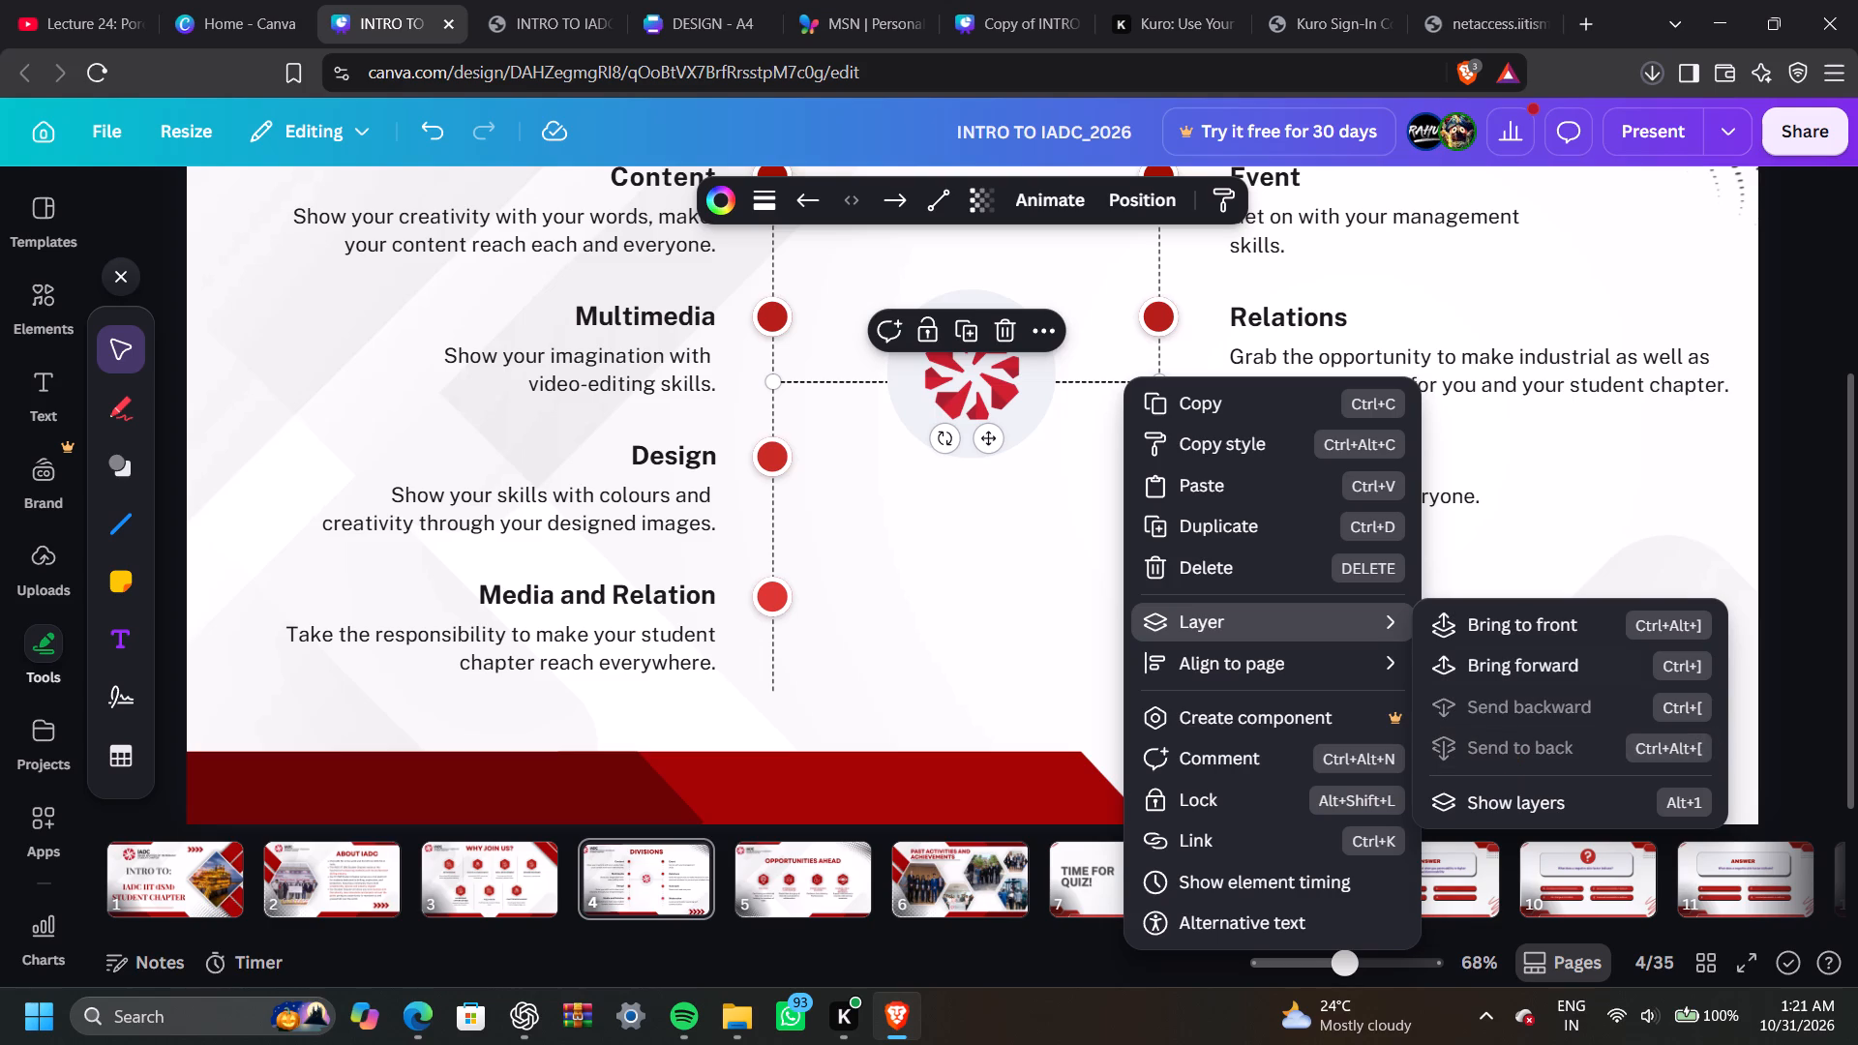
left_click(1811, 427)
left_click(1811, 427)
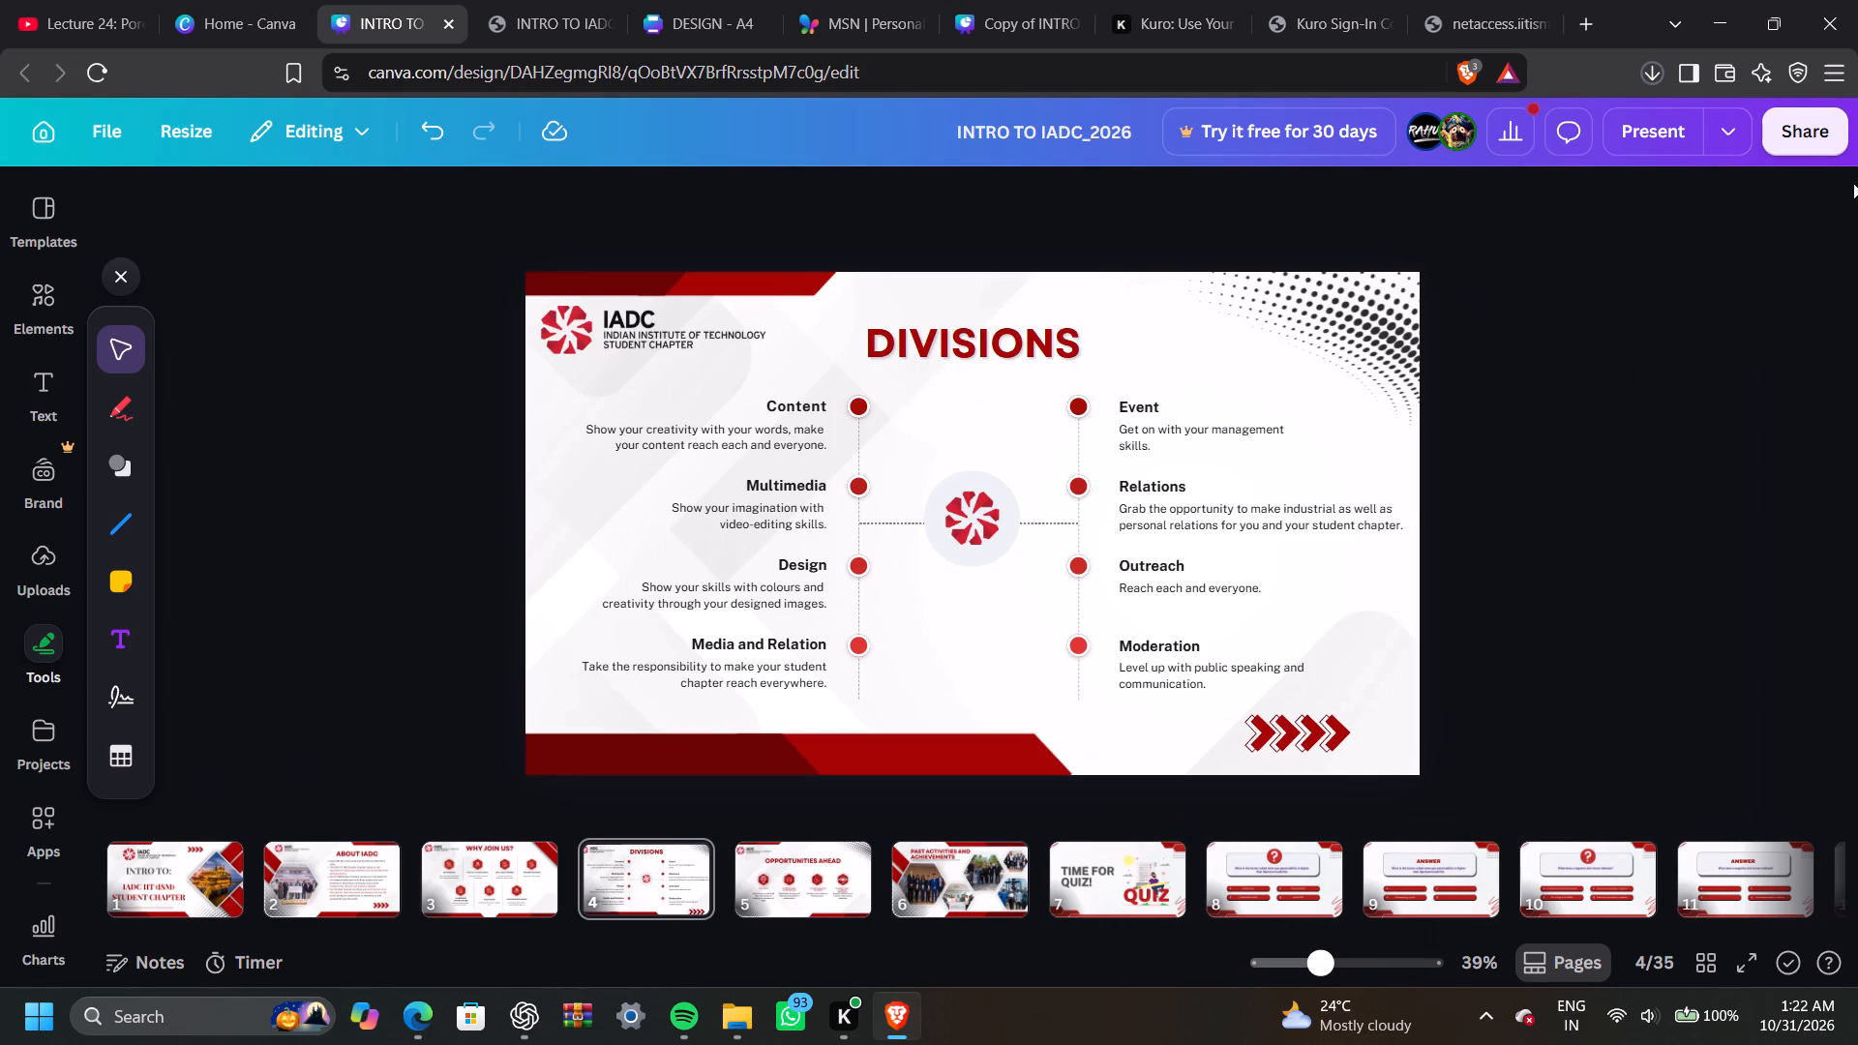
Download the design's custom page range as a digital PDF and save it in the IADC folder on drive D.
left_click(1821, 126)
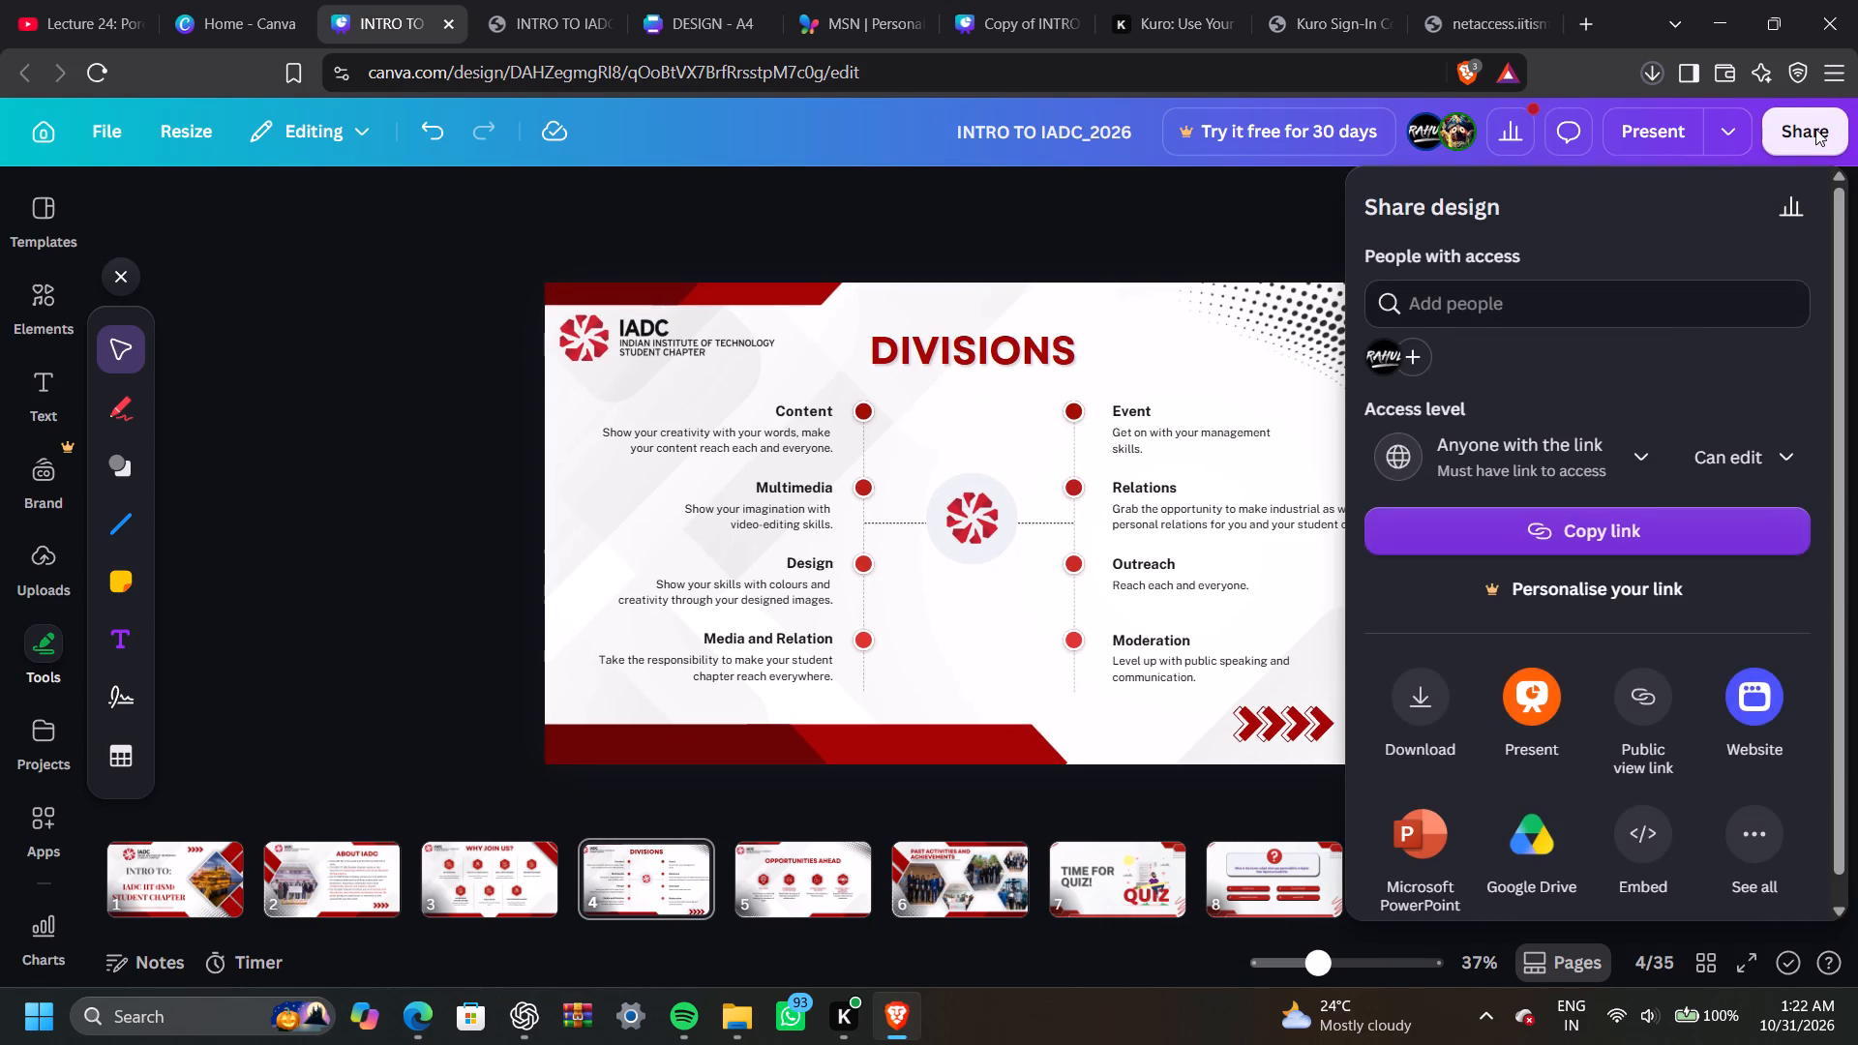
left_click(1438, 714)
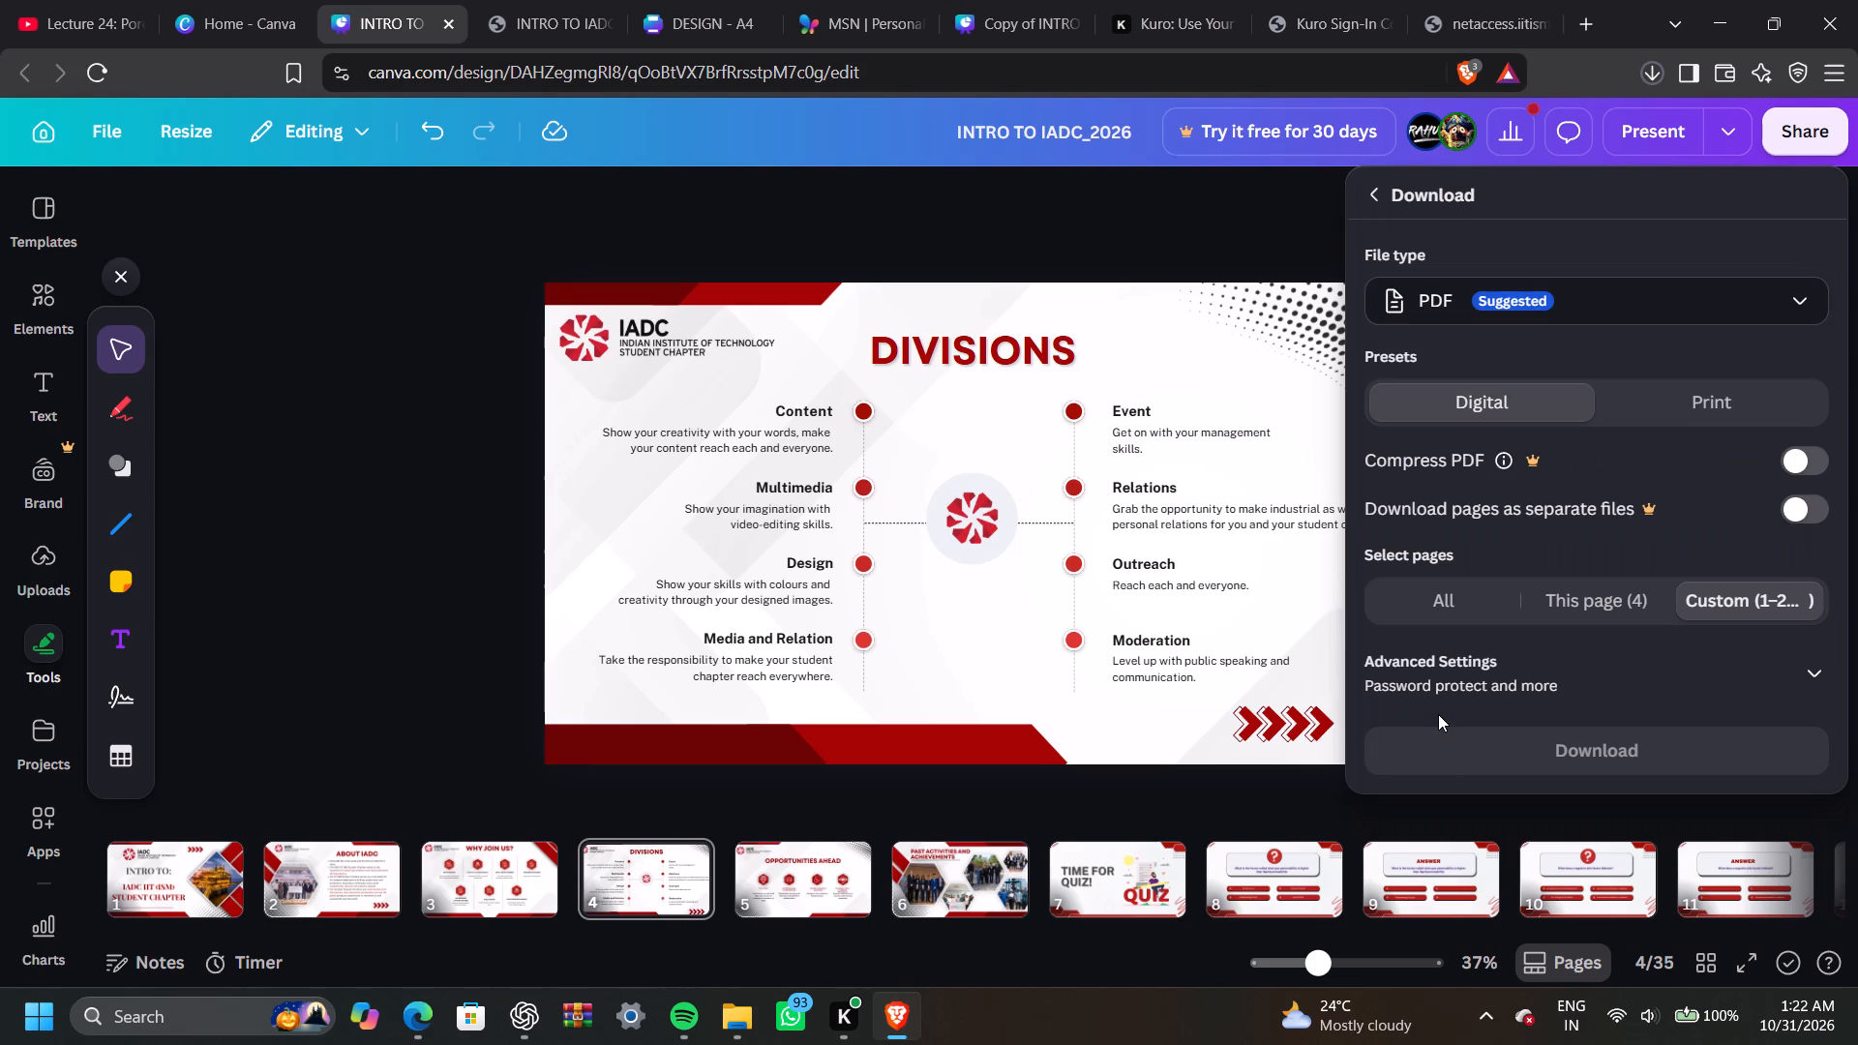
left_click(1483, 764)
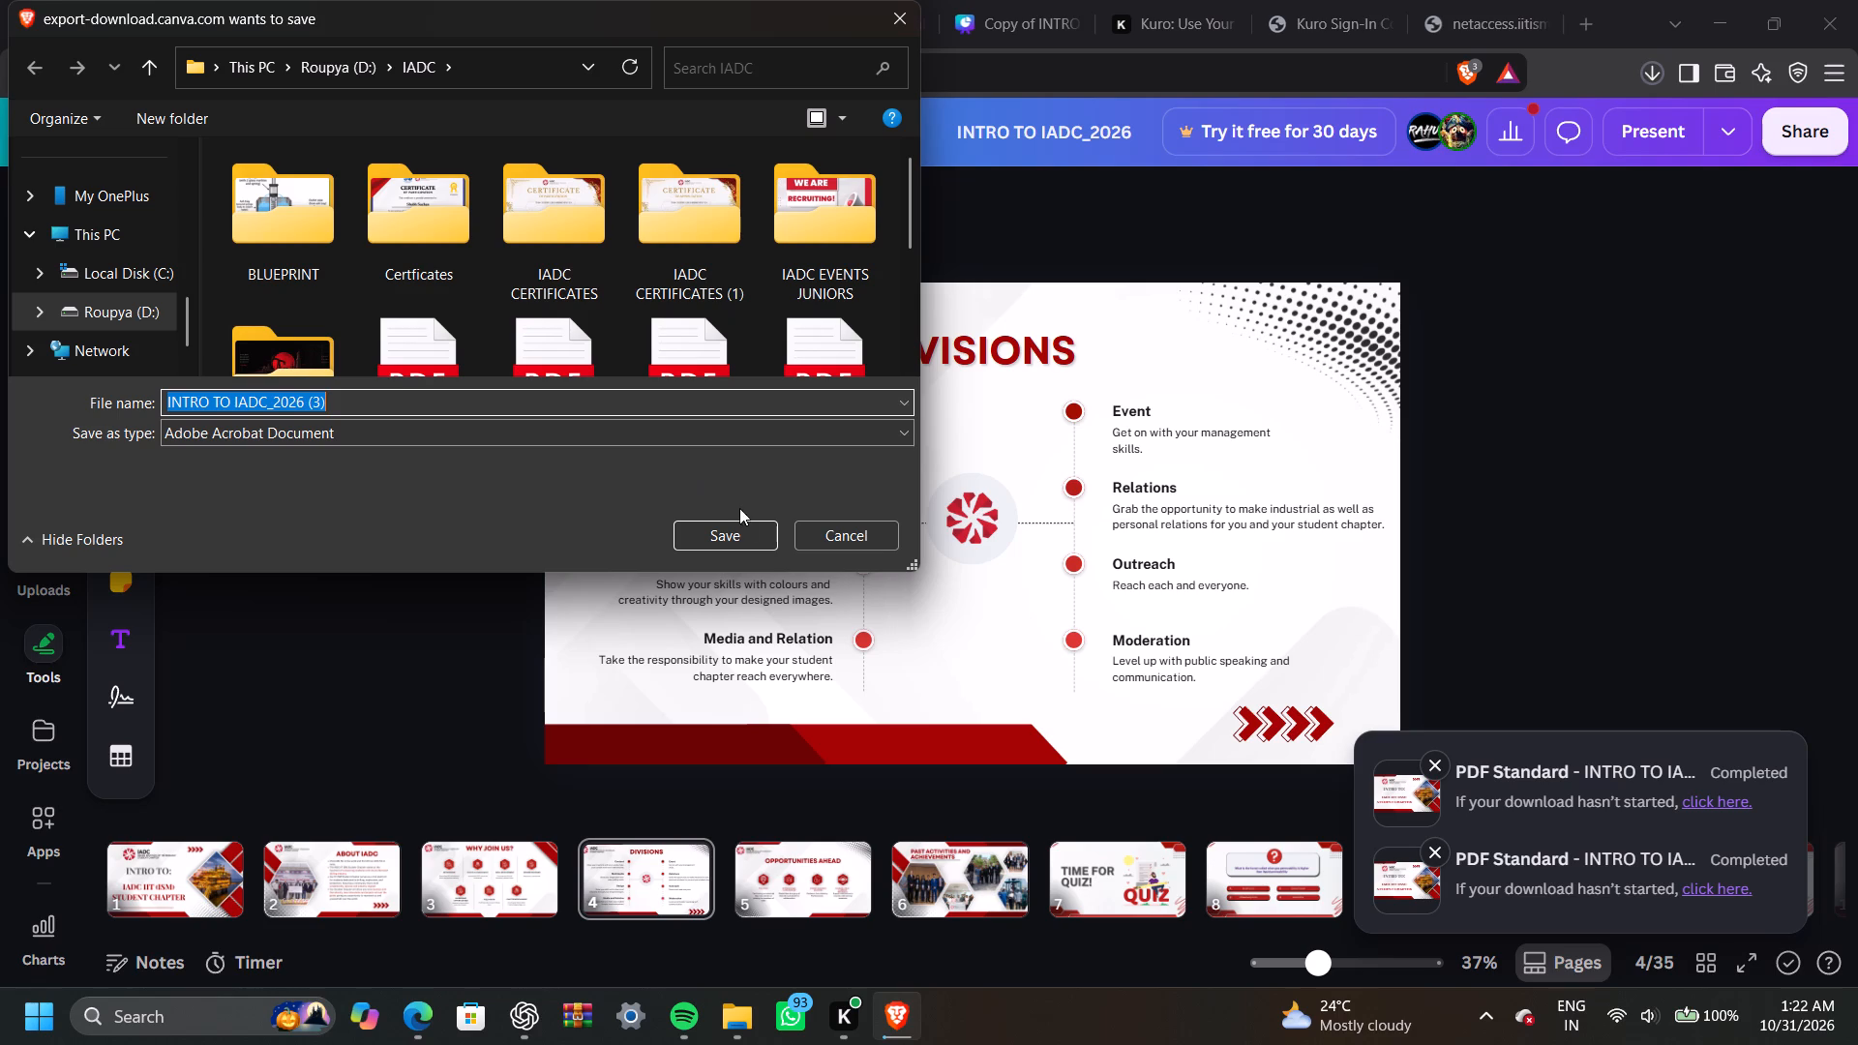
left_click(730, 532)
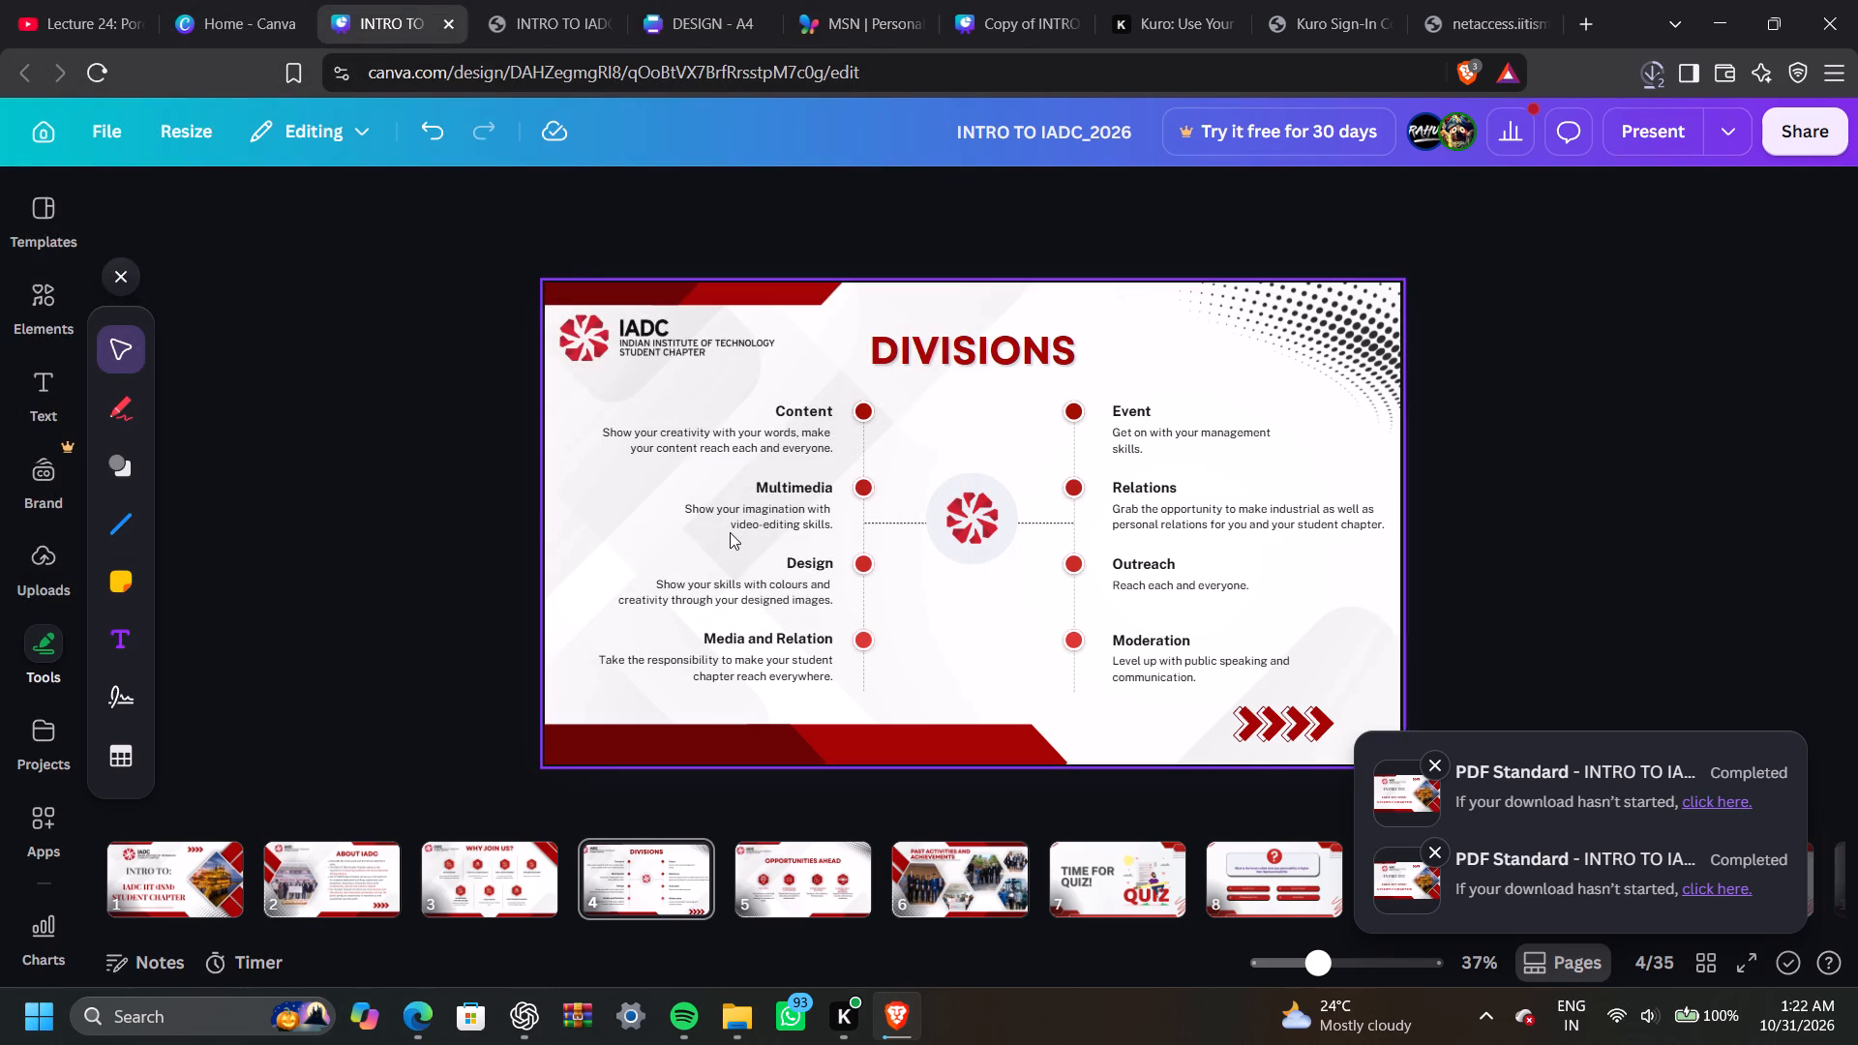
Cancel the paused download of INTRO TO IADC_2026 (2).pdf in the browser's recent downloads.
left_click(1651, 72)
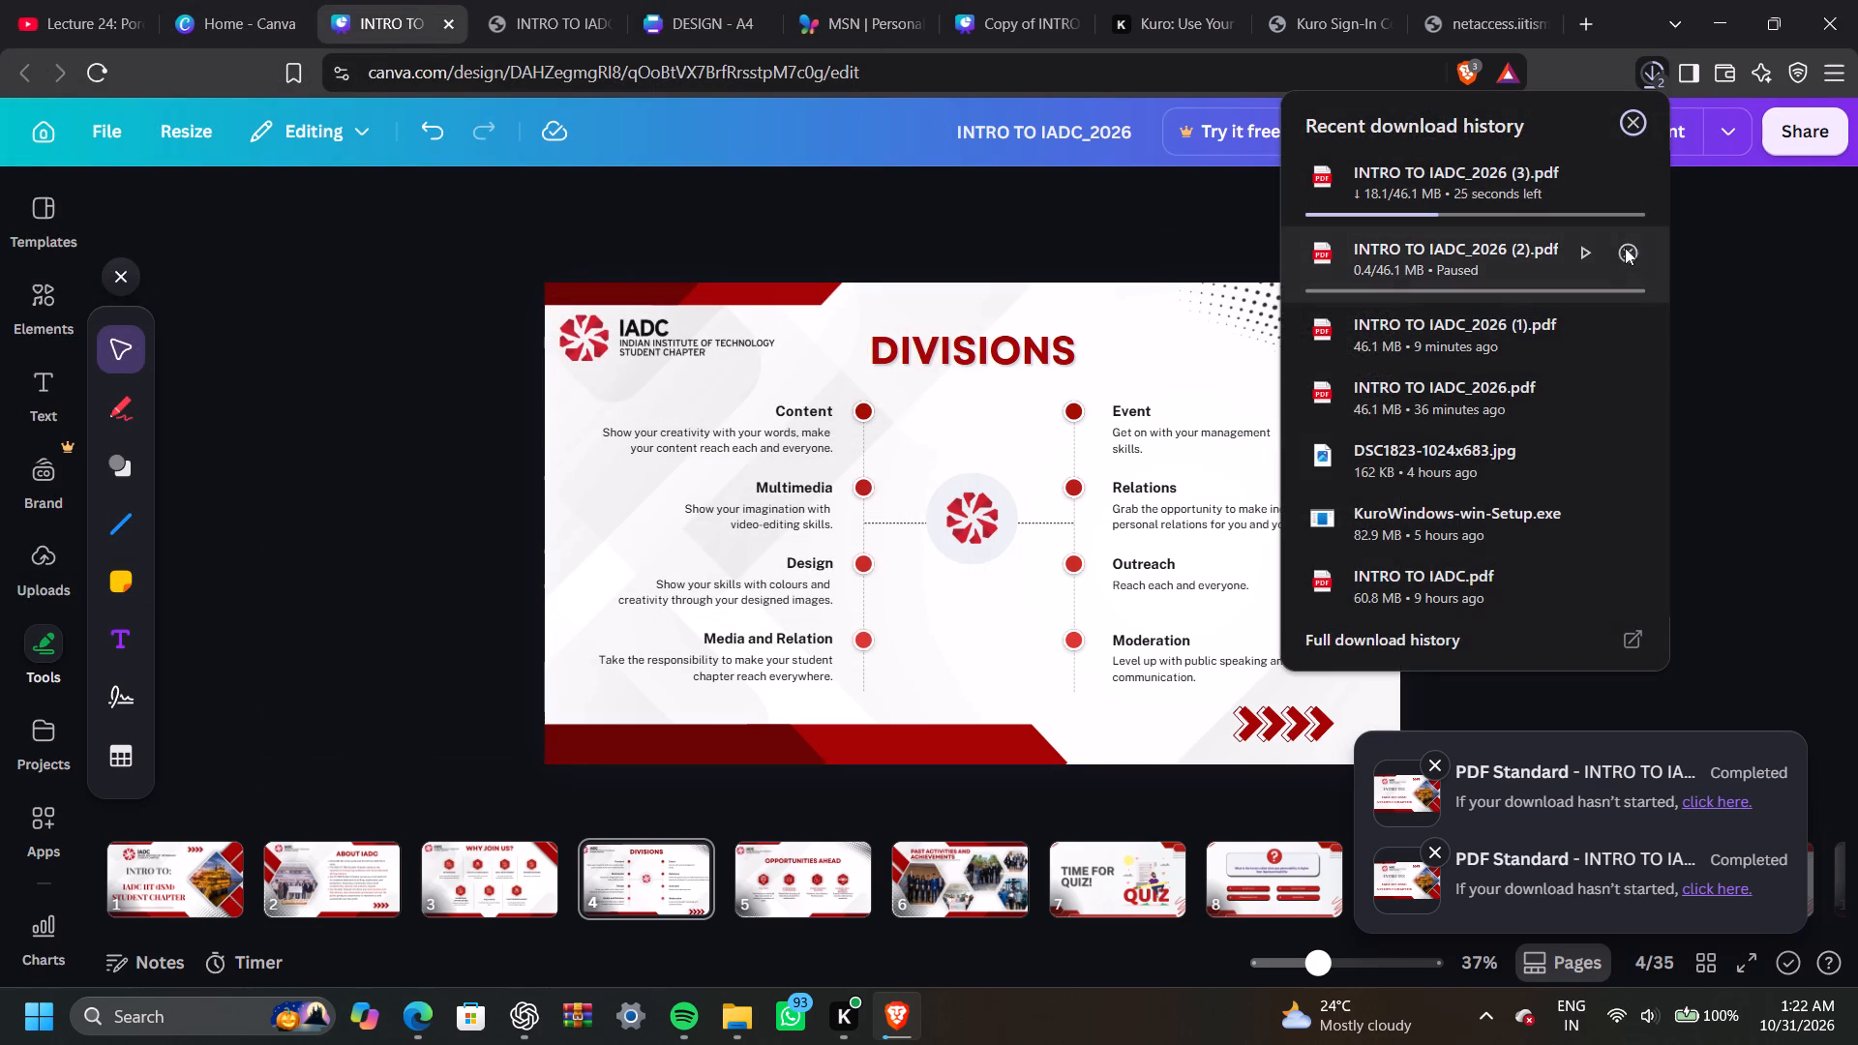
left_click(1633, 251)
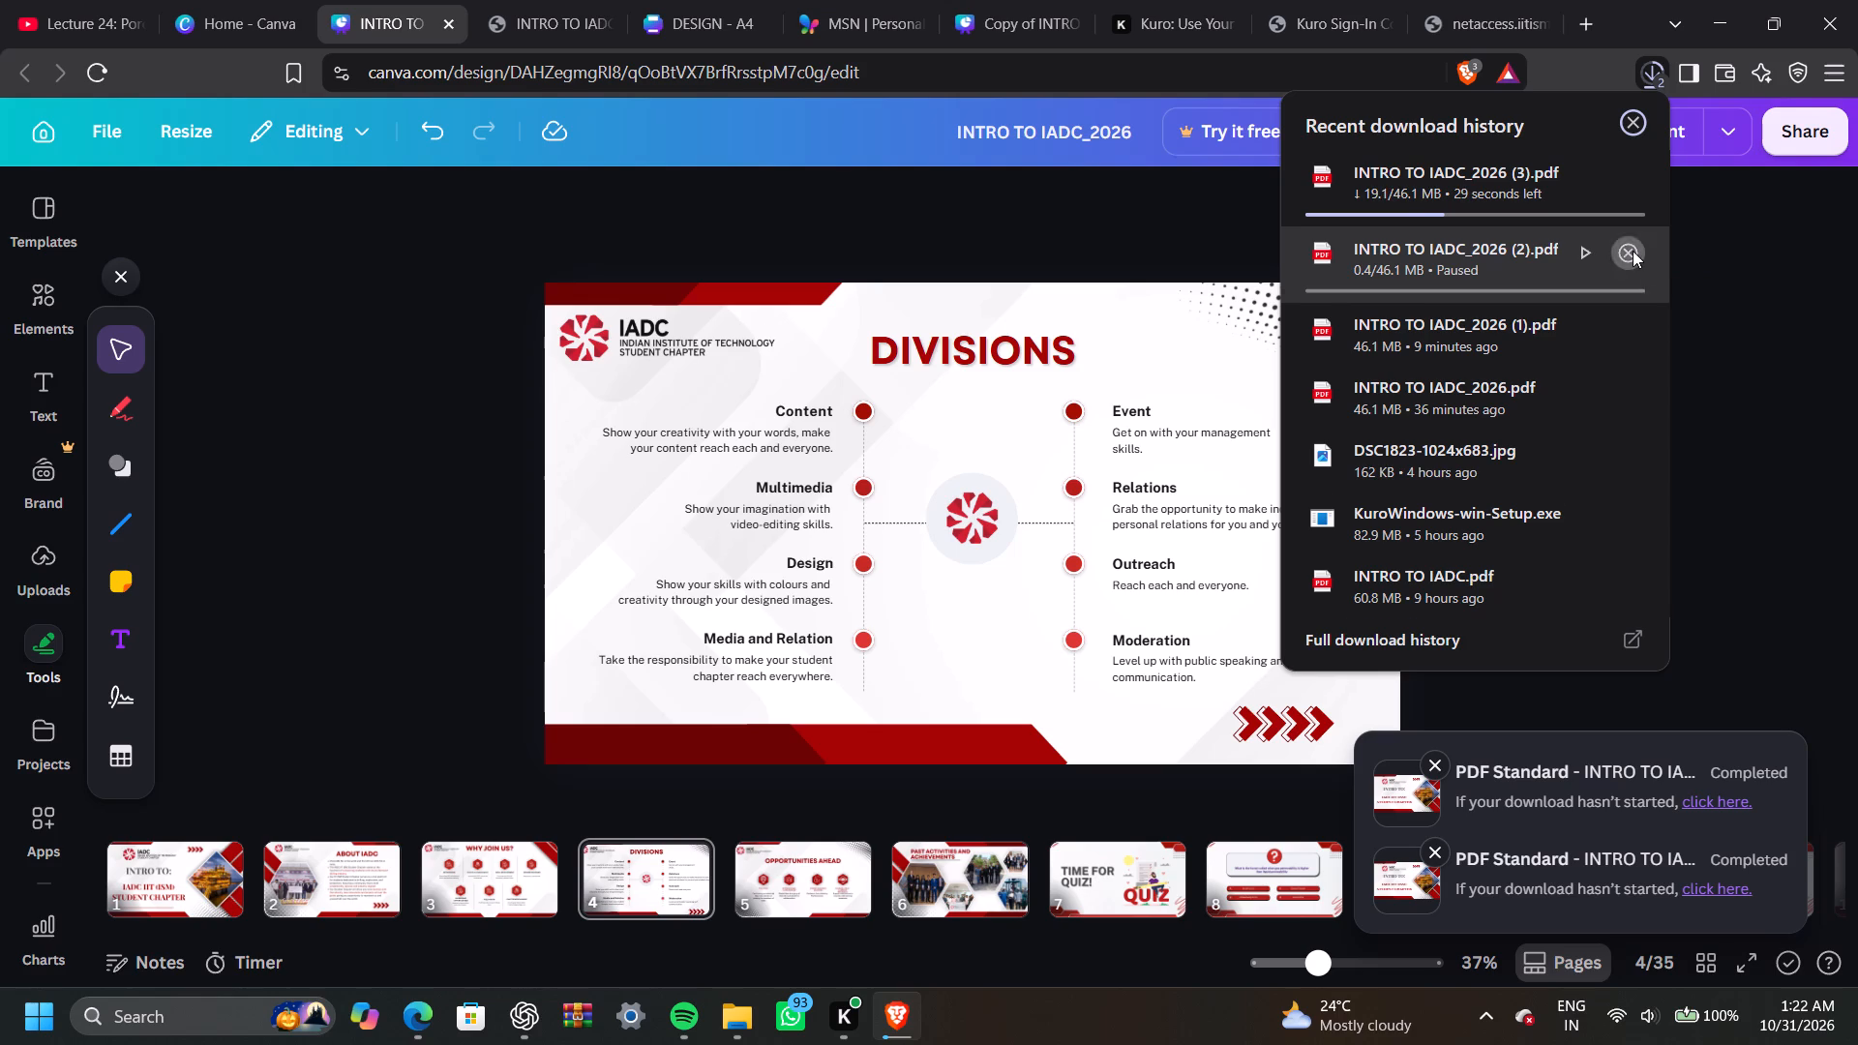
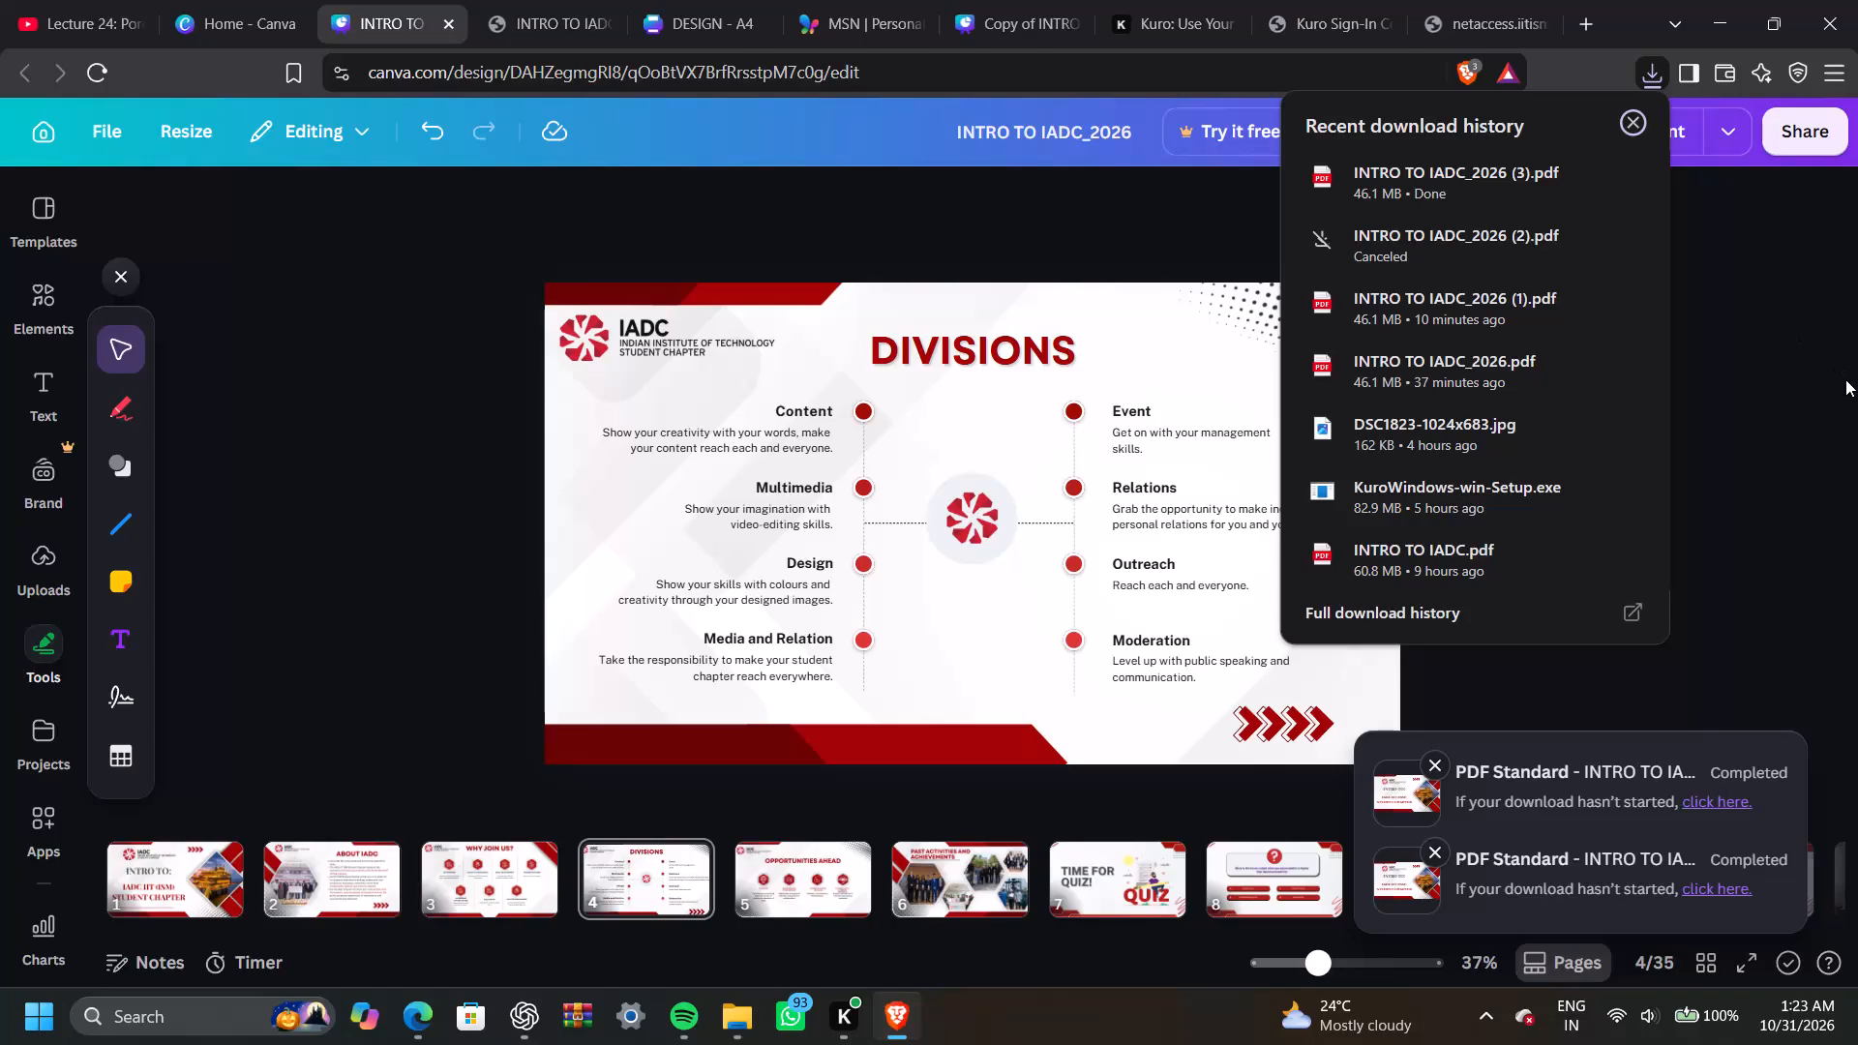
Dismiss the browser's recent download history to return to the DIVISIONS slide.
left_click(1787, 403)
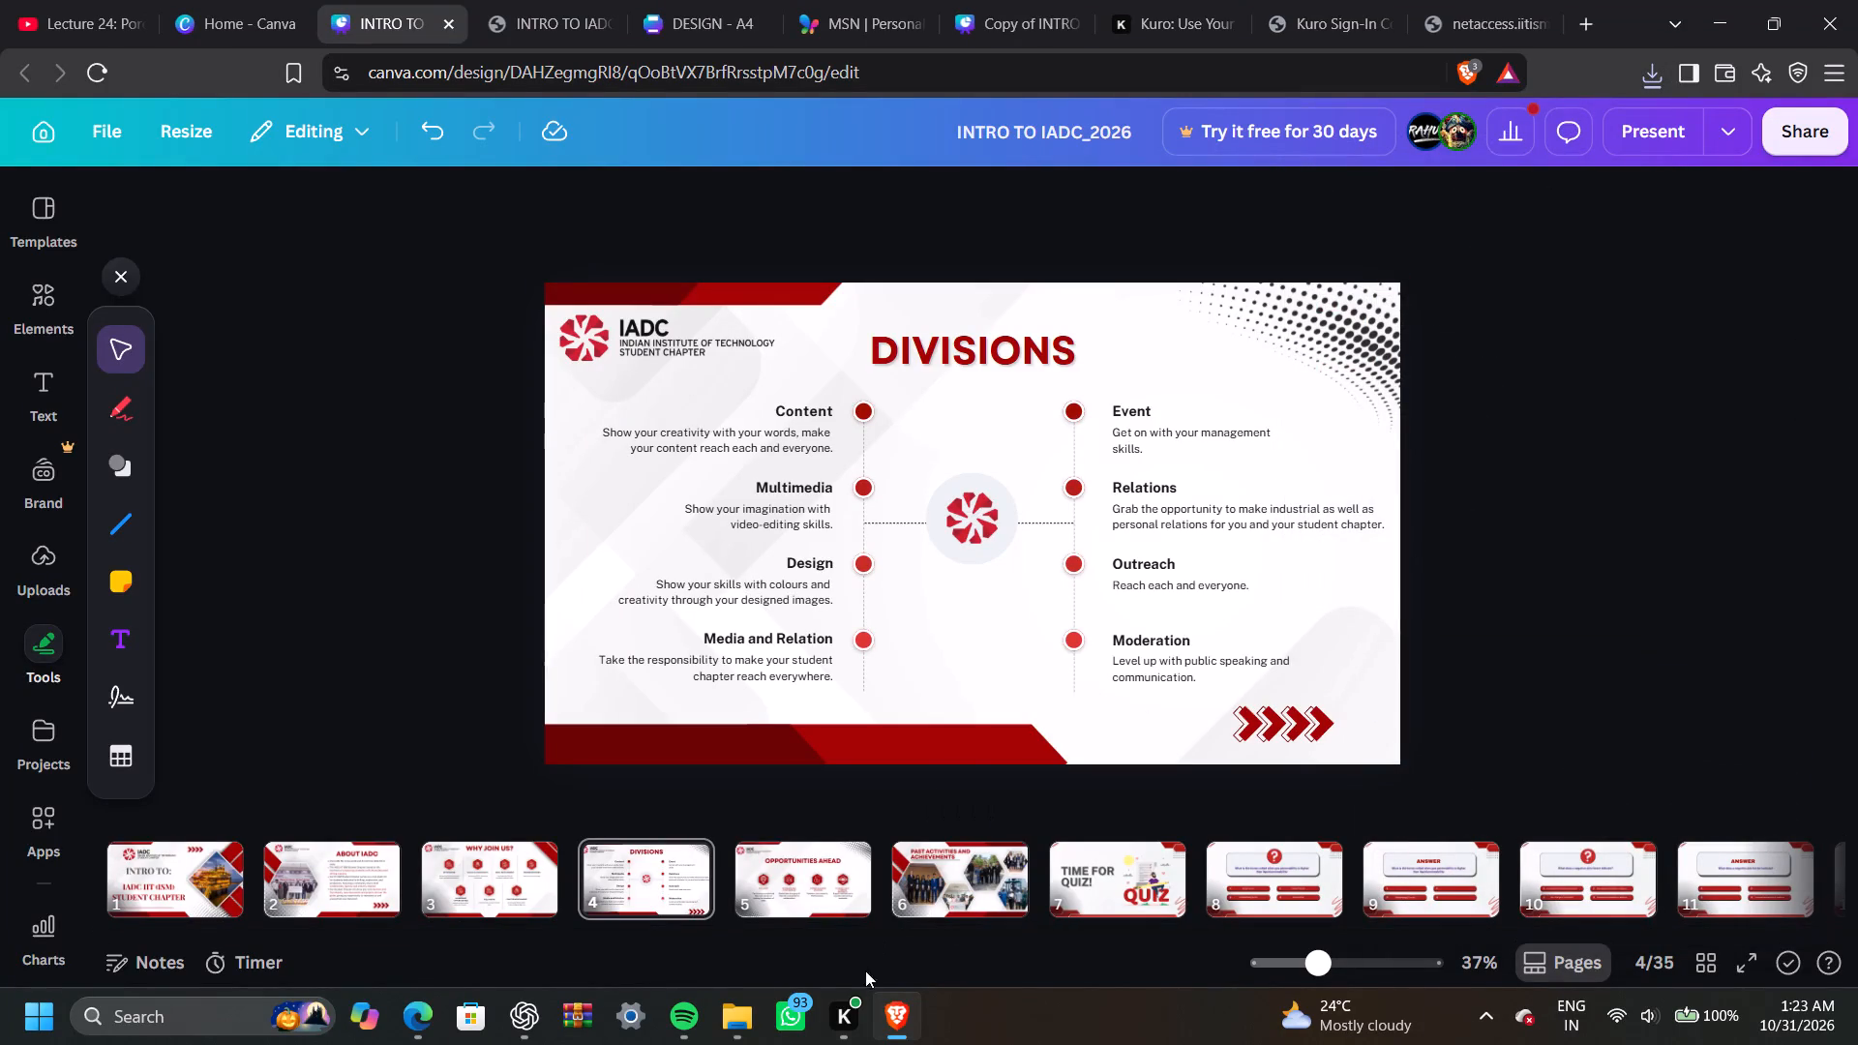